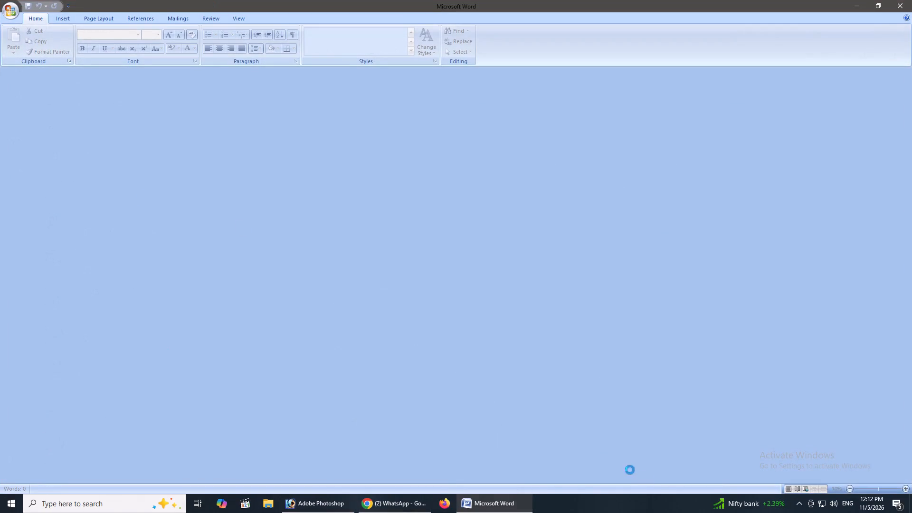
# Display the document in Print Layout view.
pyautogui.click(788, 487)
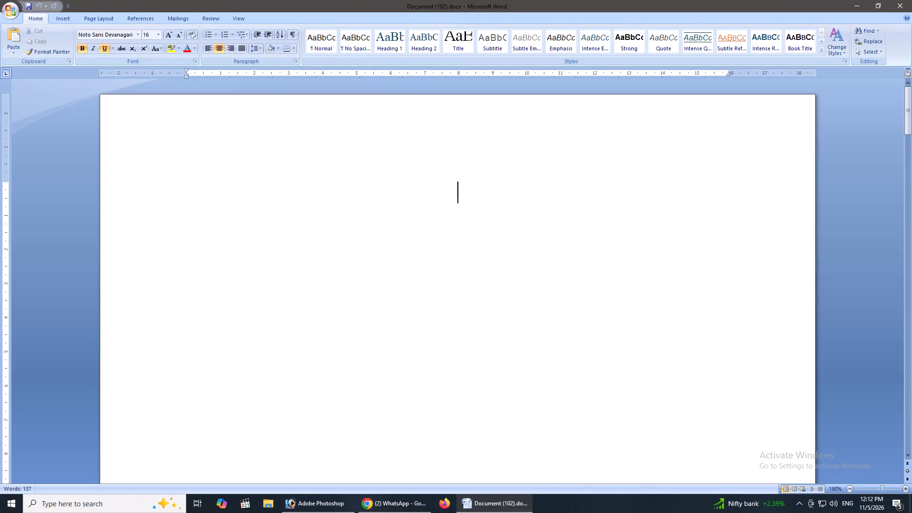
# Read through the Hindi rent agreement down to its numbered clauses, checking the text and word spacing.
pyautogui.scroll(-7, 504, 363)
pyautogui.scroll(-7, 511, 408)
pyautogui.scroll(1, 497, 412)
pyautogui.scroll(-14, 497, 420)
pyautogui.scroll(-7, 498, 432)
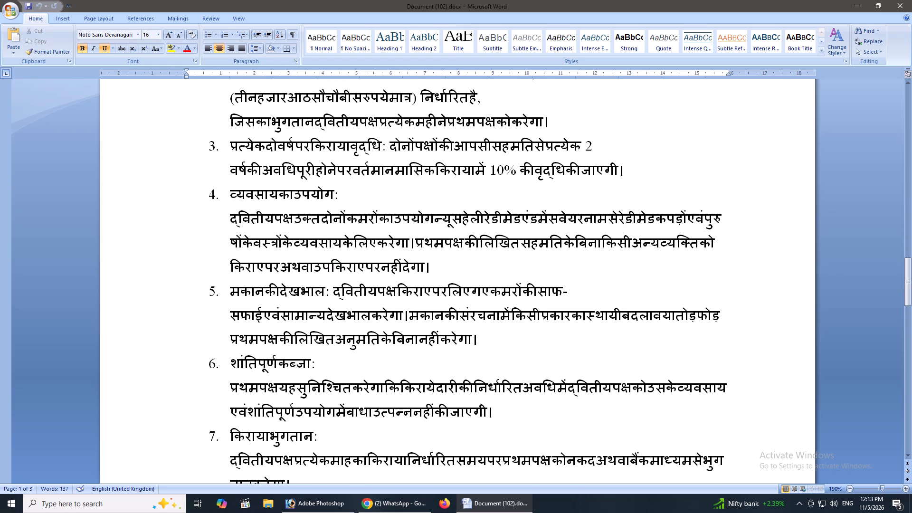
pyautogui.scroll(-2, 498, 432)
pyautogui.scroll(1, 498, 432)
pyautogui.scroll(-3, 498, 432)
# Run a Spelling & Grammar check on the text from the घोषणाएवंसहमति heading back to the document's start, continuing through the remainder.
pyautogui.moveTo(559, 406); pyautogui.dragTo(266, 161)
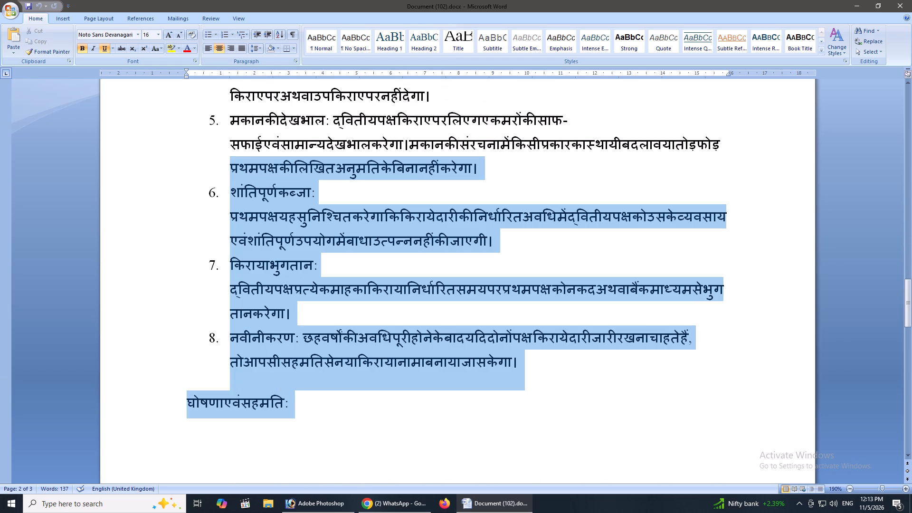
pyautogui.moveTo(266, 161); pyautogui.dragTo(259, 52)
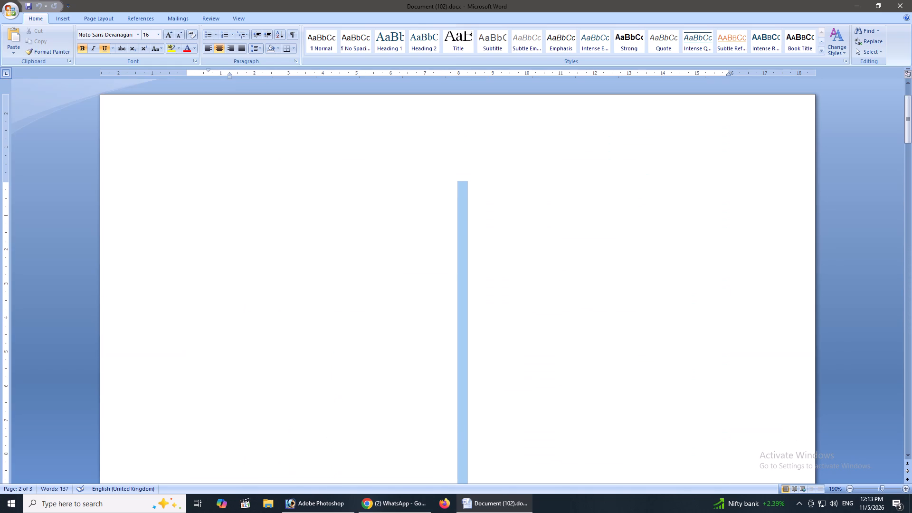
pyautogui.moveTo(259, 52); pyautogui.dragTo(259, 51)
pyautogui.click(210, 23)
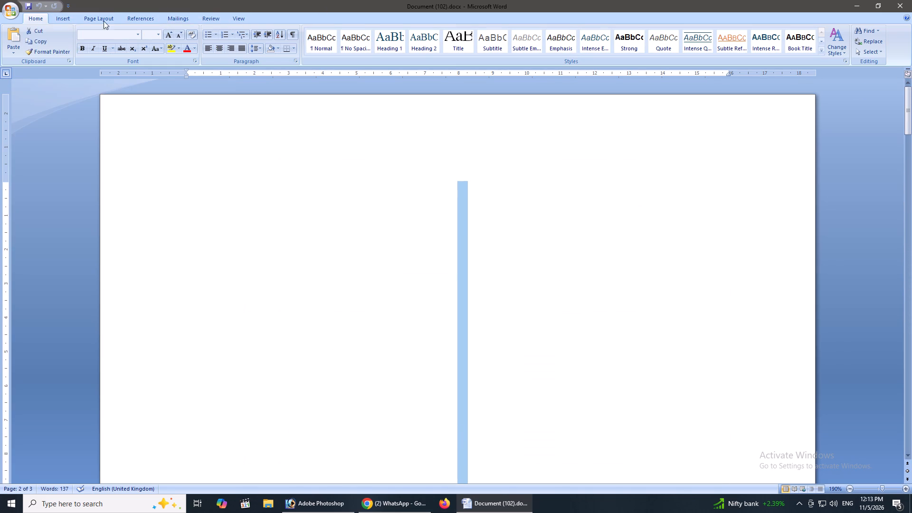
pyautogui.click(207, 24)
pyautogui.click(200, 17)
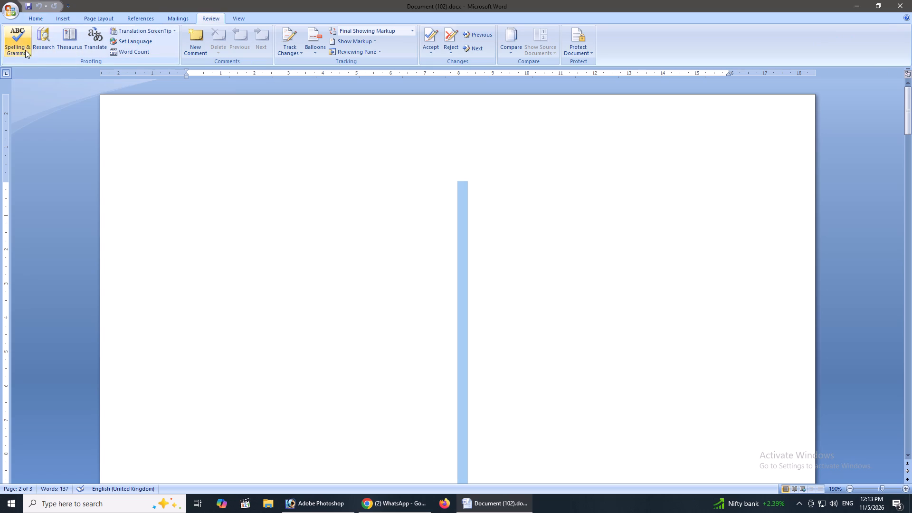
pyautogui.click(24, 47)
pyautogui.click(456, 272)
pyautogui.scroll(-6, 408, 336)
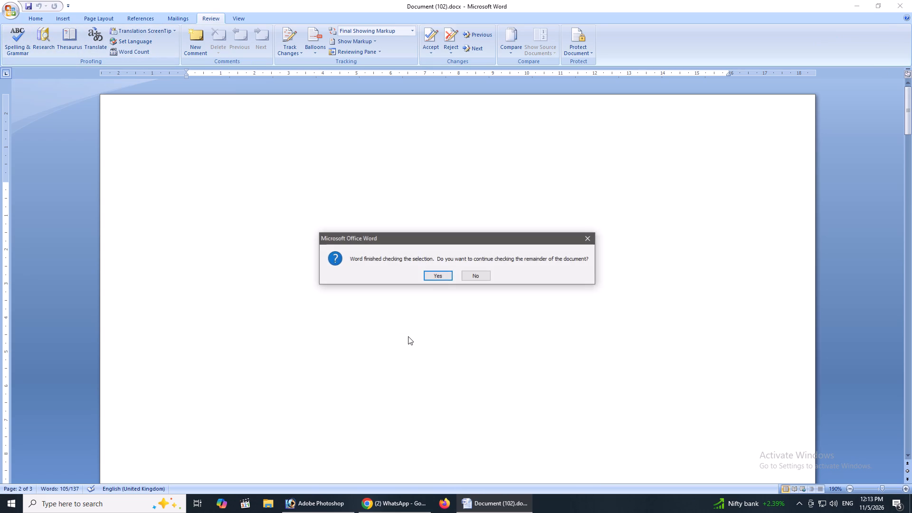
pyautogui.click(439, 275)
pyautogui.scroll(-6, 430, 317)
pyautogui.click(460, 275)
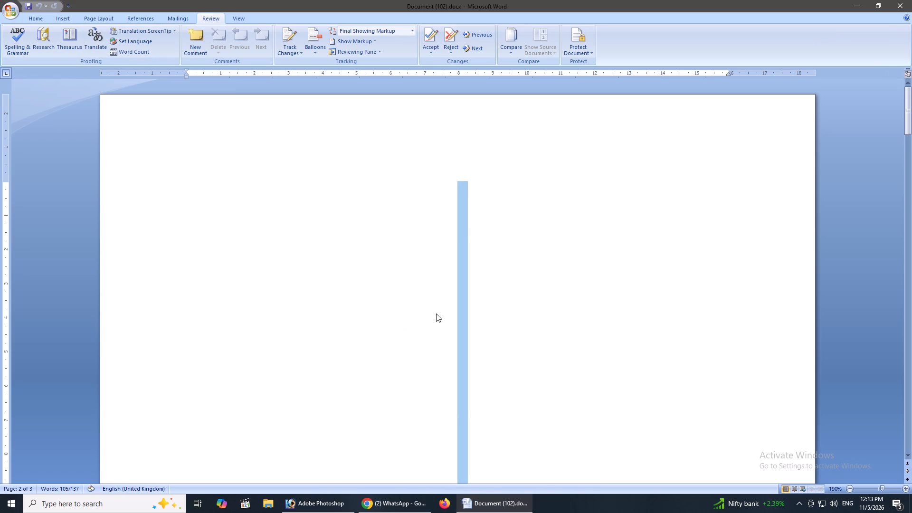
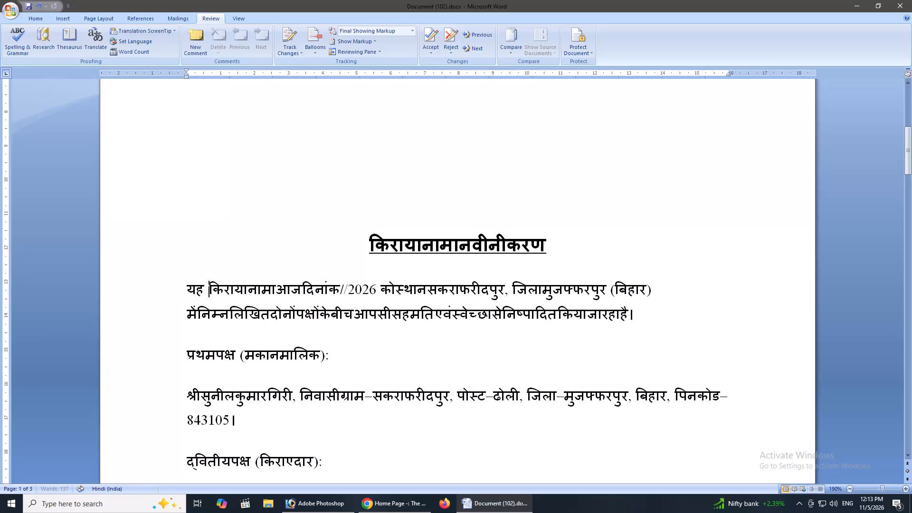
# Separate the run-together words किरायानामा, आज and दिनांक with single spaces in the opening line of the agreement.
pyautogui.press('Right')
pyautogui.press('Down')
pyautogui.press('Down')
pyautogui.press('Down')
pyautogui.press('Down')
pyautogui.press('Down')
pyautogui.press('Down')
pyautogui.press('Down')
pyautogui.press('Down')
pyautogui.press('Down')
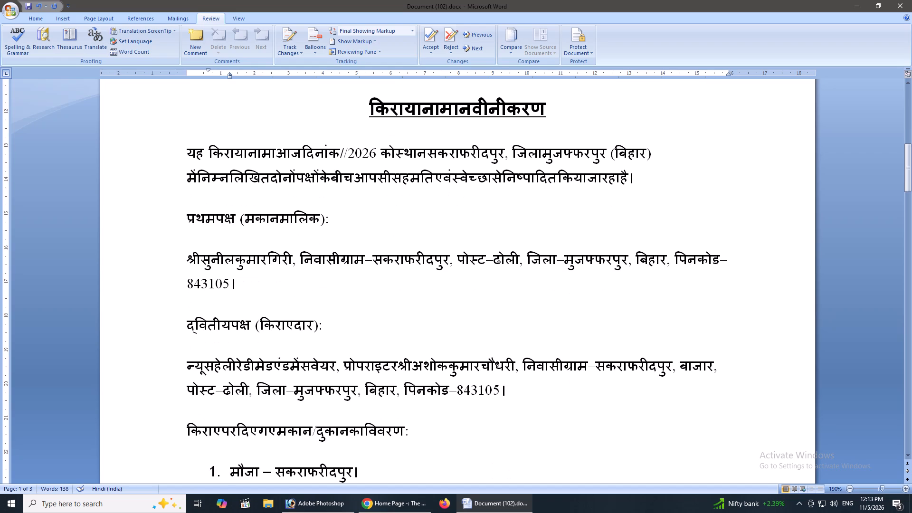
pyautogui.click(280, 151)
pyautogui.press('space')
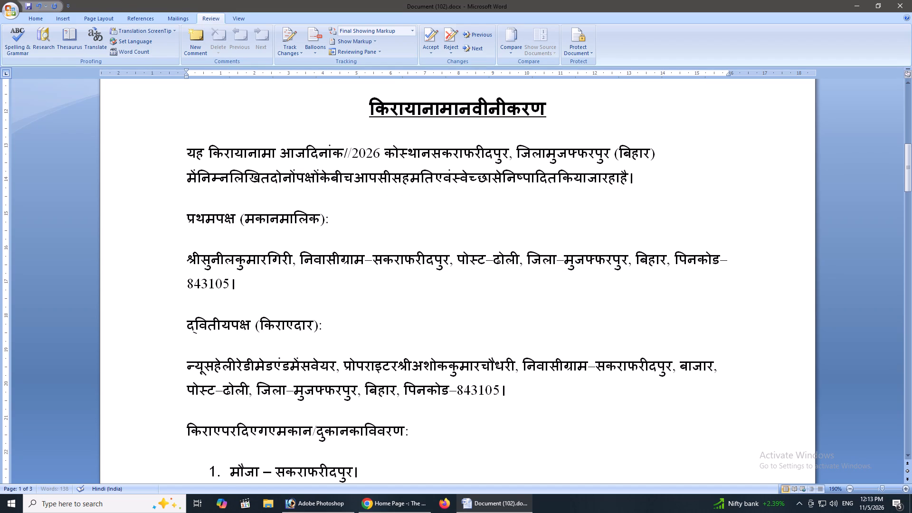
pyautogui.press('Right')
pyautogui.press('Right')
pyautogui.press('Right')
pyautogui.press('Left')
pyautogui.press('space')
# Insert a wide blank gap between दिनांक and //2026 in the opening line.
pyautogui.press('Right')
pyautogui.press('Right')
pyautogui.press('Right')
pyautogui.press('Right')
pyautogui.press('Right')
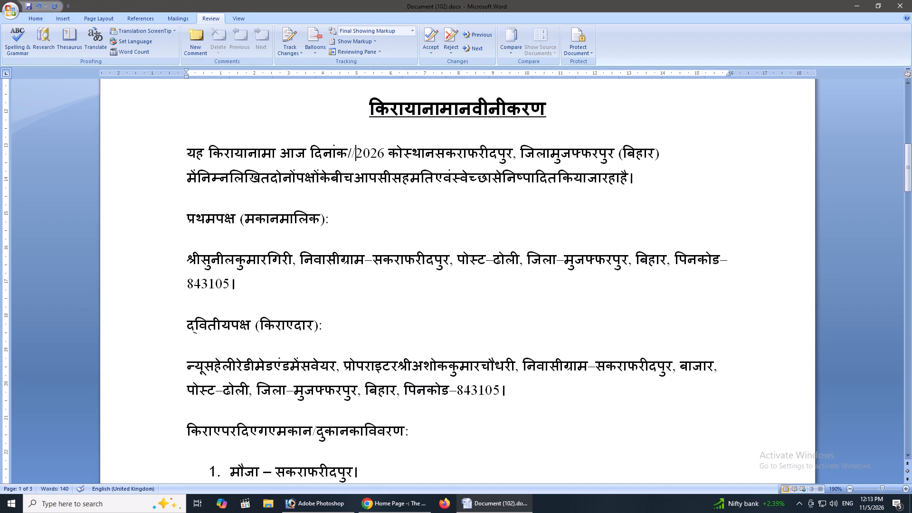
pyautogui.press('Left')
pyautogui.press('Left')
pyautogui.press('space')
pyautogui.press('space')
pyautogui.press('space')
pyautogui.press('space')
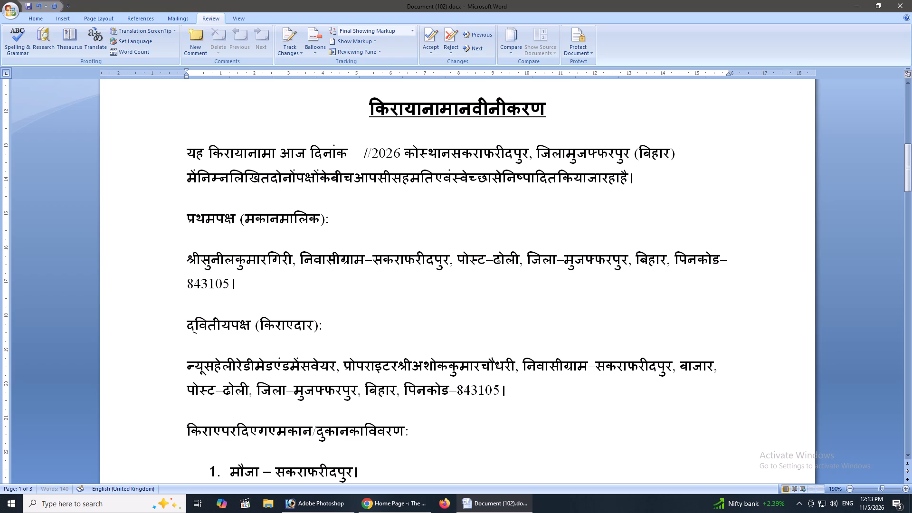
pyautogui.press('space')
pyautogui.press('space')
pyautogui.press('space')
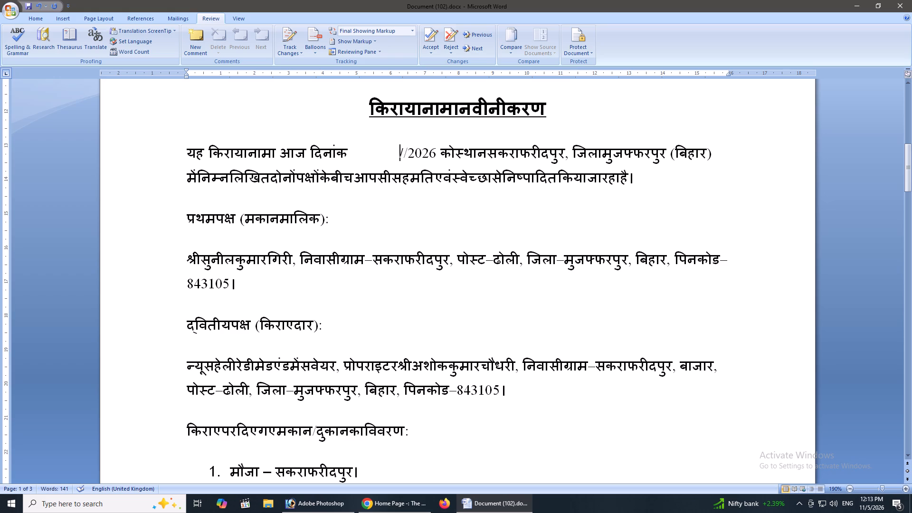
pyautogui.click(455, 149)
pyautogui.press('space')
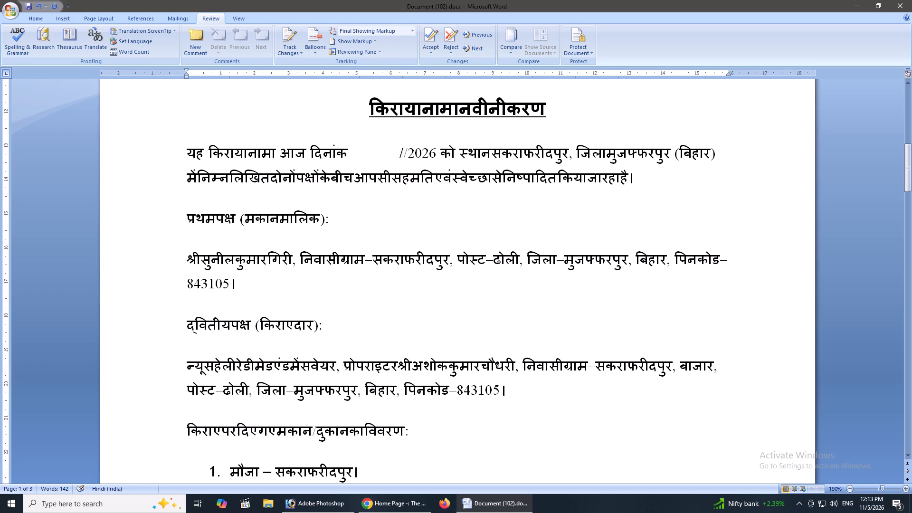
pyautogui.click(490, 155)
pyautogui.press('space')
pyautogui.click(530, 157)
pyautogui.press('space')
pyautogui.scroll(1, 555, 212)
pyautogui.scroll(-20, 557, 225)
pyautogui.scroll(-3, 557, 225)
pyautogui.scroll(1, 489, 264)
pyautogui.scroll(-5, 489, 264)
pyautogui.scroll(5, 496, 244)
pyautogui.scroll(-1, 497, 239)
pyautogui.scroll(20, 497, 238)
pyautogui.scroll(3, 497, 238)
pyautogui.scroll(-1, 475, 223)
pyautogui.scroll(2, 475, 223)
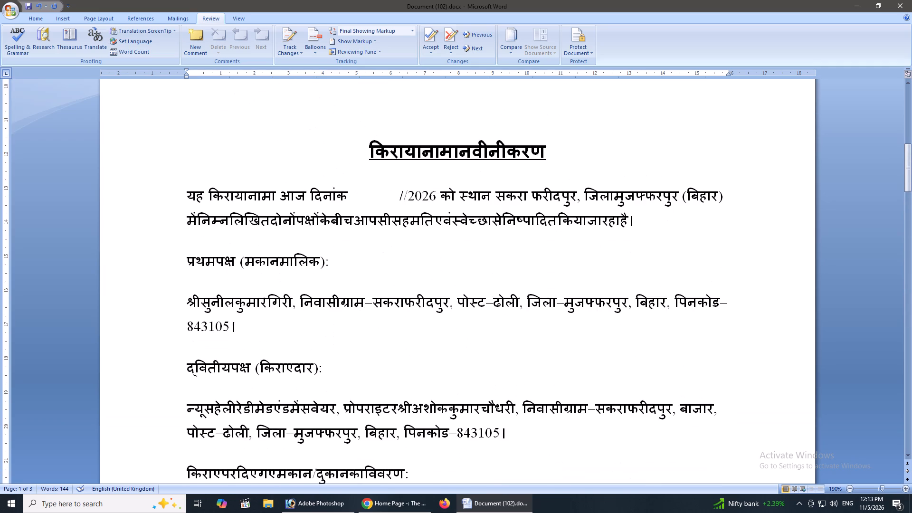
pyautogui.click(616, 242)
pyautogui.press('space')
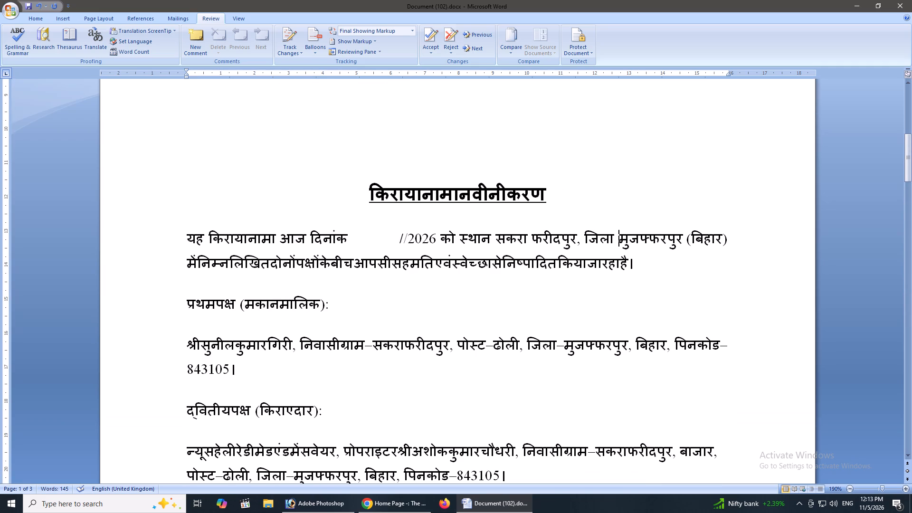
# Separate the words में निम्नलिखित दोनों पक्षों के बीच and आपसी सहमति with spaces in the opening paragraph's second line.
pyautogui.click(197, 266)
pyautogui.press('space')
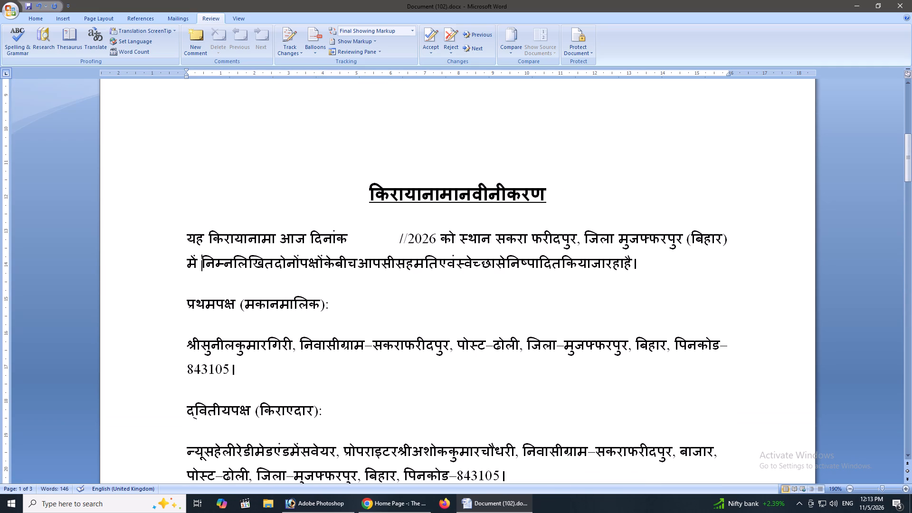
pyautogui.click(276, 264)
pyautogui.press('space')
pyautogui.click(307, 267)
pyautogui.press('space')
pyautogui.click(334, 263)
pyautogui.press('space')
pyautogui.click(350, 265)
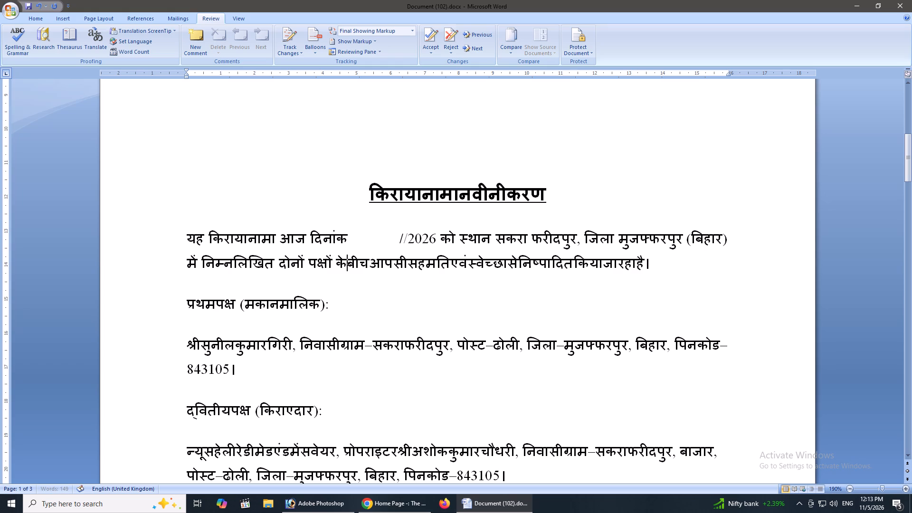
pyautogui.press('space')
pyautogui.click(374, 268)
pyautogui.press('space')
pyautogui.click(413, 258)
pyautogui.press('space')
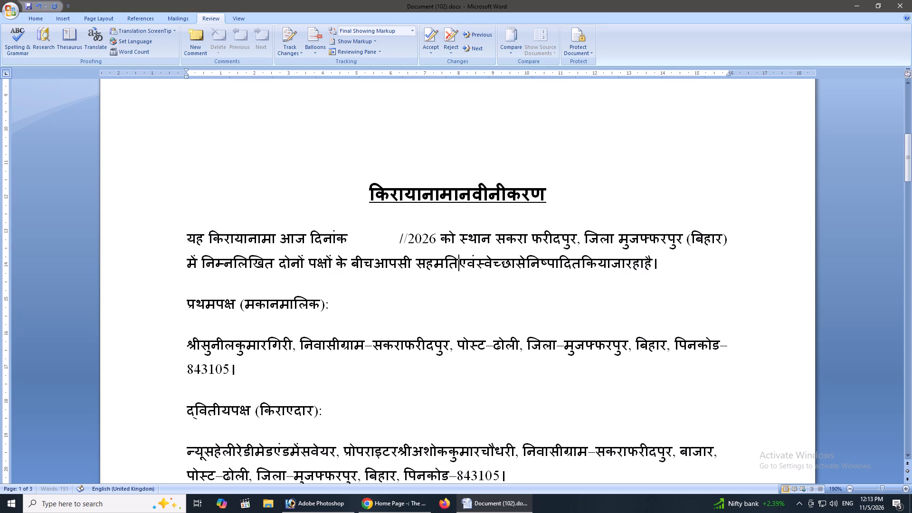
# Add word spaces after सहमति so the opening paragraph ends with एवं स्वेच्छा से निष्पादित किया जा रहा है।.
pyautogui.click(459, 266)
pyautogui.press('space')
pyautogui.click(476, 268)
pyautogui.press('space')
pyautogui.click(522, 272)
pyautogui.press('space')
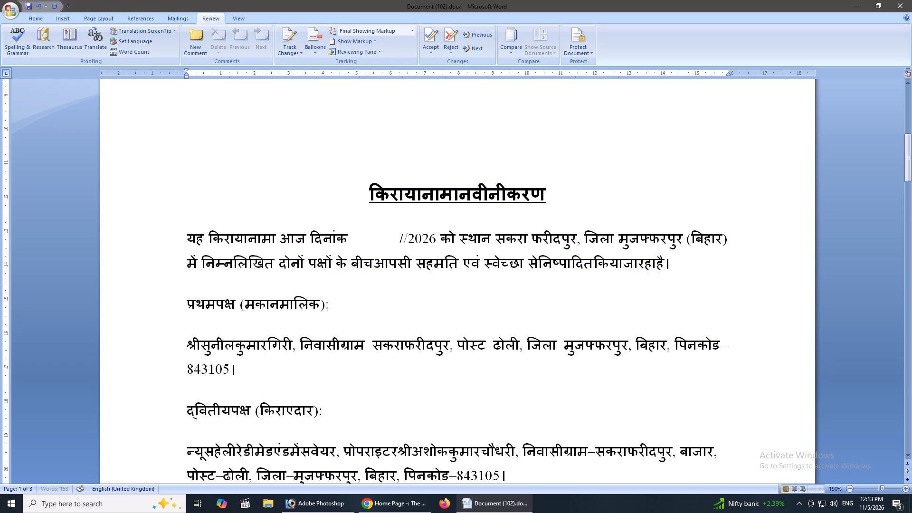
pyautogui.click(540, 267)
pyautogui.press('space')
pyautogui.click(596, 269)
pyautogui.press('space')
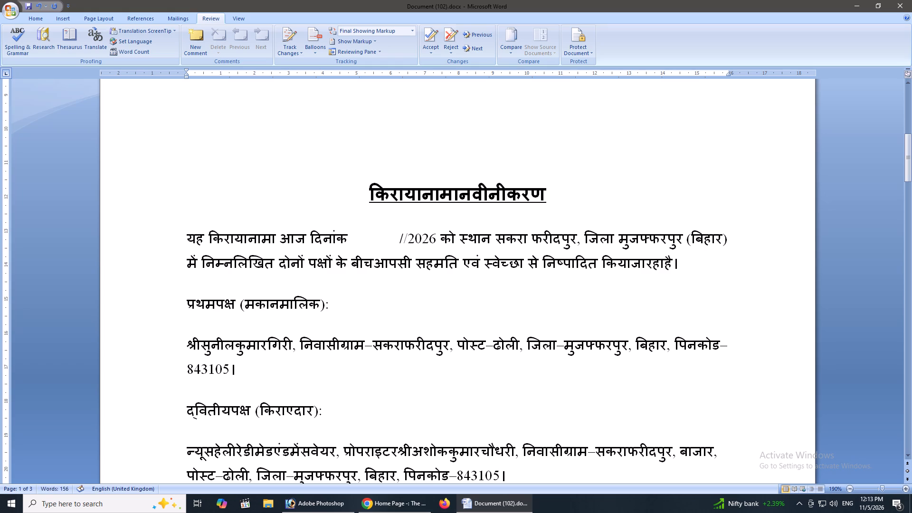
pyautogui.click(630, 273)
pyautogui.press('space')
pyautogui.click(645, 269)
pyautogui.press('space')
pyautogui.click(668, 266)
pyautogui.press('space')
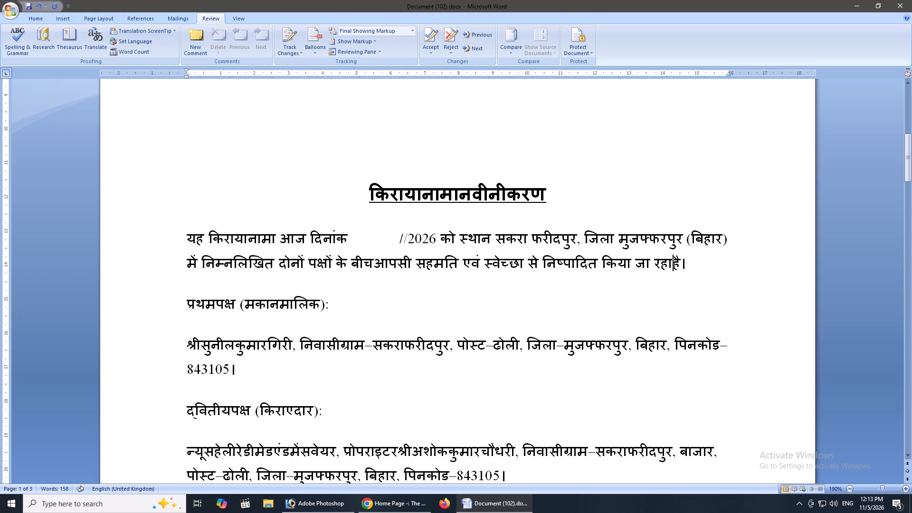
# Add word spaces in the first party heading so it reads प्रथम पक्ष (मकान मालिक):.
pyautogui.click(282, 305)
pyautogui.press('space')
pyautogui.scroll(-2, 258, 325)
pyautogui.scroll(1, 258, 325)
pyautogui.click(218, 262)
pyautogui.press('space')
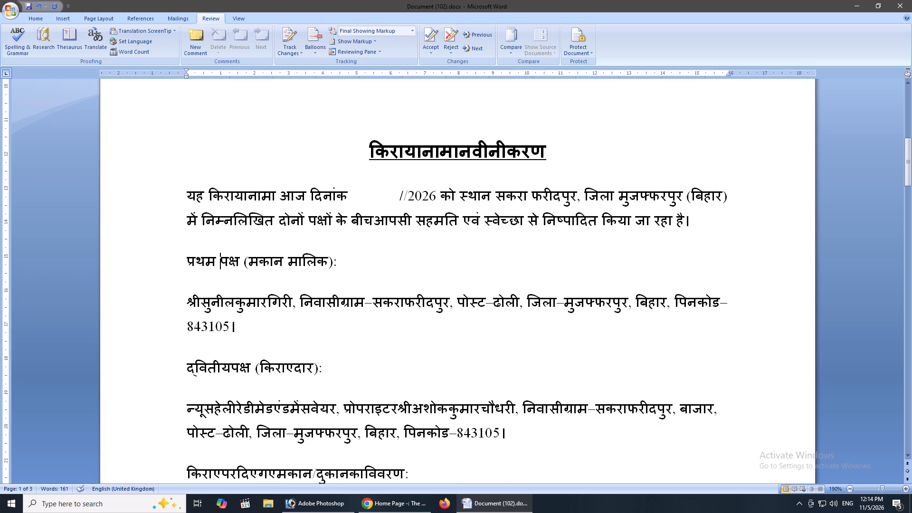
# Add word spaces within the landlord's name after श्री, and between निवासी and ग्राम, in the first party's details.
pyautogui.click(202, 298)
pyautogui.press('space')
pyautogui.click(238, 305)
pyautogui.press('space')
pyautogui.click(275, 304)
pyautogui.press('space')
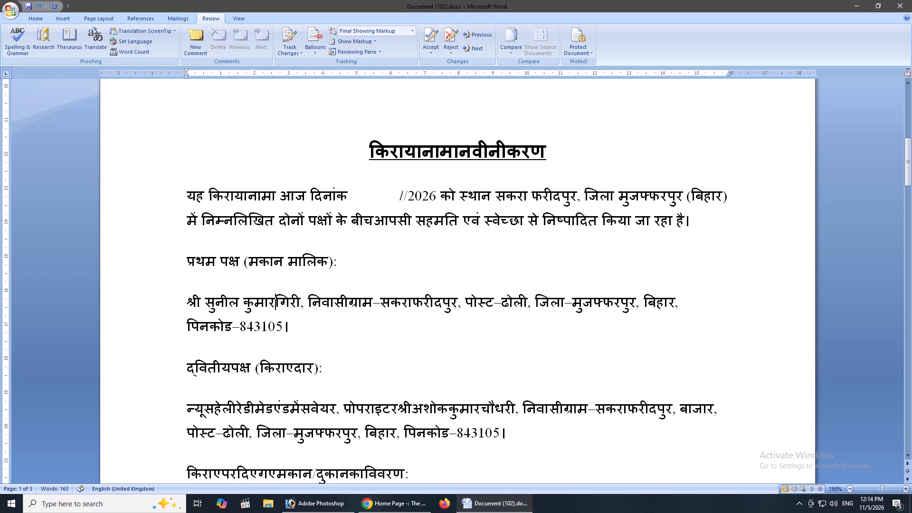
pyautogui.click(349, 302)
pyautogui.press('space')
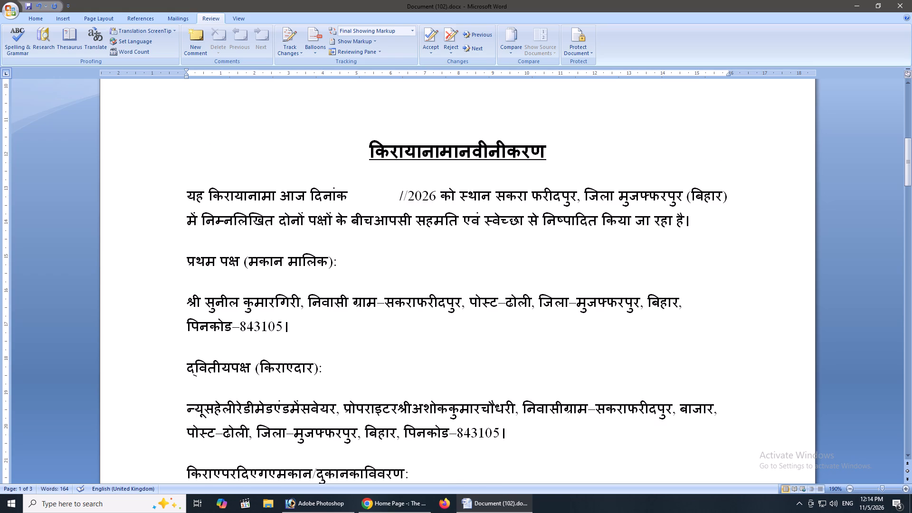
# Split the village name in the landlord's address and add spaces after the ग्राम, पोस्ट, जिला and पिनकोड dashes.
pyautogui.click(420, 300)
pyautogui.press('space')
pyautogui.click(385, 300)
pyautogui.press('space')
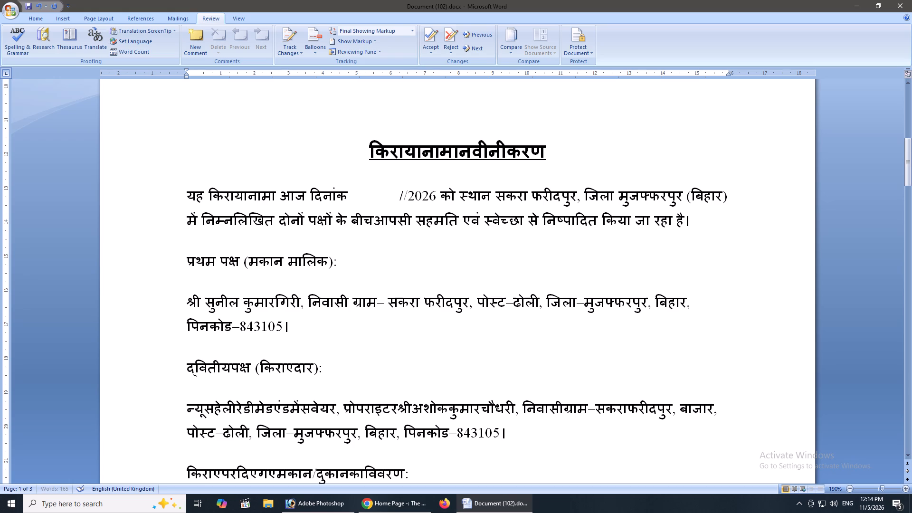
pyautogui.click(513, 304)
pyautogui.press('space')
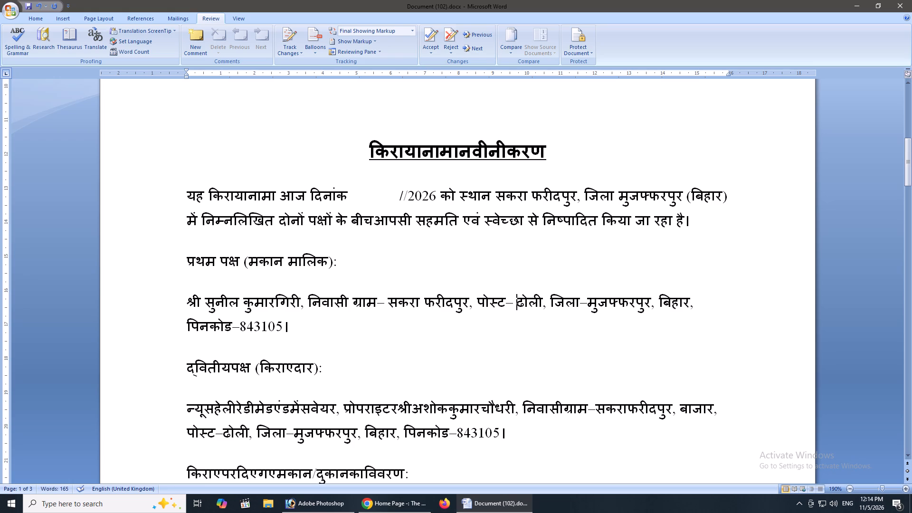
pyautogui.click(587, 309)
pyautogui.press('space')
pyautogui.click(238, 322)
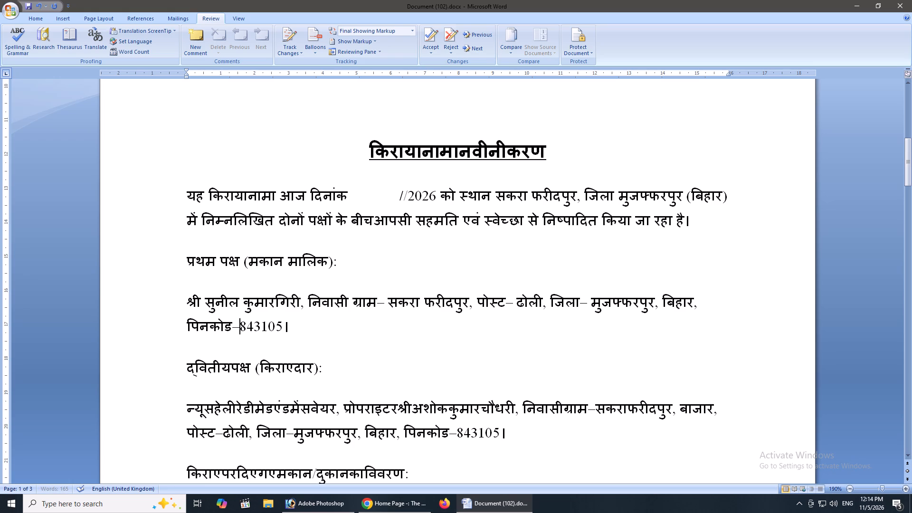
pyautogui.press('space')
# Add a word space in the second party heading so it begins with द्वितीय पक्ष.
pyautogui.click(232, 367)
pyautogui.press('space')
# Separate the first words of the tenant's business name with single spaces as न्यू सहेली रेडीमेड.
pyautogui.scroll(-5, 237, 368)
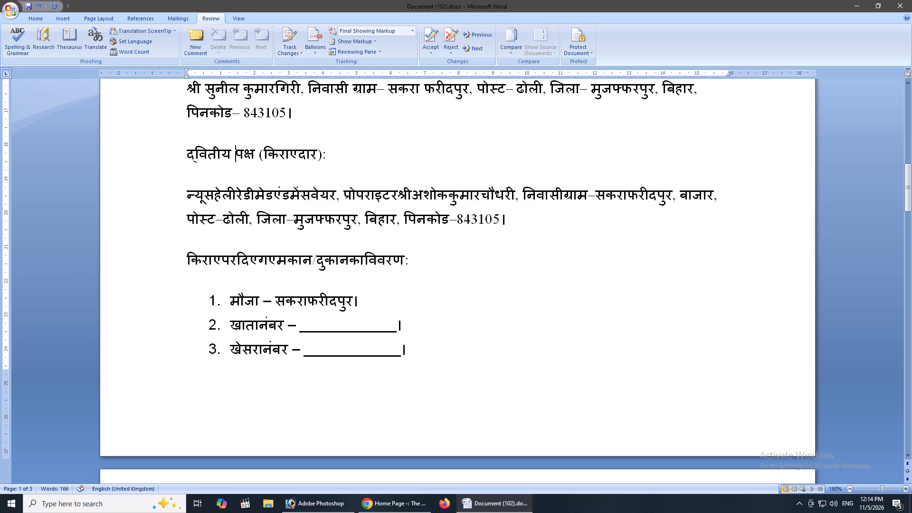
pyautogui.click(203, 196)
pyautogui.press('space')
pyautogui.press('space')
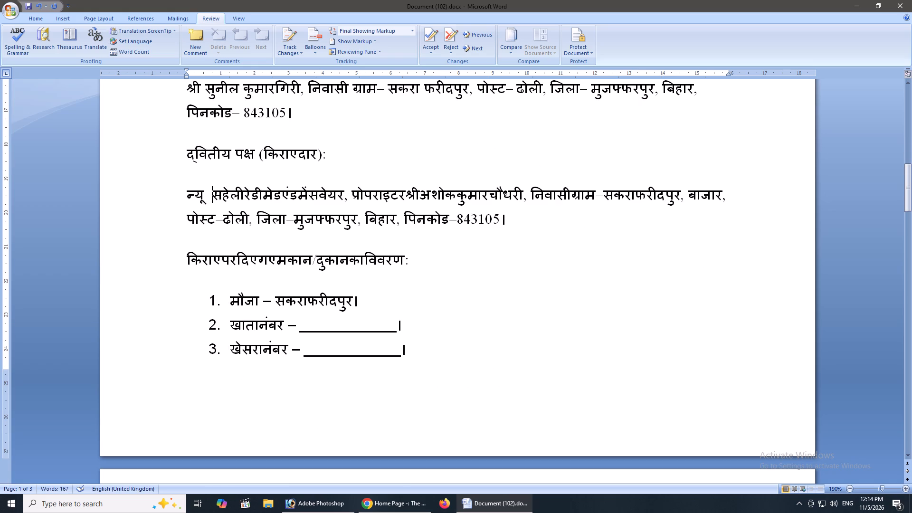
pyautogui.press('BackSpace')
pyautogui.press('Right')
pyautogui.press('Right')
pyautogui.press('Right')
pyautogui.press('Right')
pyautogui.press('Right')
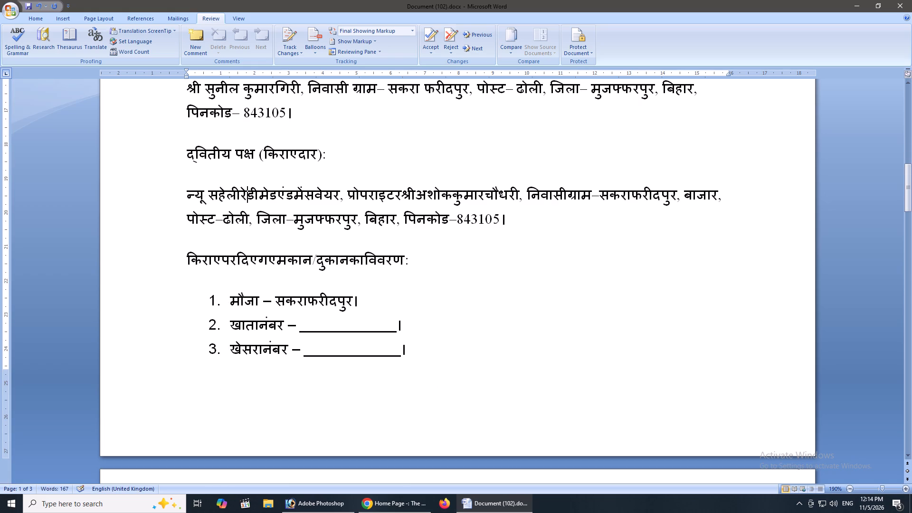
pyautogui.press('Left')
pyautogui.press('Left')
pyautogui.press('space')
# Add spaces around एंड in the tenant's business name, keeping मेंसवेयर as one word.
pyautogui.press('Right')
pyautogui.press('Right')
pyautogui.press('Right')
pyautogui.press('Right')
pyautogui.press('Right')
pyautogui.press('Left')
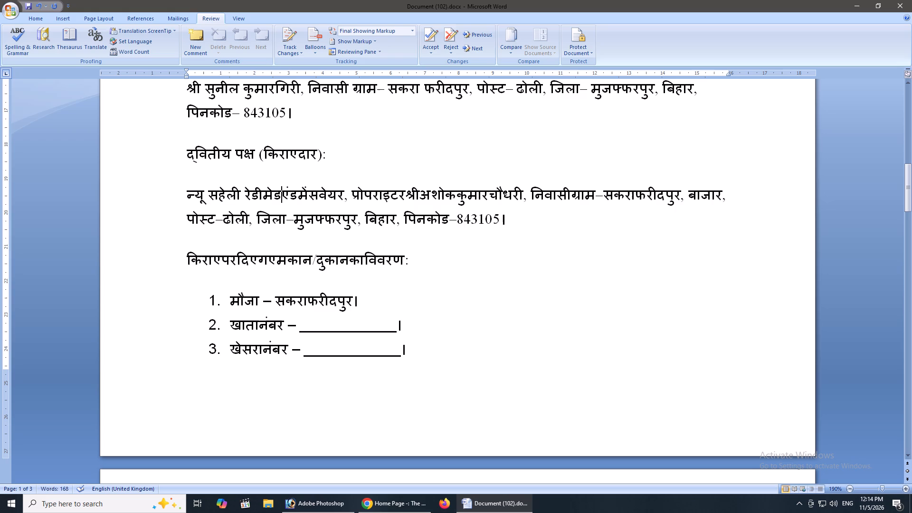
pyautogui.press('space')
pyautogui.press('Right')
pyautogui.press('Right')
pyautogui.press('space')
pyautogui.press('Right')
pyautogui.press('space')
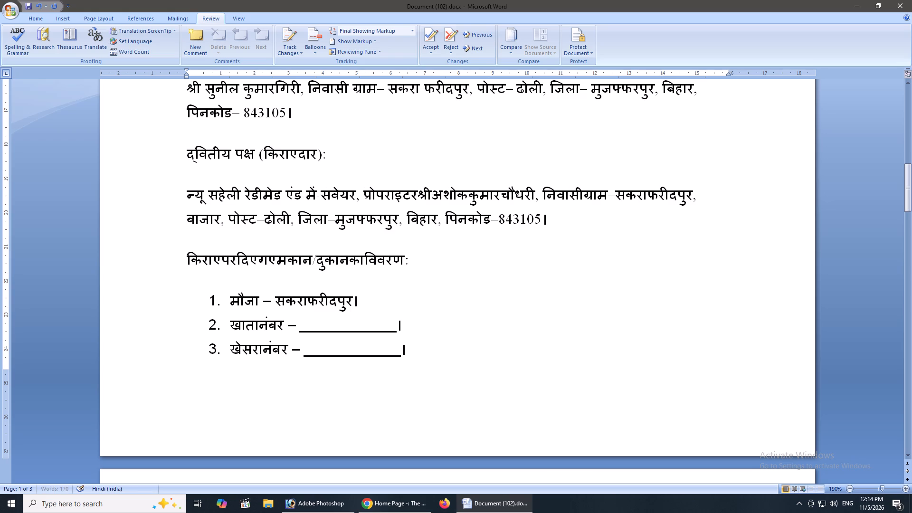
pyautogui.press('Left')
pyautogui.press('Right')
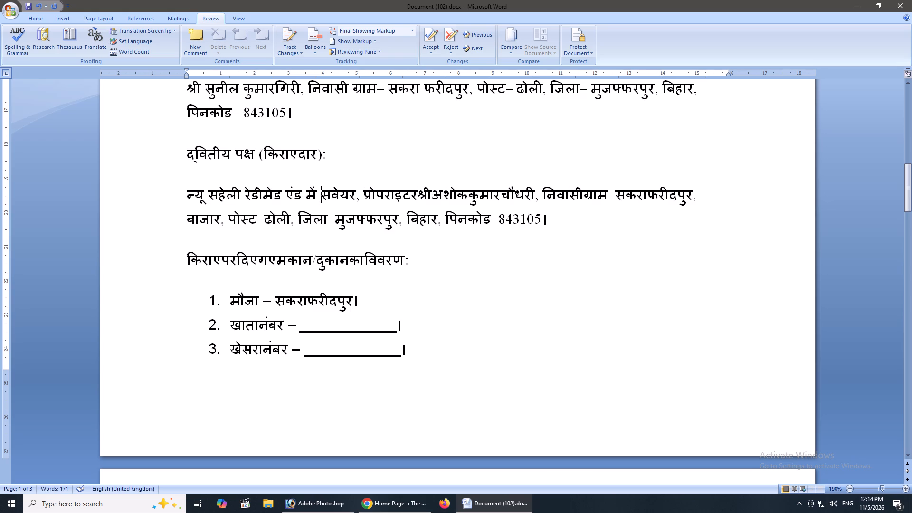
pyautogui.press('BackSpace')
# Add word spaces before and after श्री where it follows प्रोपराइटर in the tenant's details.
pyautogui.press('Right')
pyautogui.press('Right')
pyautogui.press('Right')
pyautogui.press('Right')
pyautogui.press('Right')
pyautogui.press('Right')
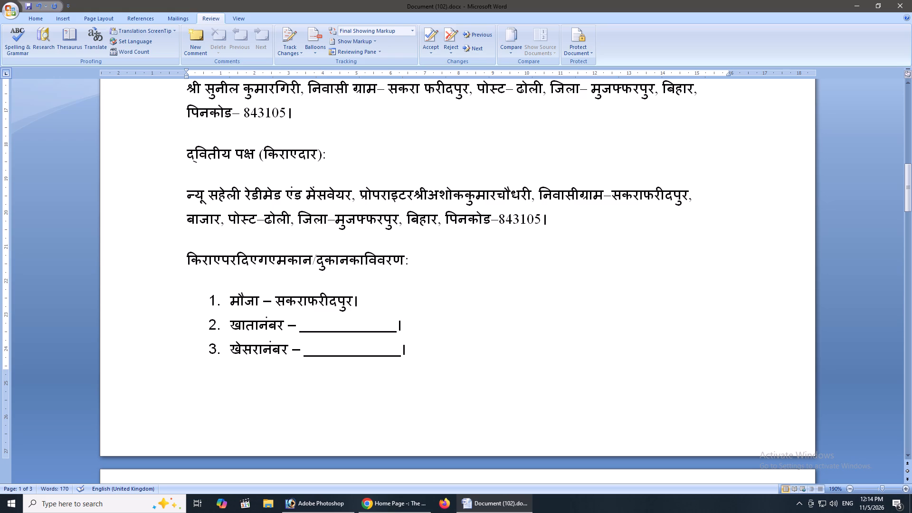
pyautogui.press('Right')
pyautogui.press('Right')
pyautogui.press('Right')
pyautogui.press('Right')
pyautogui.press('Right')
pyautogui.press('Right')
pyautogui.press('space')
pyautogui.press('Right')
pyautogui.press('space')
# Separate the proprietor's run-together name into three words in the tenant's details.
pyautogui.press('Right')
pyautogui.press('Right')
pyautogui.press('Right')
pyautogui.press('Right')
pyautogui.press('Left')
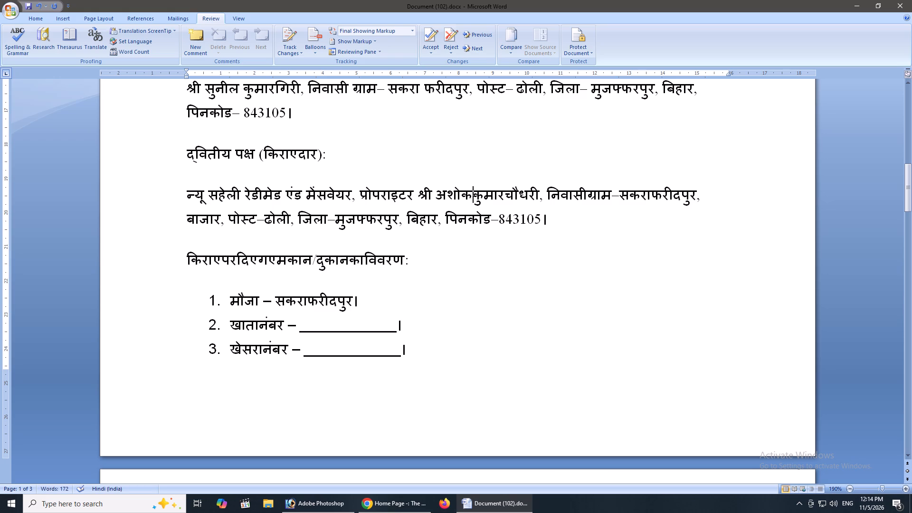
pyautogui.press('space')
pyautogui.press('Right')
pyautogui.press('Right')
pyautogui.press('Right')
pyautogui.press('space')
# Add a word space in the tenant's address so it reads निवासी ग्राम.
pyautogui.press('Right')
pyautogui.press('Right')
pyautogui.press('Right')
pyautogui.press('Right')
pyautogui.press('Right')
pyautogui.press('Right')
pyautogui.press('Right')
pyautogui.press('Right')
pyautogui.press('Right')
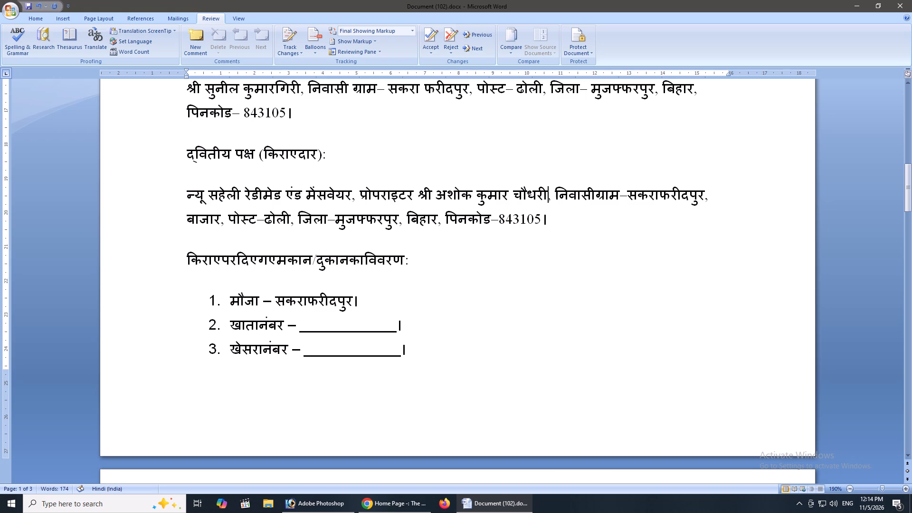
pyautogui.press('Left')
pyautogui.press('space')
# Split the village name after ग्राम in the tenant's address into two words.
pyautogui.press('Right')
pyautogui.press('Right')
pyautogui.press('Right')
pyautogui.press('Right')
pyautogui.press('Right')
pyautogui.press('Right')
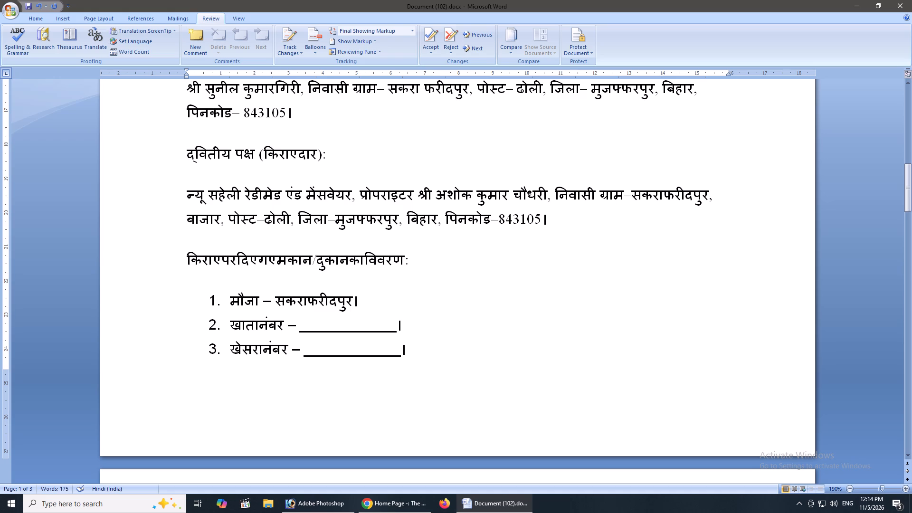
pyautogui.press('space')
# Add a space after the पोस्ट dash in the tenant's address.
pyautogui.press('Right')
pyautogui.press('Right')
pyautogui.press('Right')
pyautogui.press('Right')
pyautogui.press('Right')
pyautogui.press('Right')
pyautogui.press('Right')
pyautogui.press('Right')
pyautogui.press('Right')
pyautogui.press('Right')
pyautogui.press('Right')
pyautogui.press('Right')
pyautogui.press('Right')
pyautogui.press('Right')
pyautogui.press('Right')
pyautogui.press('Right')
pyautogui.press('Right')
pyautogui.press('Right')
pyautogui.press('Right')
pyautogui.press('Right')
pyautogui.press('Right')
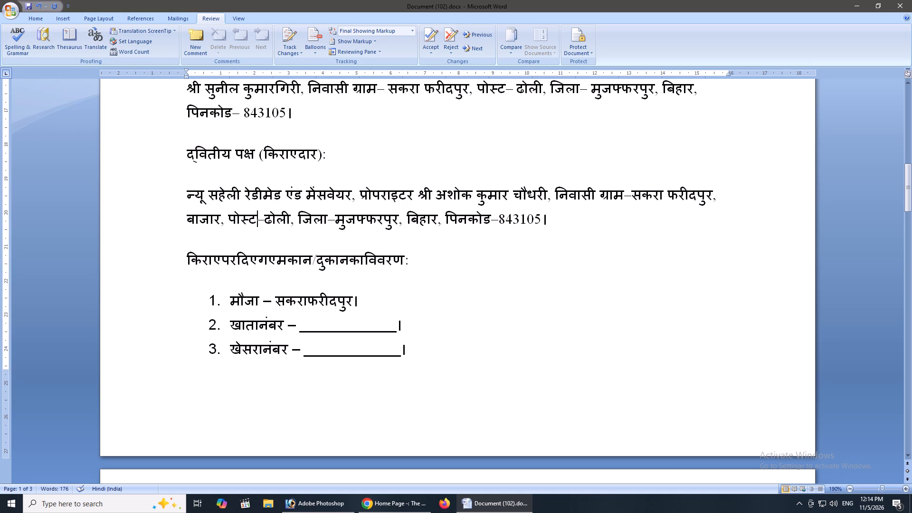
pyautogui.press('Left')
pyautogui.press('Left')
pyautogui.press('Left')
pyautogui.press('Left')
pyautogui.press('Left')
pyautogui.press('Left')
pyautogui.press('space')
# Add a space after the जिला dash in the tenant's address.
pyautogui.press('Right')
pyautogui.press('Right')
pyautogui.press('Right')
pyautogui.press('Right')
pyautogui.press('Right')
pyautogui.press('Right')
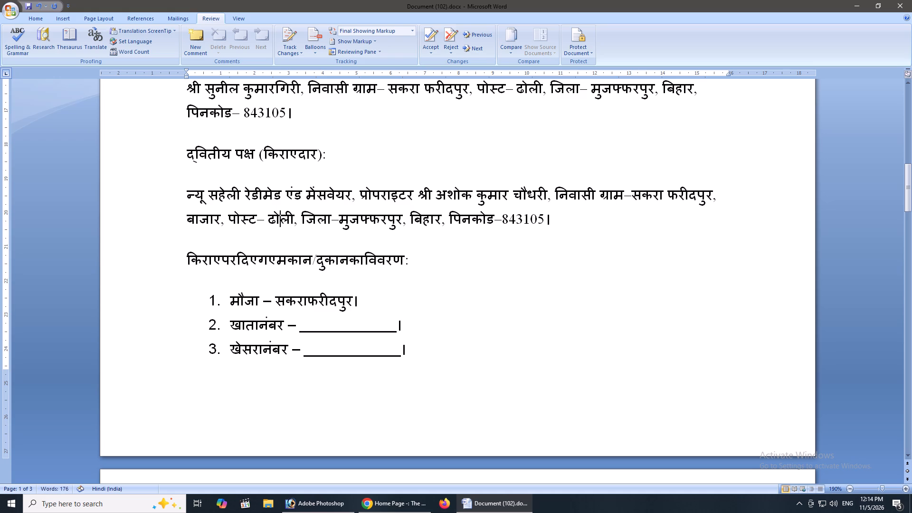
pyautogui.press('Right')
pyautogui.press('space')
# Add a space after the पिनकोड dash in the tenant's address.
pyautogui.press('Right')
pyautogui.press('Right')
pyautogui.press('Right')
pyautogui.press('Right')
pyautogui.press('Right')
pyautogui.press('Right')
pyautogui.press('Right')
pyautogui.press('Right')
pyautogui.press('Right')
pyautogui.press('Right')
pyautogui.press('Right')
pyautogui.press('Right')
pyautogui.press('Right')
pyautogui.press('Right')
pyautogui.press('Right')
pyautogui.press('Right')
pyautogui.press('Right')
pyautogui.press('Right')
pyautogui.press('Right')
pyautogui.press('Right')
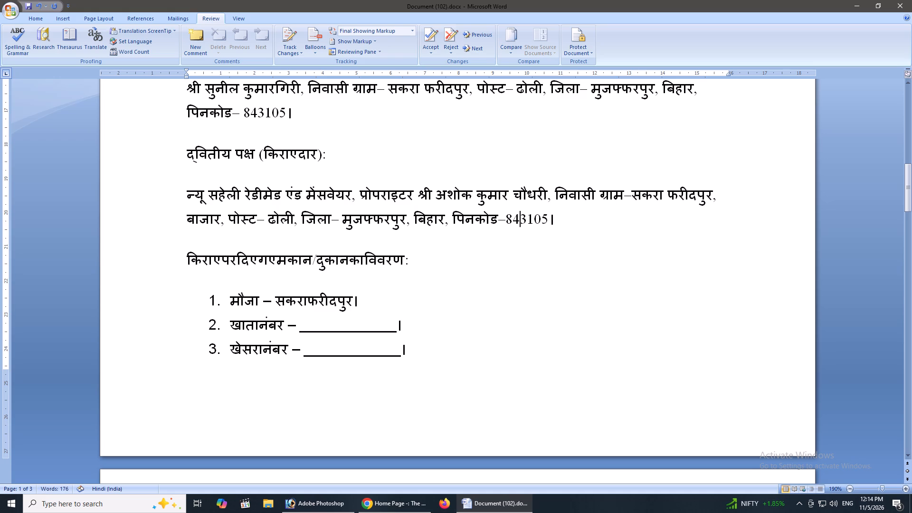
pyautogui.press('Left')
pyautogui.press('Left')
pyautogui.press('Left')
pyautogui.press('Left')
pyautogui.press('space')
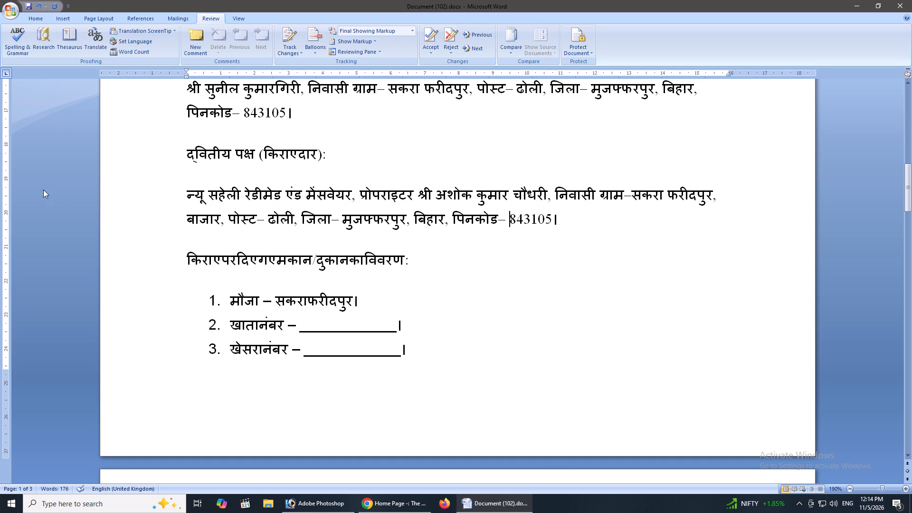
# Separate the words of the rented property heading so it reads किराए पर दिए गए मकान/दुकान का विवरण.
pyautogui.click(222, 261)
pyautogui.press('space')
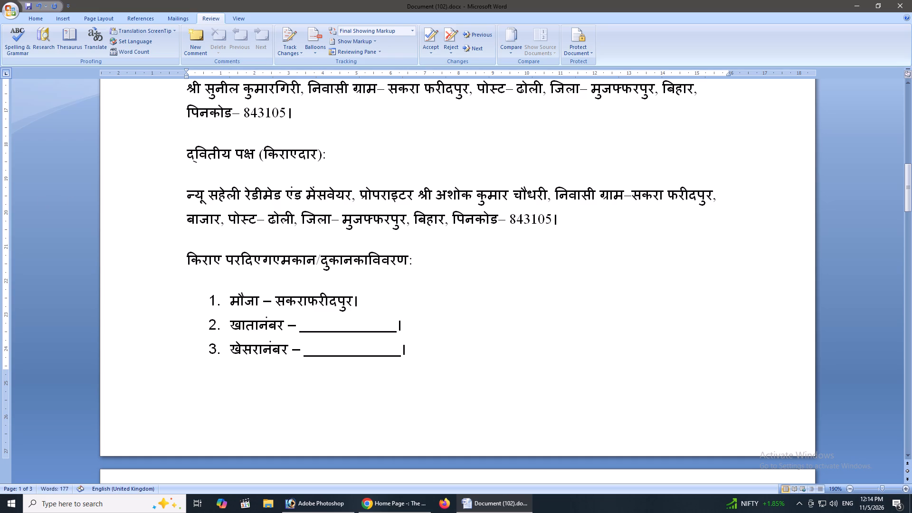
pyautogui.click(239, 261)
pyautogui.press('space')
pyautogui.click(264, 264)
pyautogui.press('space')
pyautogui.click(289, 266)
pyautogui.press('space')
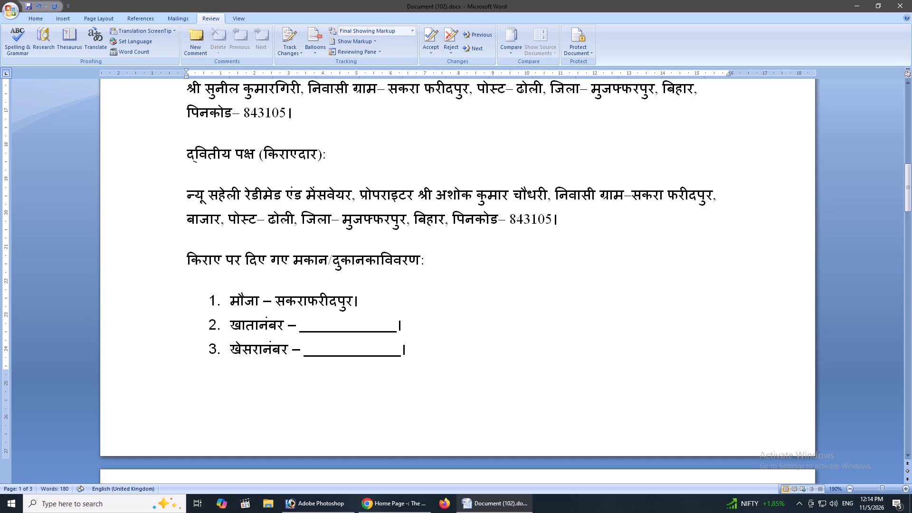
pyautogui.click(368, 258)
pyautogui.press('space')
pyautogui.click(380, 258)
pyautogui.press('space')
# Split the village name in the मौजा list item into two words.
pyautogui.scroll(-2, 291, 297)
pyautogui.click(306, 218)
pyautogui.press('space')
# Add word spaces in list item 4 so it reads कुल कमरे – दो कमरे.
pyautogui.scroll(-7, 308, 251)
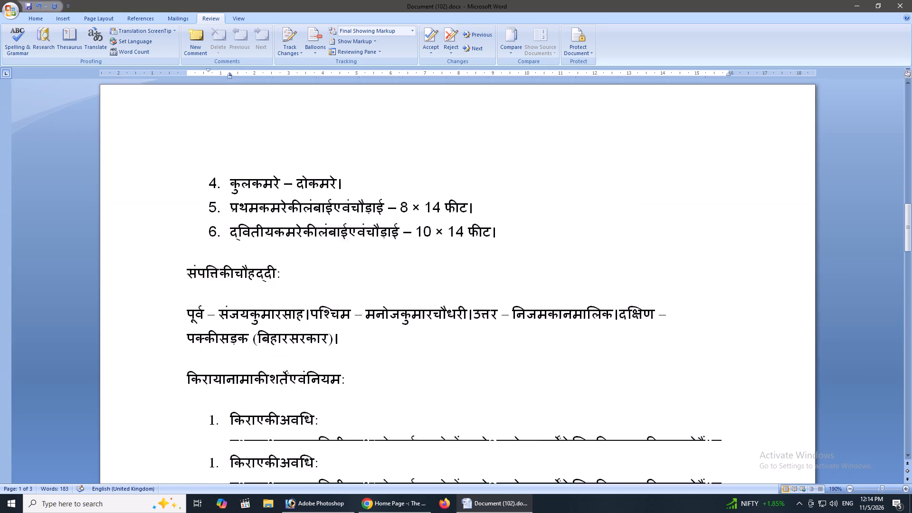
pyautogui.scroll(-1, 298, 262)
pyautogui.scroll(1, 258, 198)
pyautogui.click(253, 186)
pyautogui.press('space')
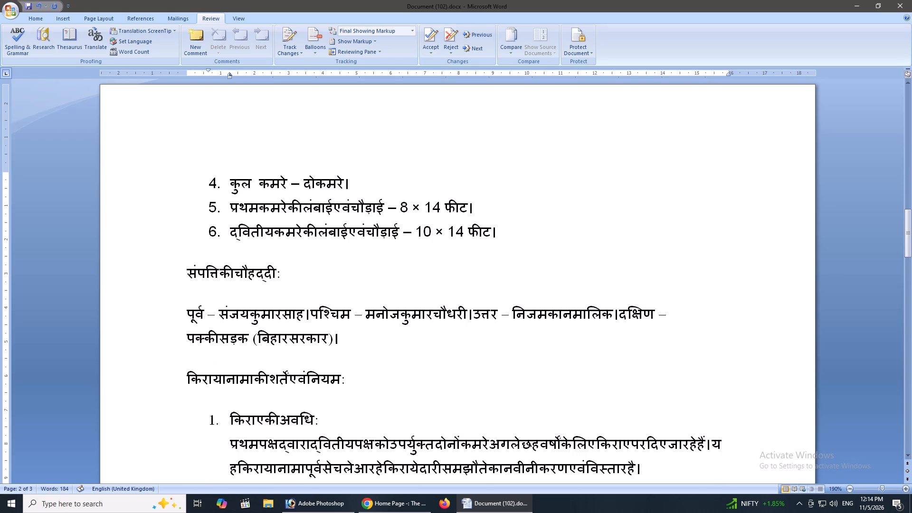
pyautogui.click(317, 185)
pyautogui.press('space')
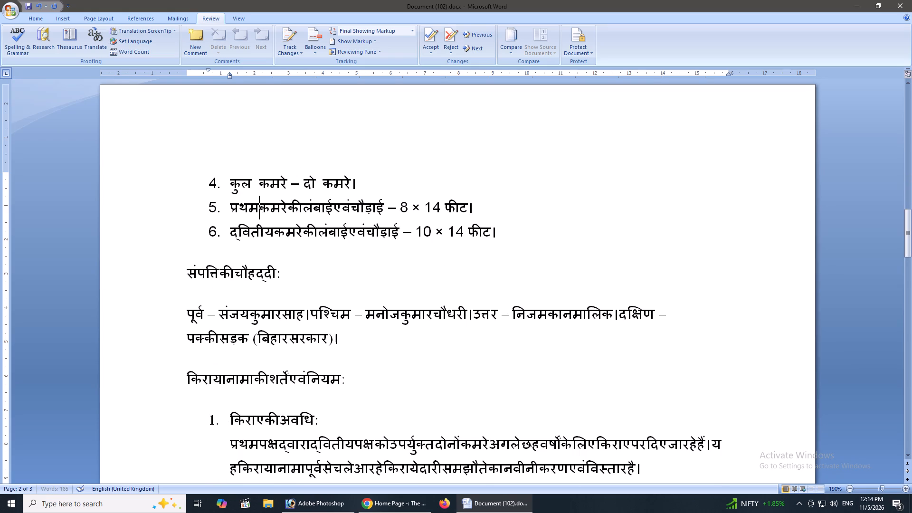
# Separate the words in list item 5 so it begins प्रथम कमरे की लंबाई एवं चौड़ाई.
pyautogui.click(259, 207)
pyautogui.press('space')
pyautogui.click(294, 210)
pyautogui.press('space')
pyautogui.click(318, 211)
pyautogui.press('space')
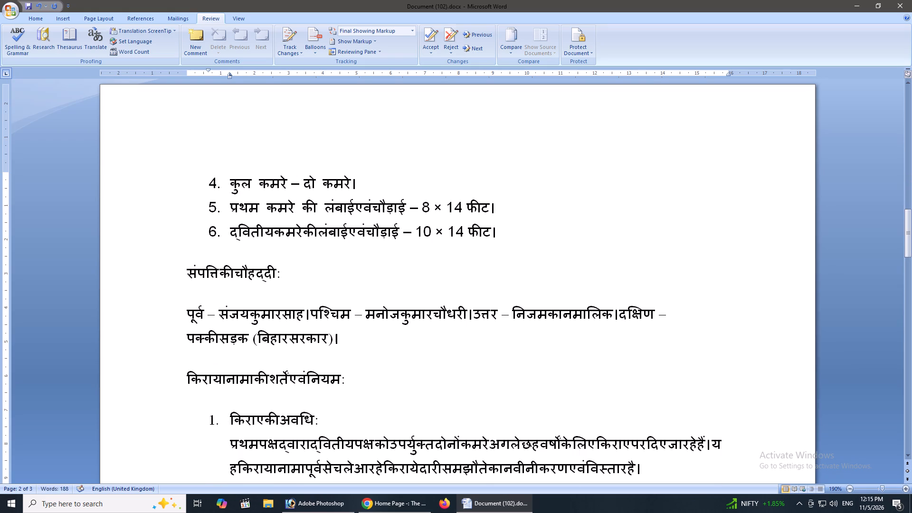
pyautogui.click(350, 209)
pyautogui.click(355, 211)
pyautogui.press('space')
pyautogui.click(379, 213)
pyautogui.press('space')
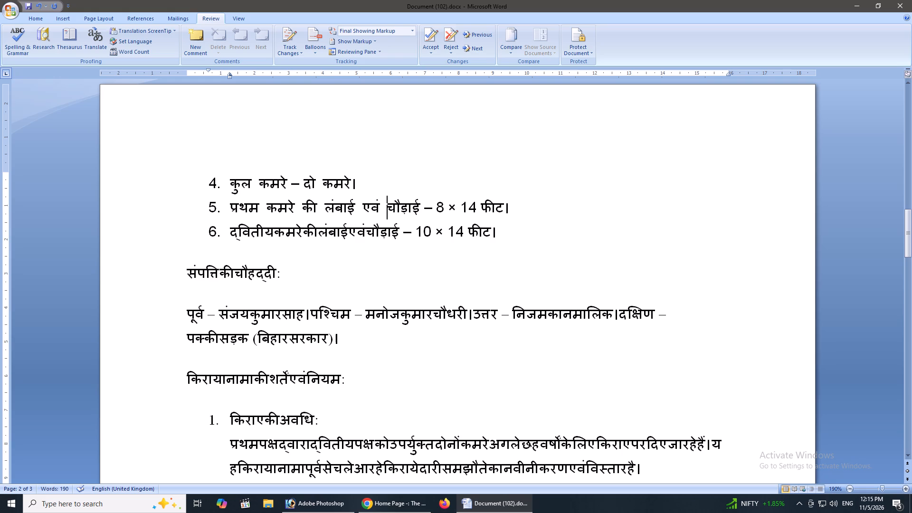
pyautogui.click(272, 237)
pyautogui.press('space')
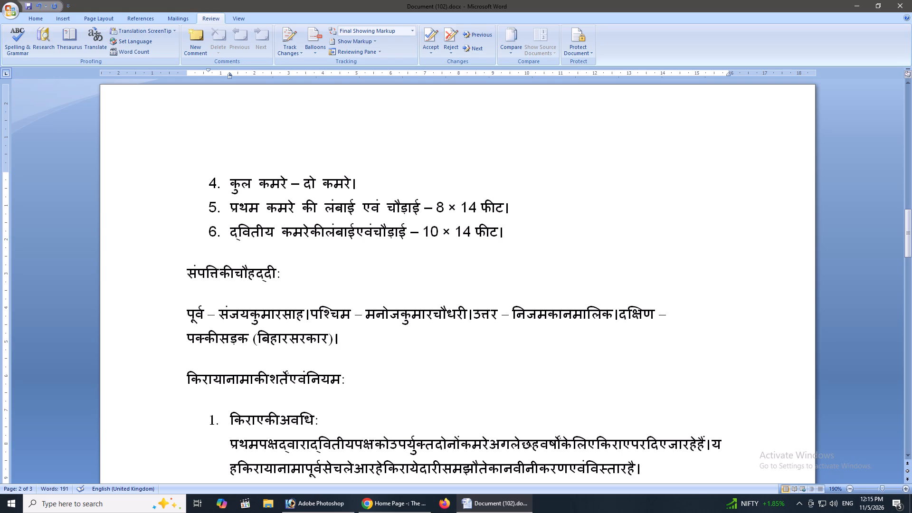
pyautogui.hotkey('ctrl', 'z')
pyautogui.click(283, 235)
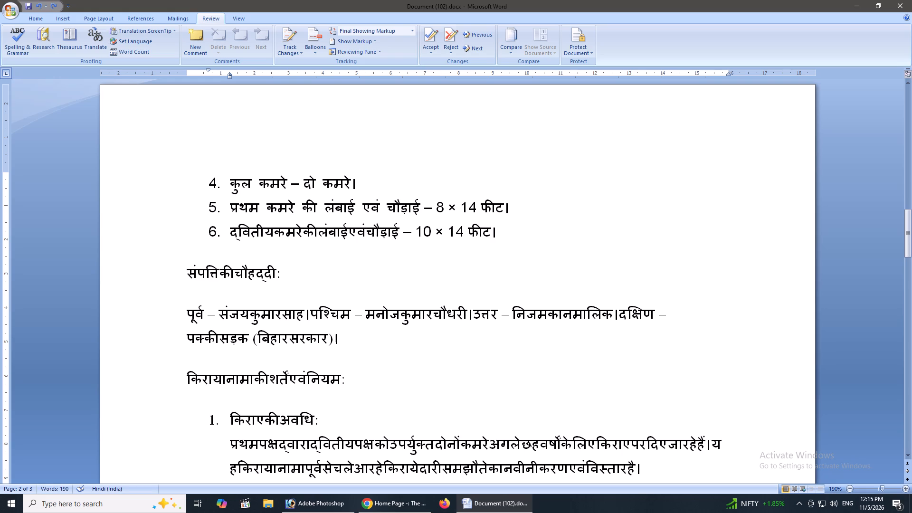
# Separate the words in list item 6 so it begins द्वितीय कमरे की लंबाई एवं चौड़ाई.
pyautogui.click(273, 232)
pyautogui.press('space')
pyautogui.click(308, 233)
pyautogui.press('space')
pyautogui.click(337, 234)
pyautogui.press('space')
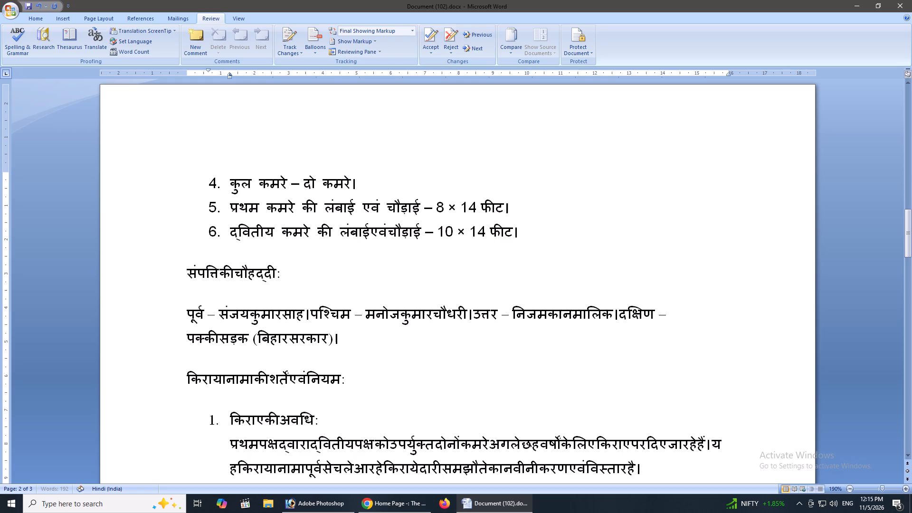
pyautogui.click(372, 234)
pyautogui.press('space')
pyautogui.press('space')
pyautogui.click(393, 239)
pyautogui.press('space')
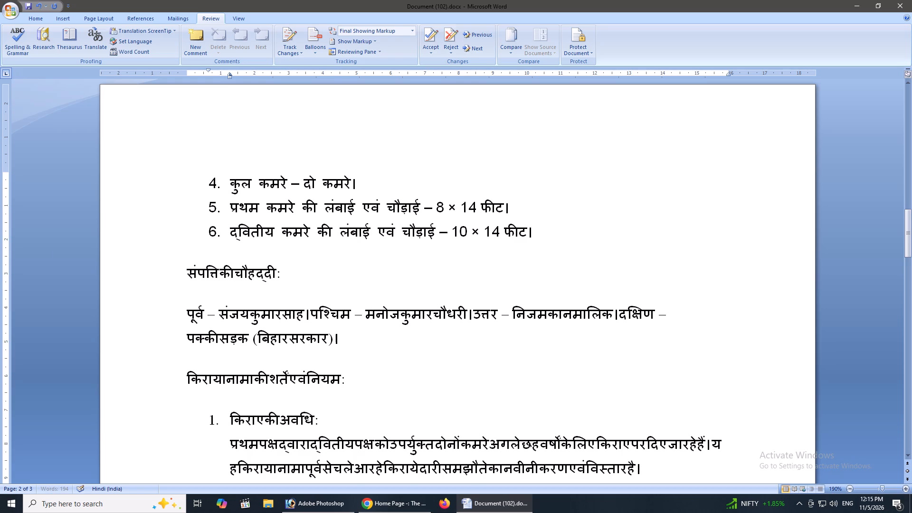
# Split the neighbour's name after पूर्व in the property boundary paragraph into three words.
pyautogui.scroll(-1, 504, 235)
pyautogui.click(247, 271)
pyautogui.press('space')
pyautogui.click(284, 275)
pyautogui.press('space')
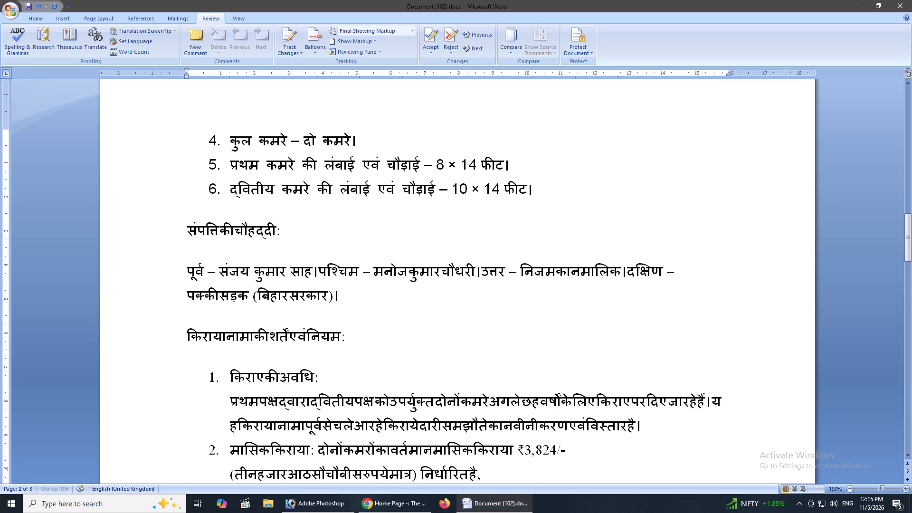
# In the boundary paragraph, add spaces before पश्चिम and उत्तर and separate the surname in the neighbour's name after पश्चिम.
pyautogui.click(319, 276)
pyautogui.press('space')
pyautogui.click(413, 273)
pyautogui.press('space')
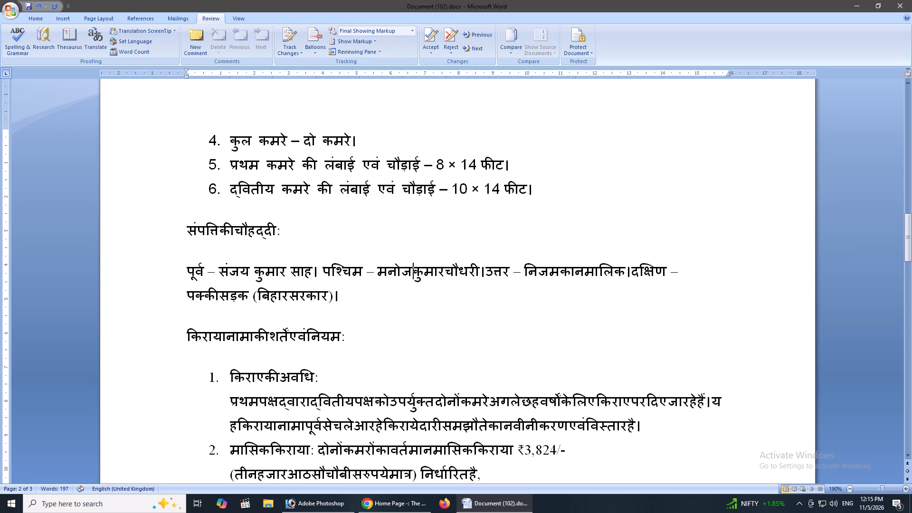
pyautogui.click(447, 270)
pyautogui.press('space')
pyautogui.click(487, 269)
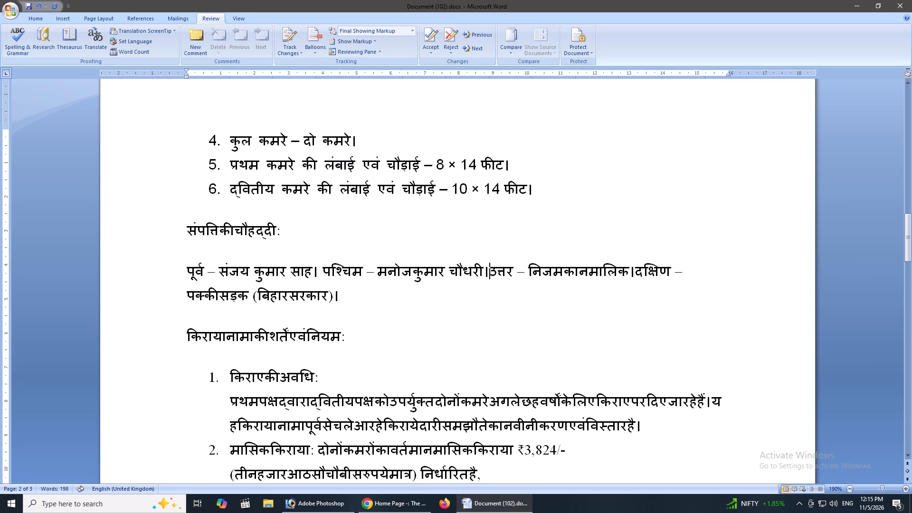
pyautogui.press('space')
# Separate the words of the उत्तर boundary to read निज मकान मालिक। and add a space before दक्षिण.
pyautogui.click(562, 274)
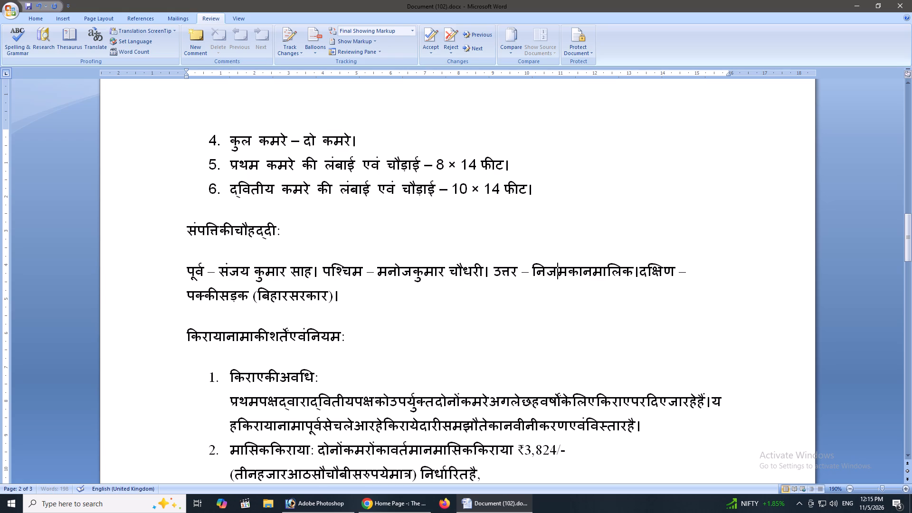
pyautogui.press('space')
pyautogui.click(594, 276)
pyautogui.press('space')
pyautogui.click(649, 275)
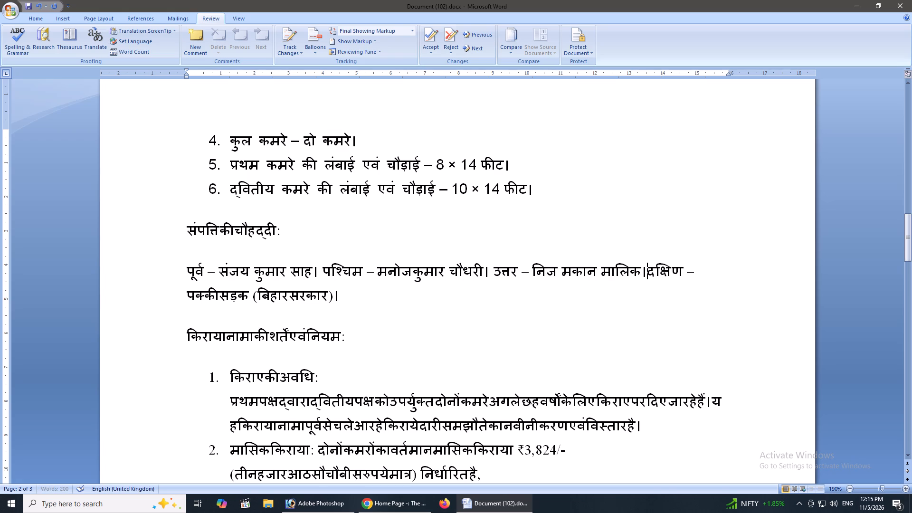
pyautogui.press('space')
# Separate the words of the दक्षिण boundary so they read पक्की सड़क (बिहार सरकार)।.
pyautogui.click(220, 294)
pyautogui.press('space')
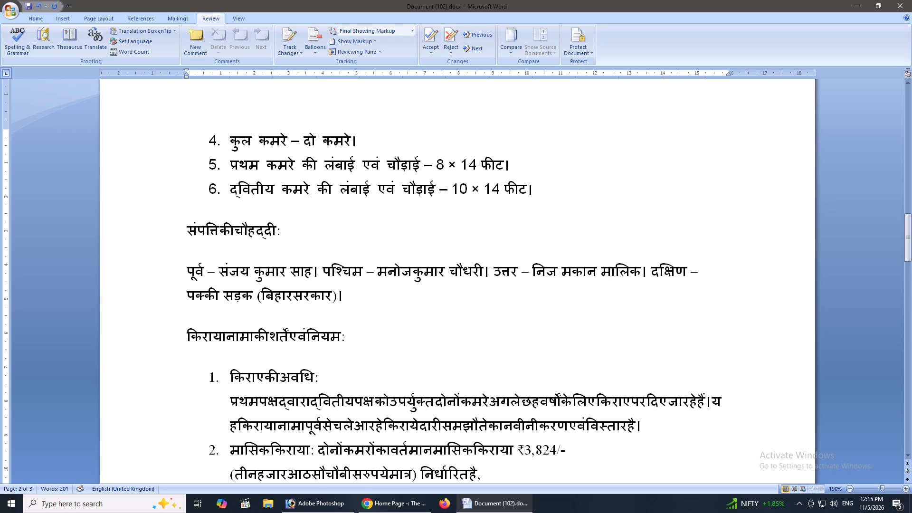
pyautogui.click(291, 294)
pyautogui.press('space')
pyautogui.click(317, 321)
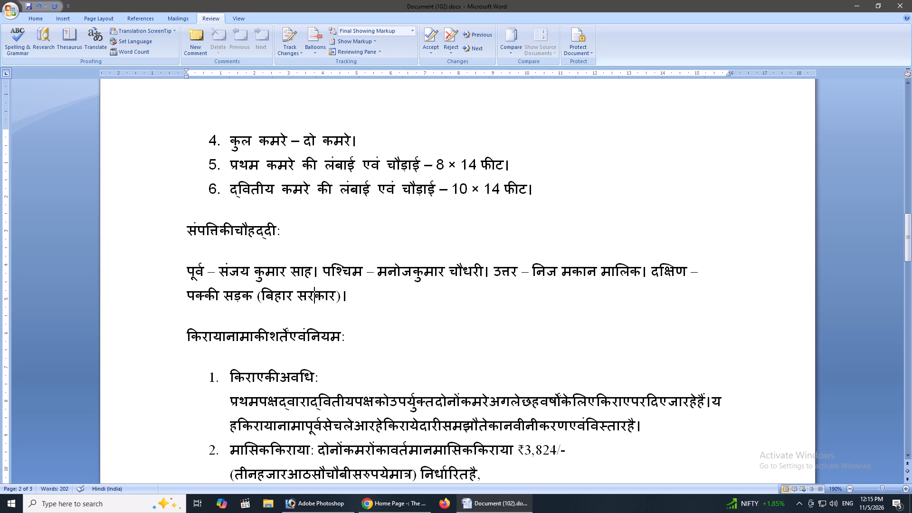
# Add word spaces in the terms heading so it reads किरायानामा की शर्तें एवं नियम:.
pyautogui.click(252, 340)
pyautogui.press('space')
pyautogui.click(275, 340)
pyautogui.press('space')
pyautogui.click(301, 341)
pyautogui.press('space')
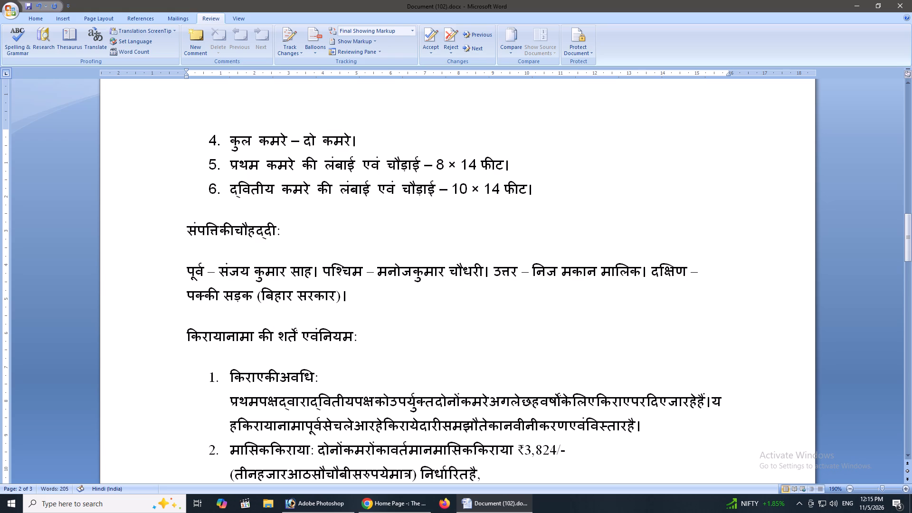
pyautogui.click(319, 340)
pyautogui.press('space')
pyautogui.press('space')
# Separate the opening words of clause 1 so it begins किराए की अवधि: प्रथम पक्ष.
pyautogui.scroll(-4, 290, 351)
pyautogui.click(262, 233)
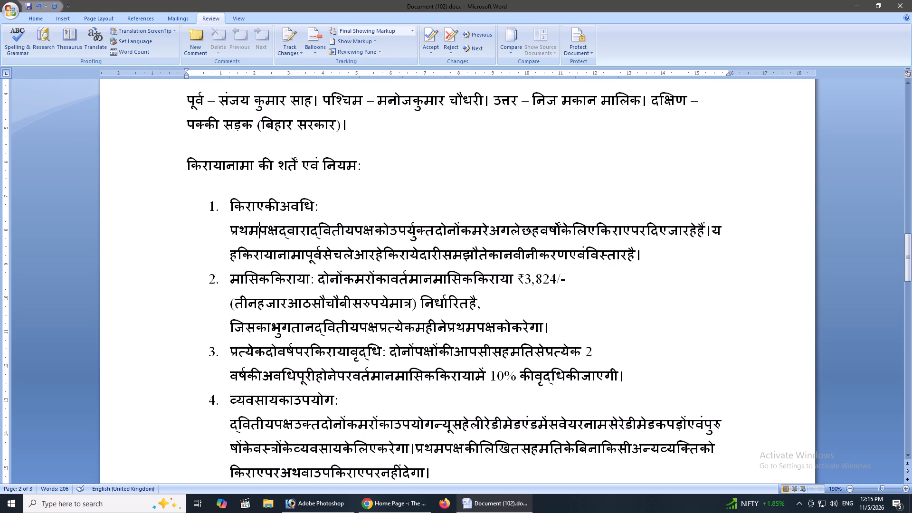
pyautogui.press('space')
pyautogui.click(266, 209)
pyautogui.press('space')
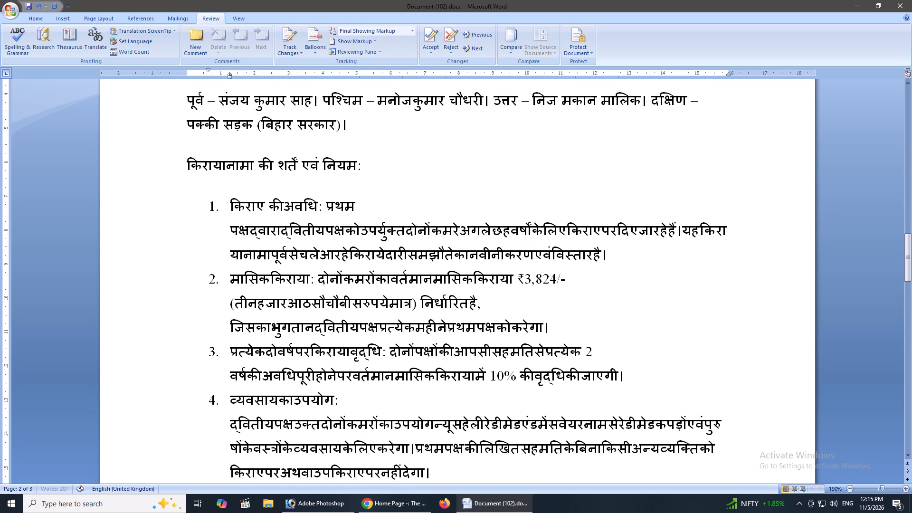
pyautogui.click(287, 208)
pyautogui.press('space')
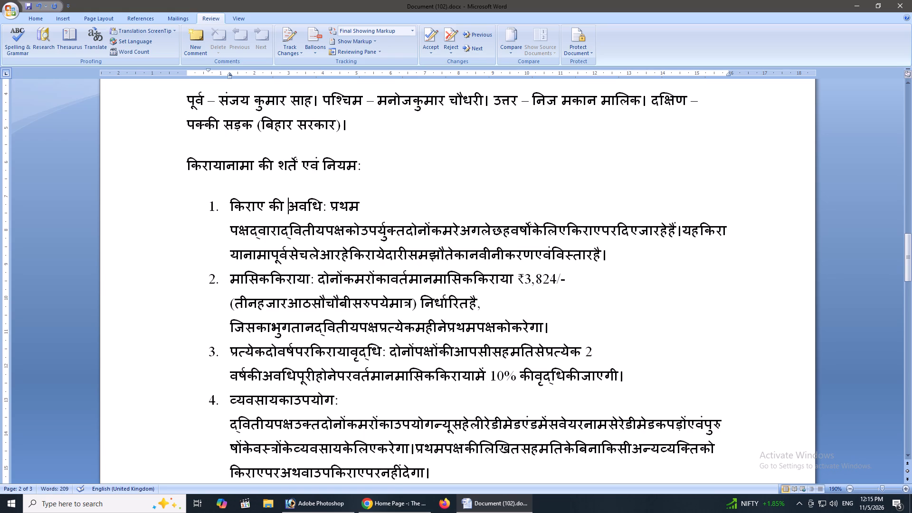
pyautogui.click(247, 228)
pyautogui.press('space')
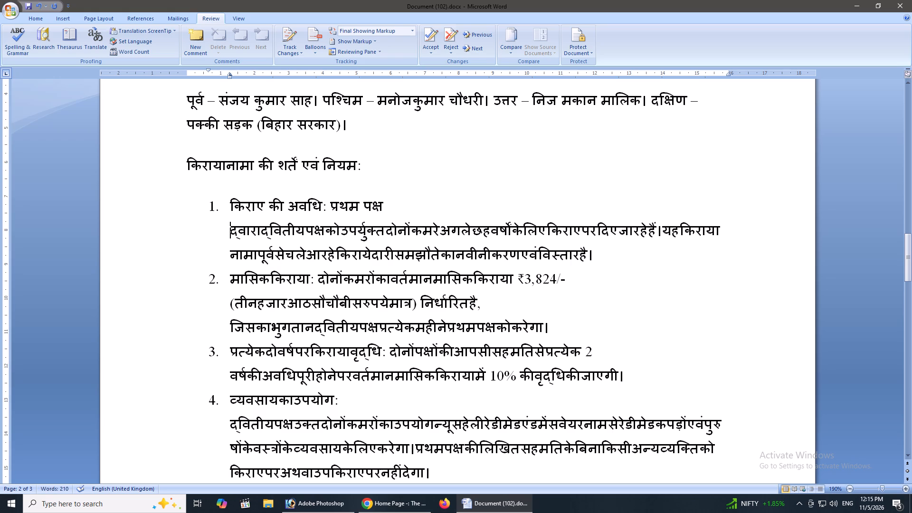
# Continue spacing clause 1 so the following words read द्वारा द्वितीय पक्ष को उपर्युक्त दोनों.
pyautogui.click(264, 233)
pyautogui.press('space')
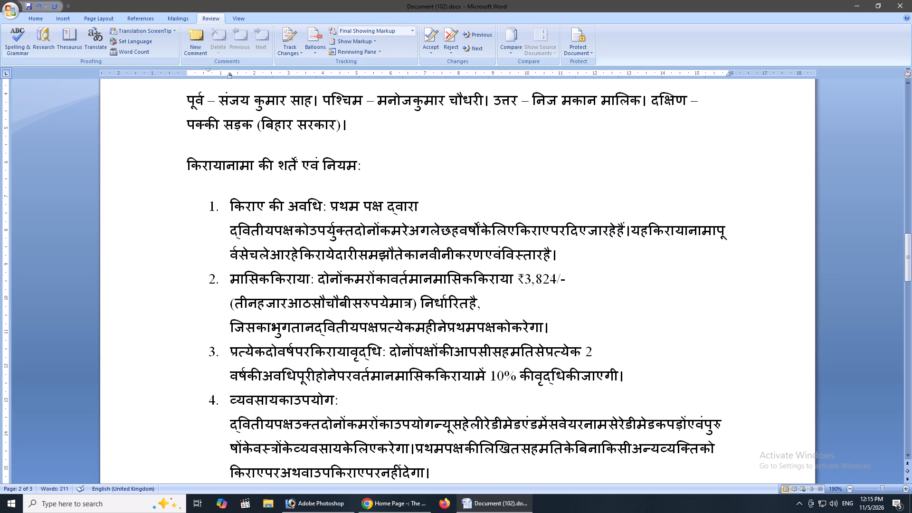
pyautogui.click(276, 233)
pyautogui.press('space')
pyautogui.click(250, 228)
pyautogui.press('space')
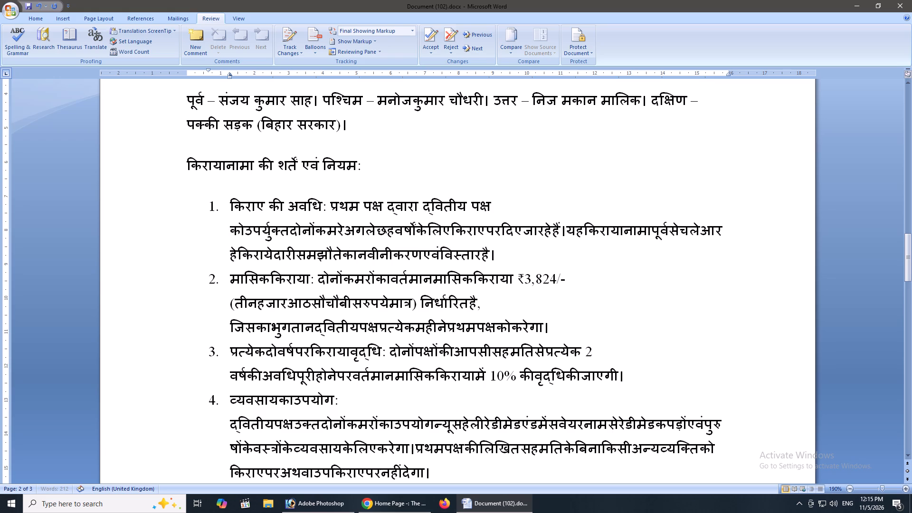
pyautogui.click(248, 234)
pyautogui.press('space')
pyautogui.click(275, 232)
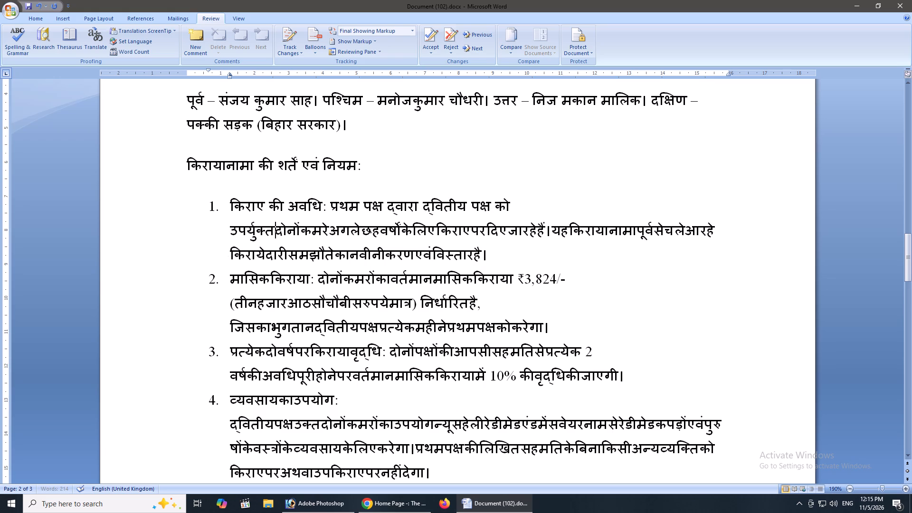
pyautogui.press('space')
pyautogui.press('space')
pyautogui.click(260, 230)
pyautogui.press('space')
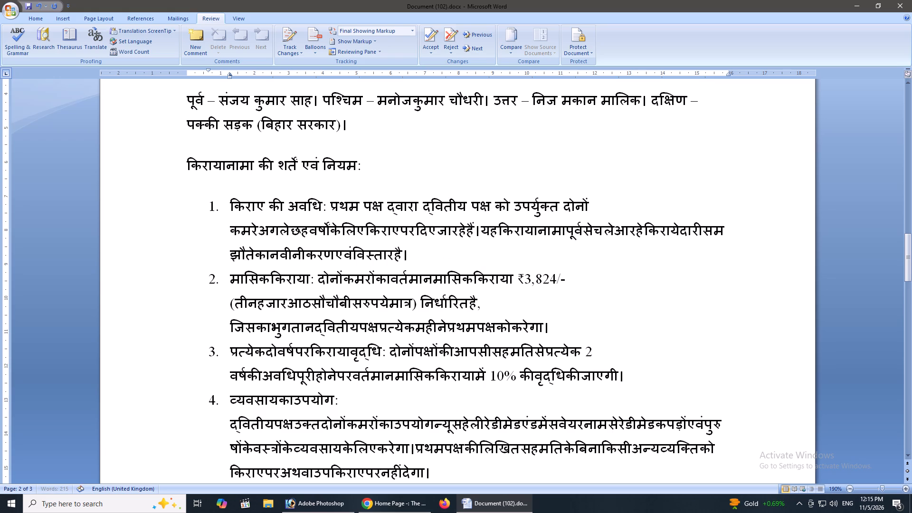
# Separate the following words of clause 1 so they read कमरे अगले छह वर्षों के लिए.
pyautogui.click(258, 232)
pyautogui.press('space')
pyautogui.click(261, 234)
pyautogui.press('space')
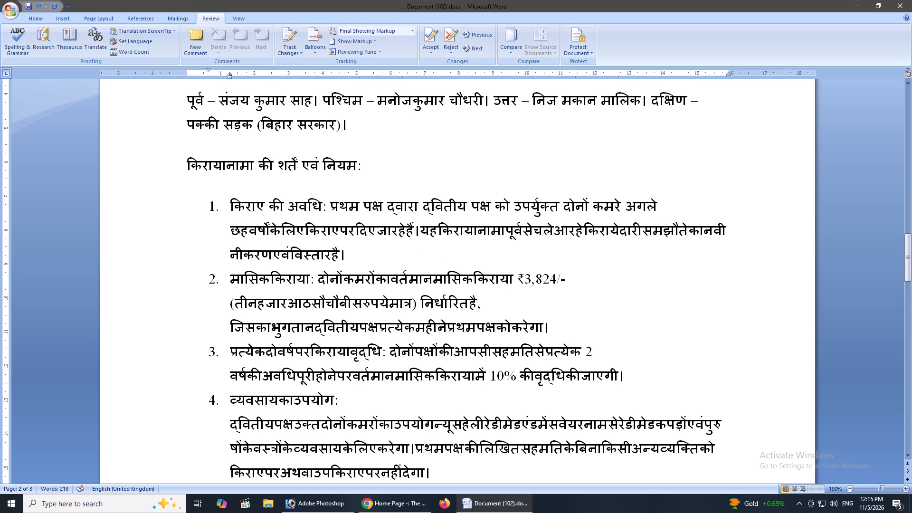
pyautogui.click(251, 231)
pyautogui.press('space')
pyautogui.click(250, 232)
pyautogui.press('space')
pyautogui.click(242, 231)
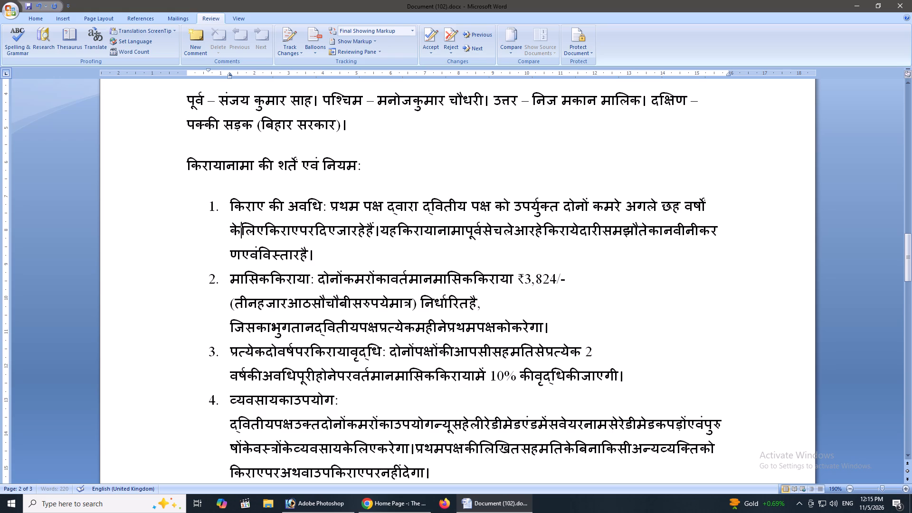
pyautogui.press('space')
pyautogui.press('space')
pyautogui.click(250, 231)
pyautogui.press('space')
# Separate the end of clause 1's first sentence so it reads किराए पर दिए जा रहे हैं।.
pyautogui.click(265, 252)
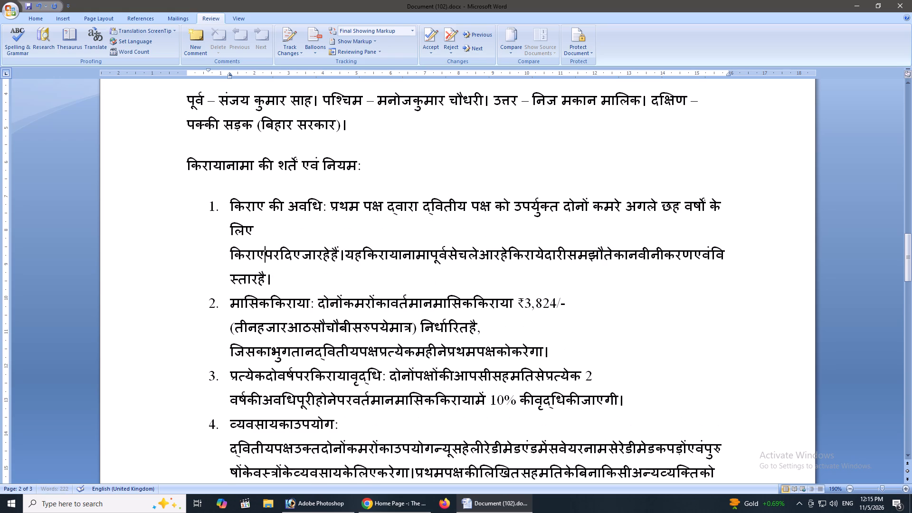
pyautogui.press('space')
pyautogui.click(269, 255)
pyautogui.click(247, 249)
pyautogui.press('space')
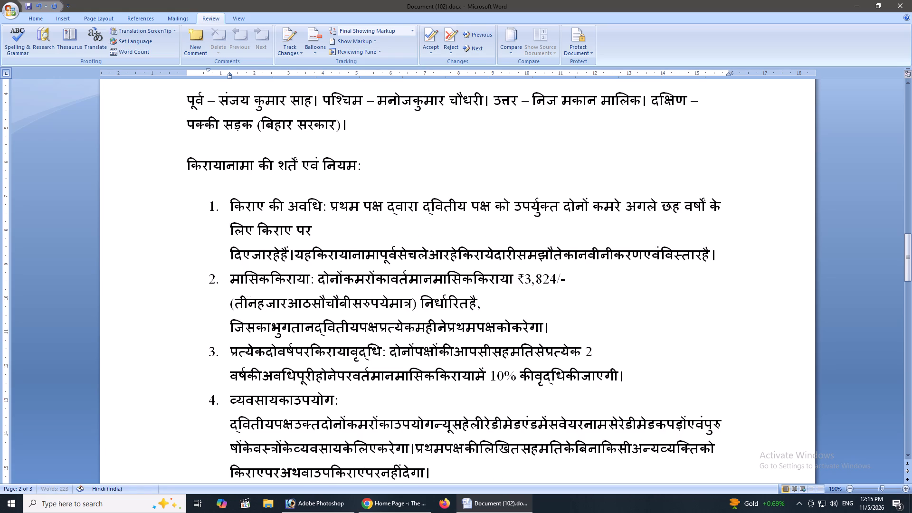
pyautogui.click(250, 253)
pyautogui.press('space')
pyautogui.click(261, 256)
pyautogui.click(254, 252)
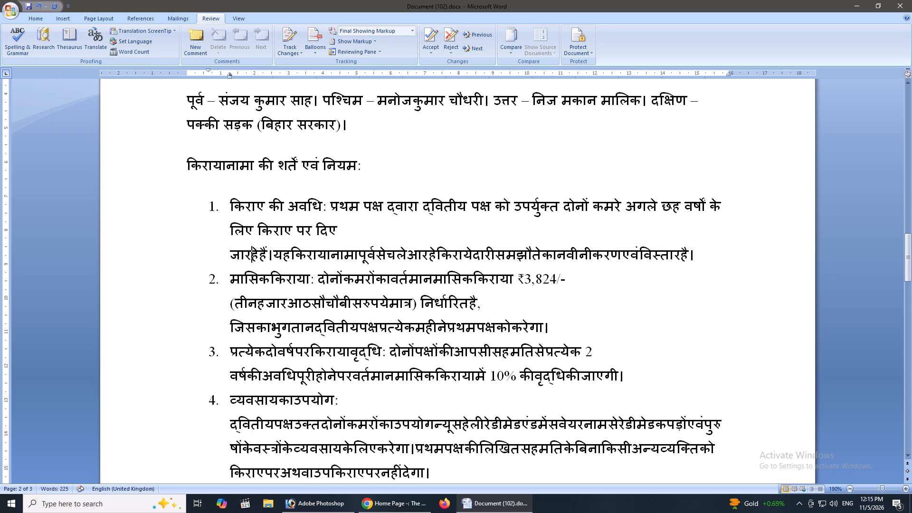
pyautogui.click(247, 251)
pyautogui.press('space')
pyautogui.click(247, 252)
pyautogui.press('space')
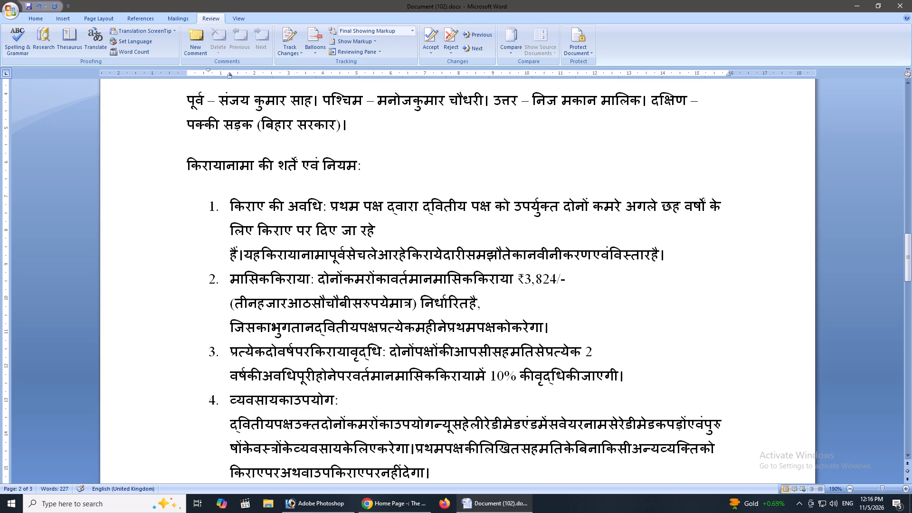
pyautogui.click(248, 254)
pyautogui.press('space')
# Separate the start of clause 1's second sentence so it reads यह किरायानामा पूर्व से चले.
pyautogui.click(248, 255)
pyautogui.press('space')
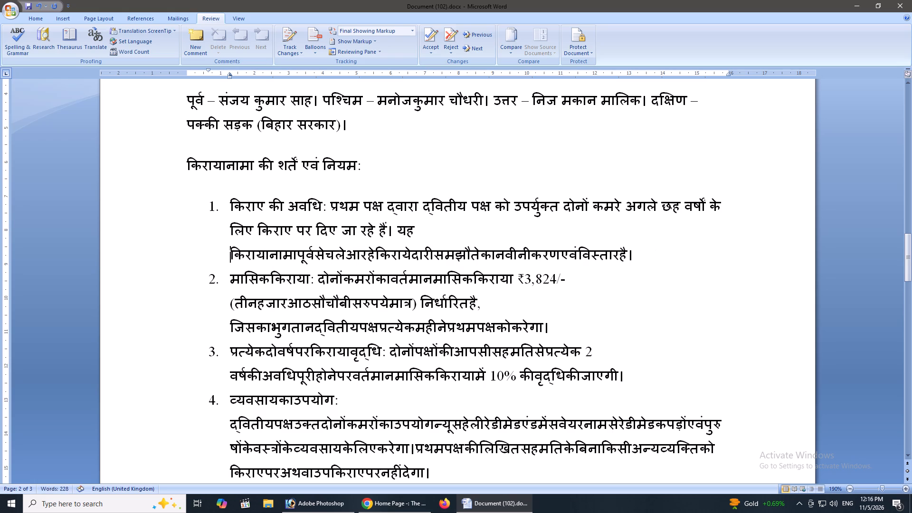
pyautogui.click(296, 259)
pyautogui.press('space')
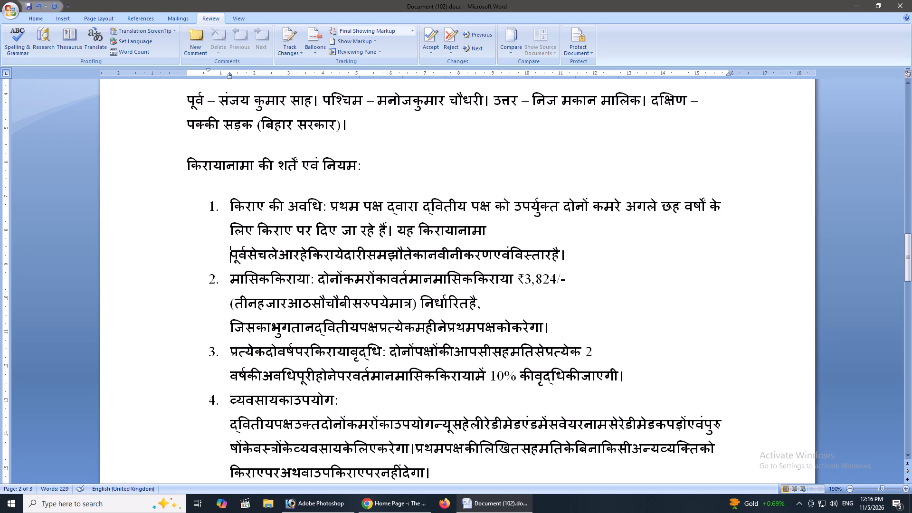
pyautogui.click(250, 254)
pyautogui.press('space')
pyautogui.click(243, 253)
pyautogui.press('space')
pyautogui.click(250, 256)
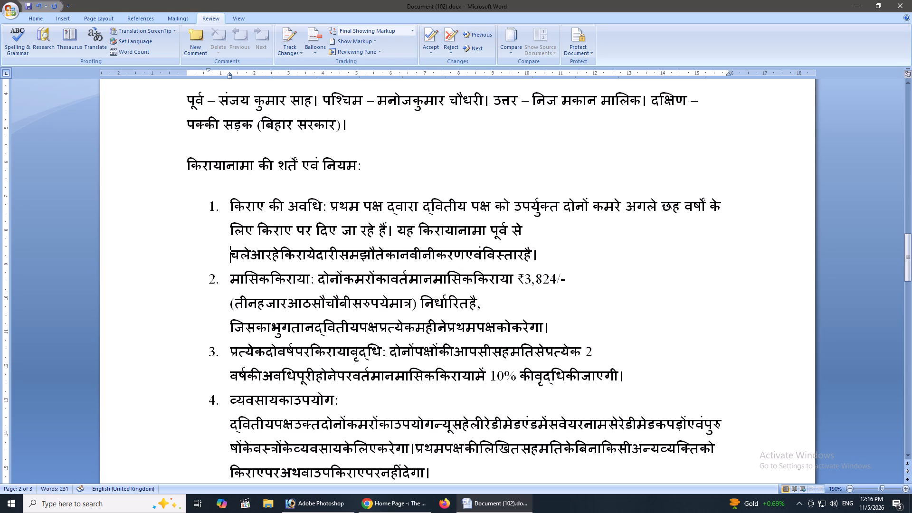
pyautogui.press('space')
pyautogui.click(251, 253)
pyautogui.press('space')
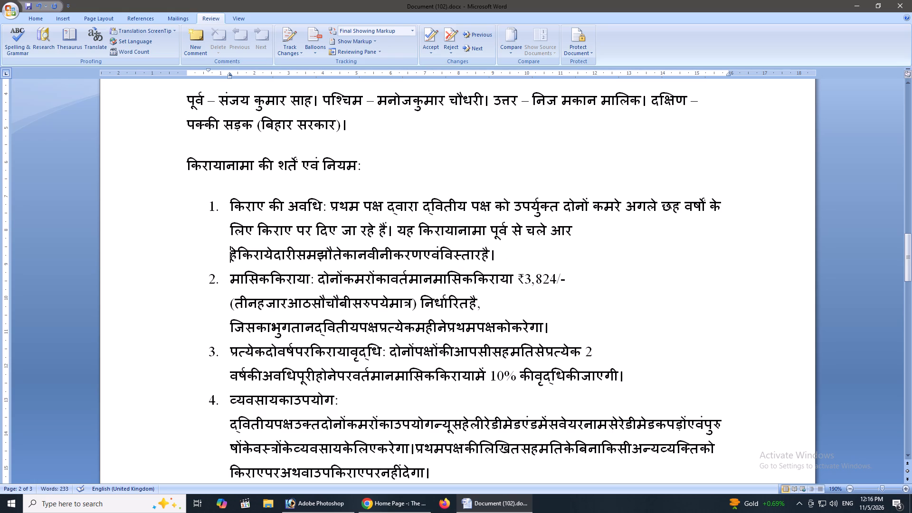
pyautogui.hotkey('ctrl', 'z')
# Separate the words after चले in clause 1 so they read आ रहे.
pyautogui.click(245, 256)
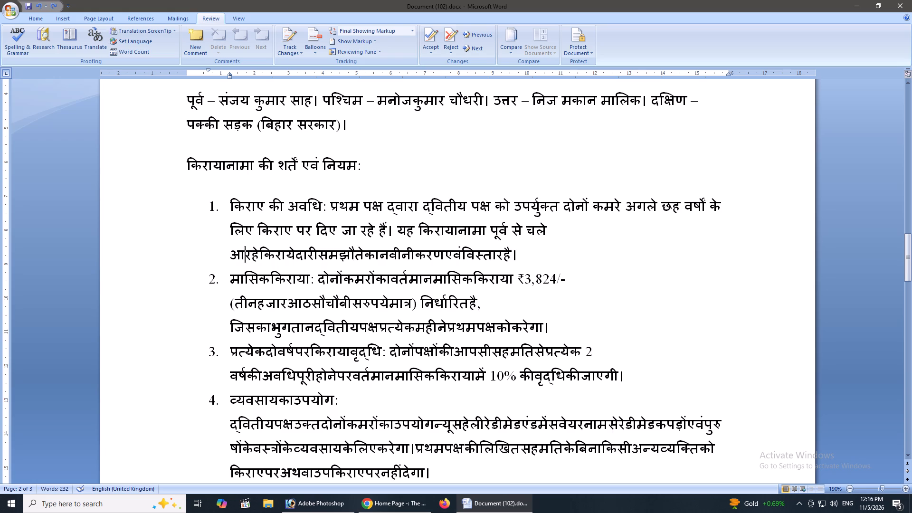
pyautogui.press('space')
pyautogui.click(245, 256)
pyautogui.press('space')
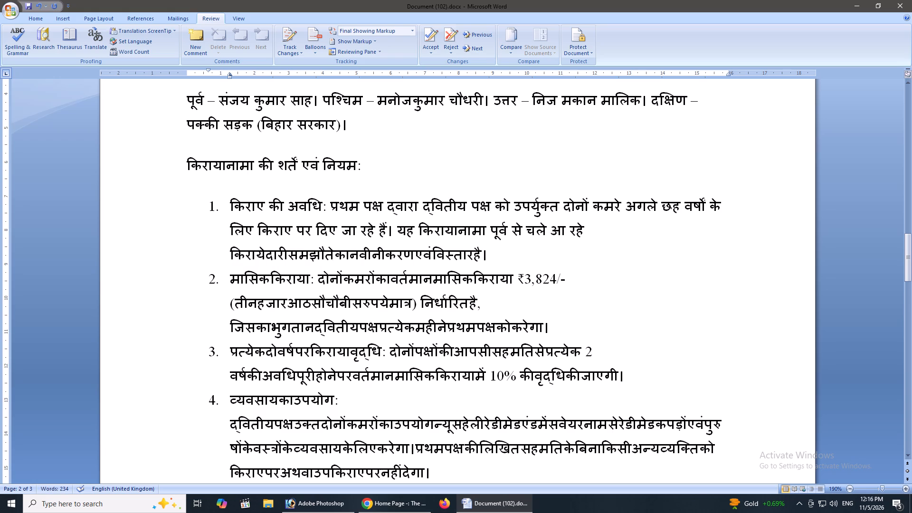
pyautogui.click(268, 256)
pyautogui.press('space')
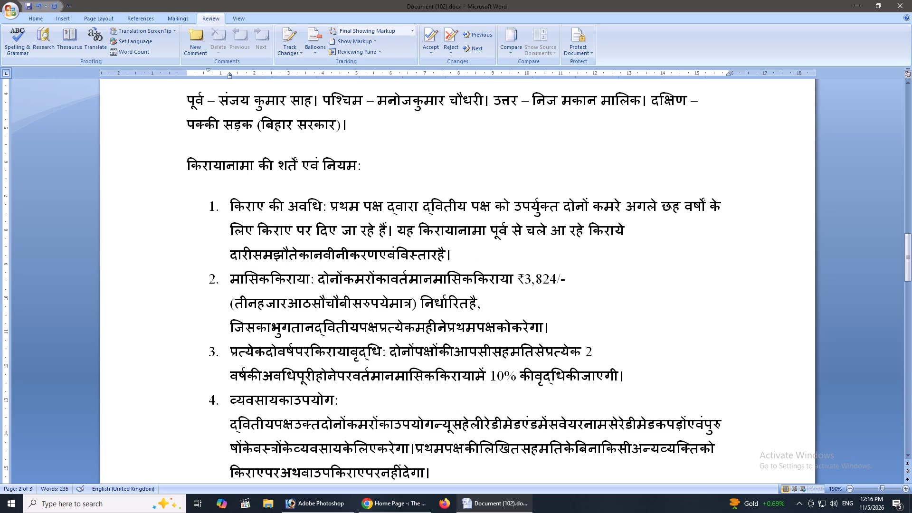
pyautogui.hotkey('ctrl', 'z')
# Separate the remaining words of clause 1 so they read किरायेदारी समझौते का नवीनीकरण एवं विस्तार है।.
pyautogui.click(285, 256)
pyautogui.press('space')
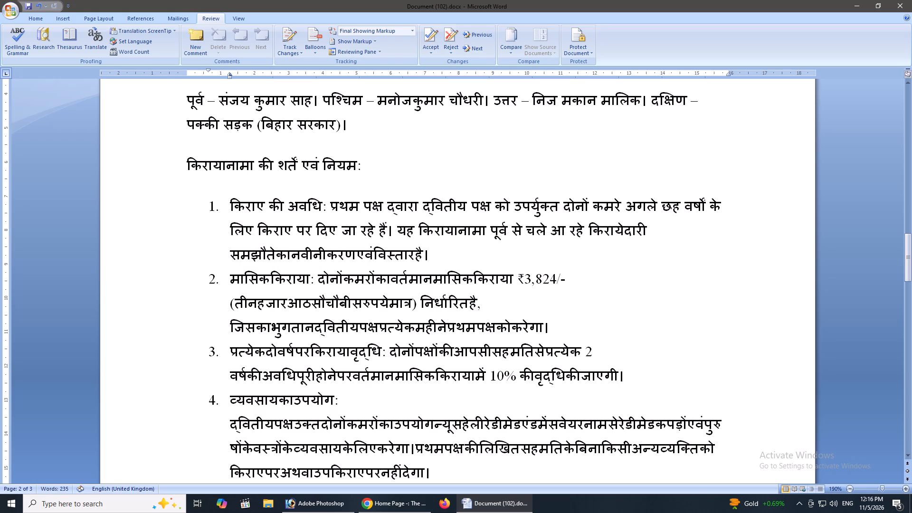
pyautogui.click(275, 256)
pyautogui.press('space')
pyautogui.click(250, 256)
pyautogui.click(247, 255)
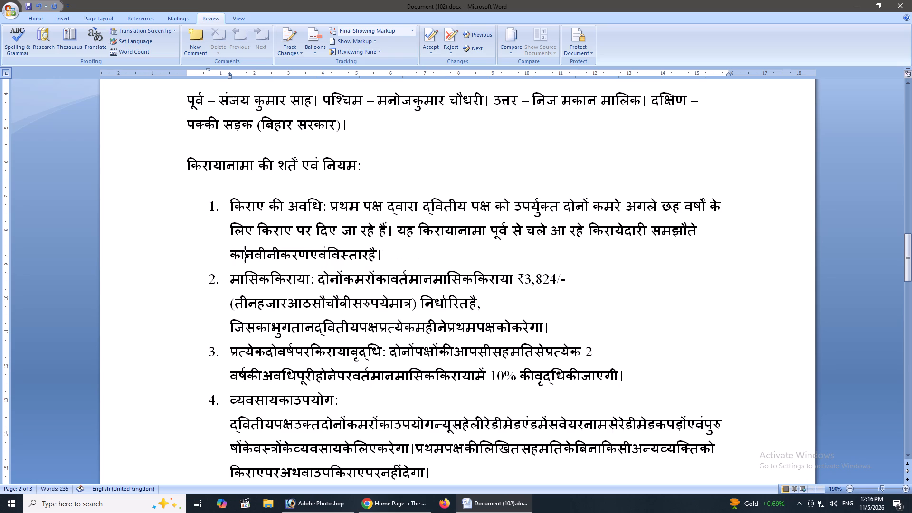
pyautogui.press('space')
pyautogui.click(294, 257)
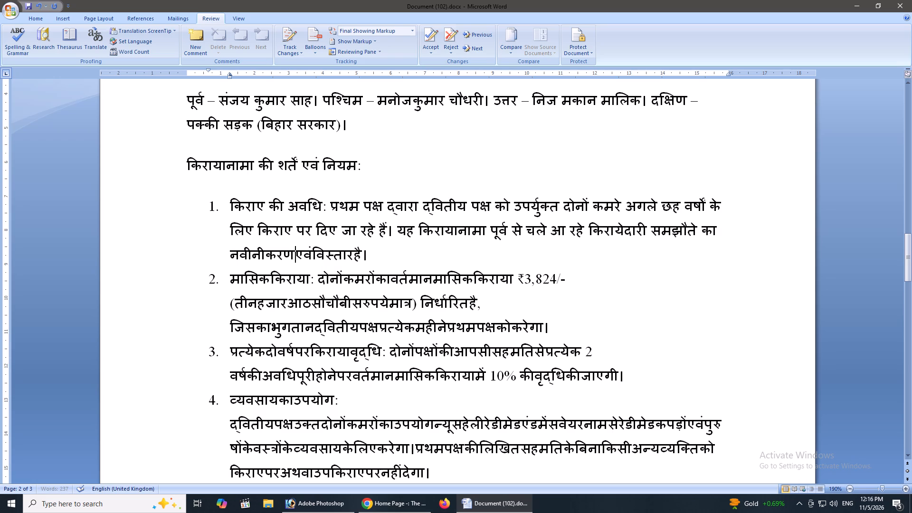
pyautogui.press('space')
pyautogui.click(314, 256)
pyautogui.press('space')
pyautogui.click(360, 256)
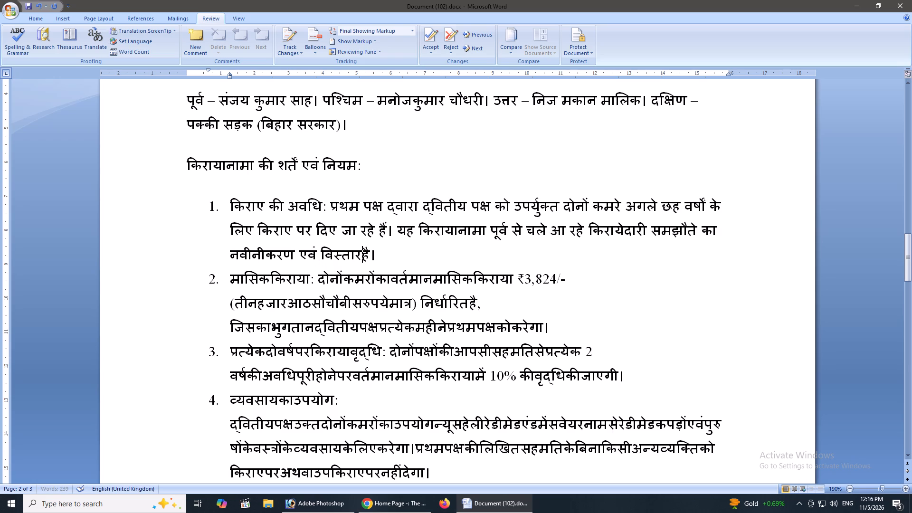
pyautogui.press('space')
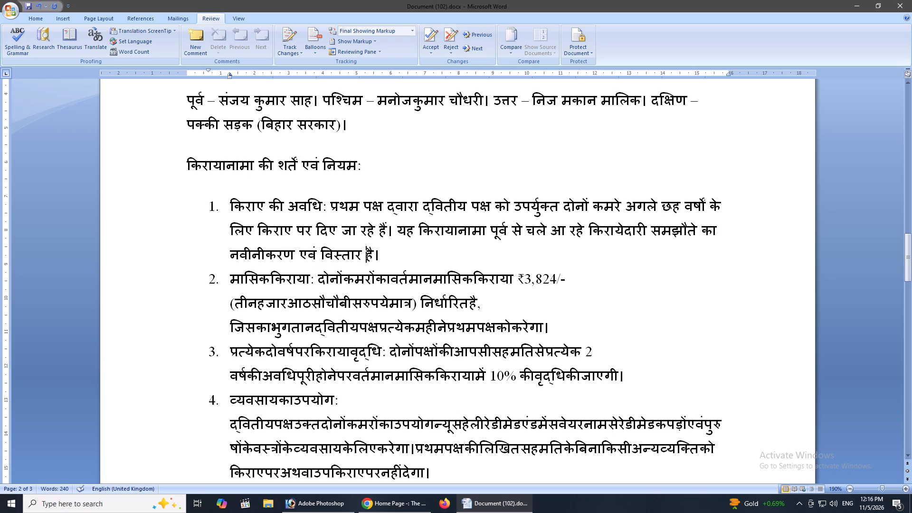
# Separate clause 2's heading and opening words so they read मासिक किराया: दोनों कमरों का वर्तमान मासिक किराया.
pyautogui.click(269, 277)
pyautogui.press('space')
pyautogui.click(348, 278)
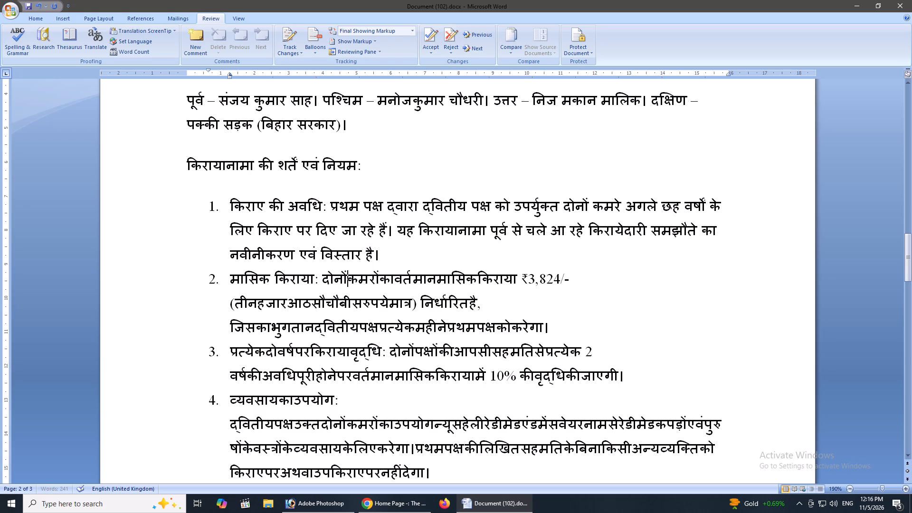
pyautogui.press('space')
pyautogui.click(386, 283)
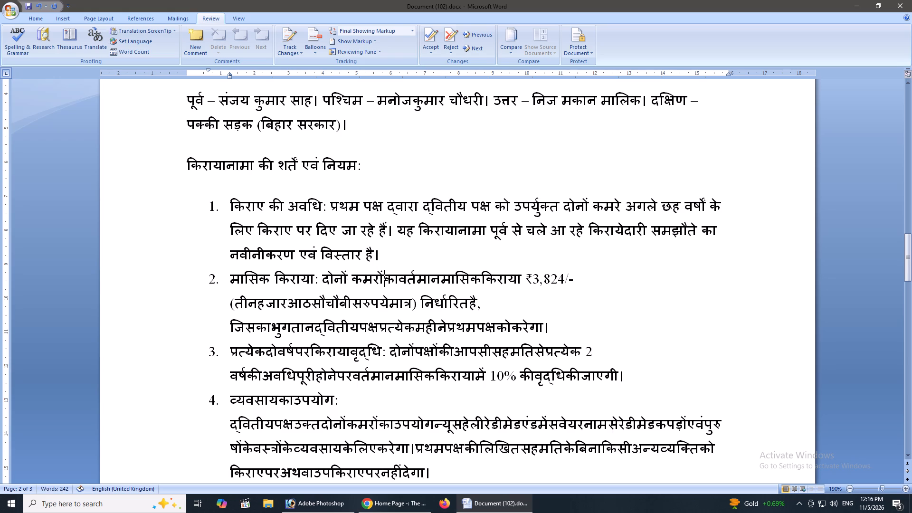
pyautogui.press('space')
pyautogui.click(401, 277)
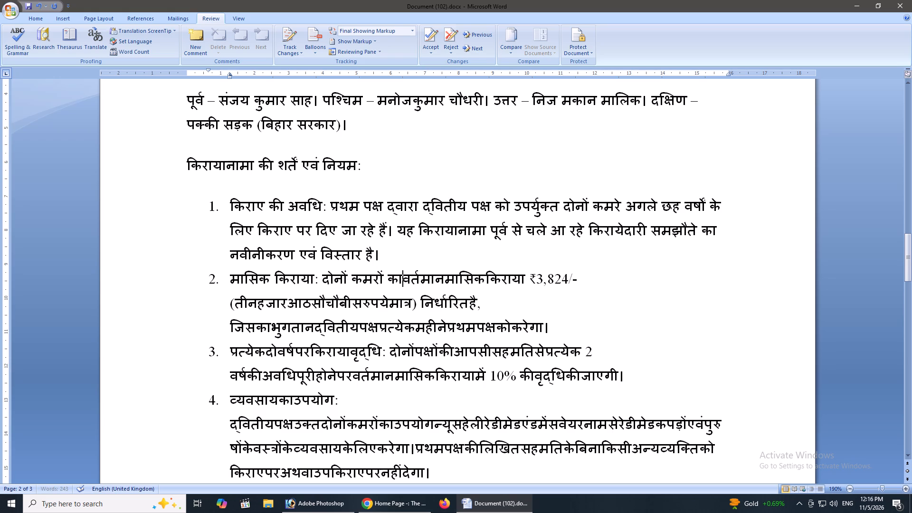
pyautogui.press('space')
pyautogui.click(449, 280)
pyautogui.press('space')
pyautogui.click(491, 275)
pyautogui.press('space')
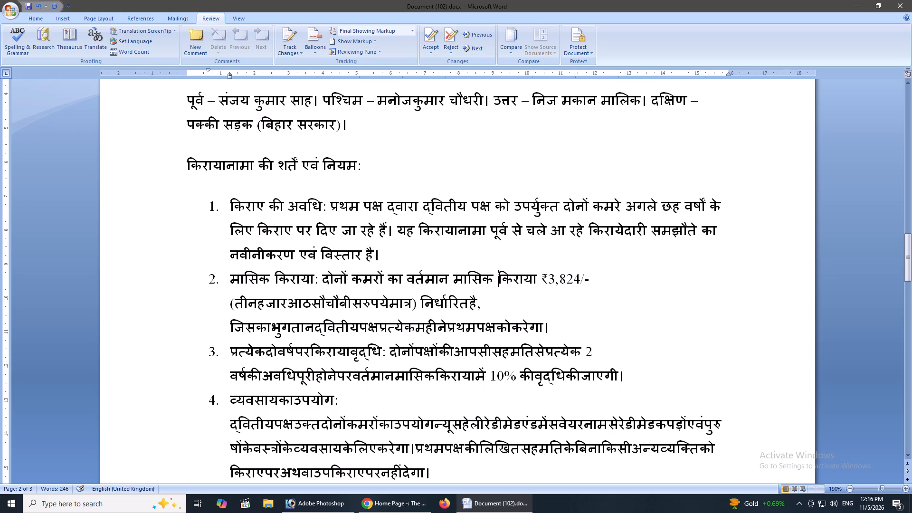
# Separate the rent amount in words and its verb in clause 2 to read (तीन हजार आठ सौ चौबीस रुपये मात्र) निर्धारित है.
pyautogui.click(254, 304)
pyautogui.press('space')
pyautogui.click(262, 302)
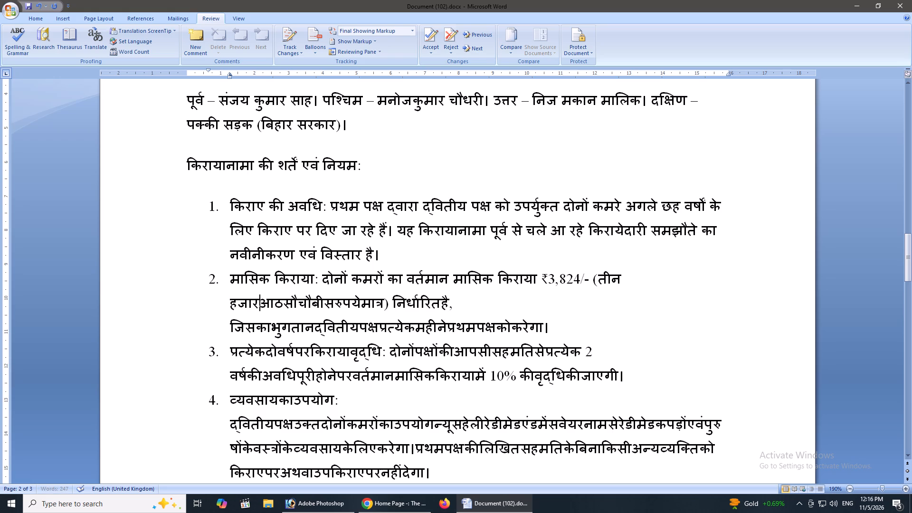
pyautogui.press('space')
pyautogui.click(257, 300)
pyautogui.press('space')
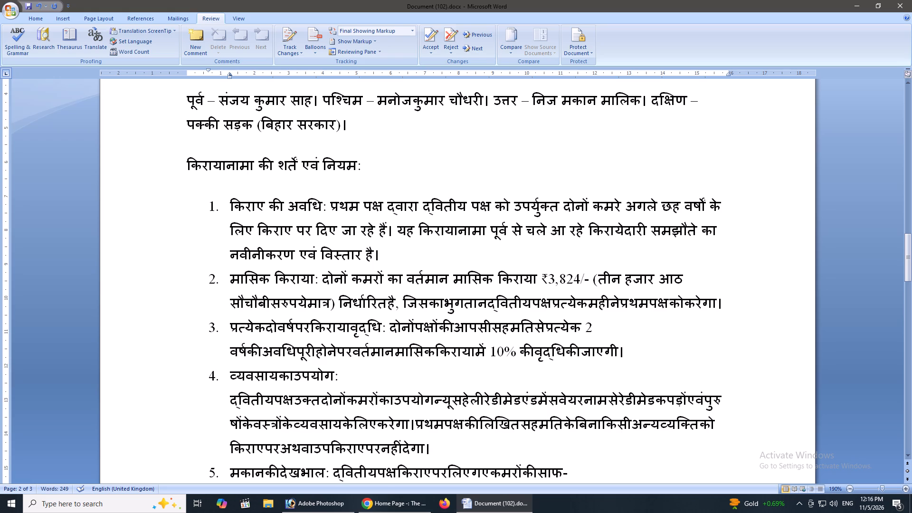
pyautogui.click(246, 299)
pyautogui.press('space')
pyautogui.click(266, 308)
pyautogui.press('space')
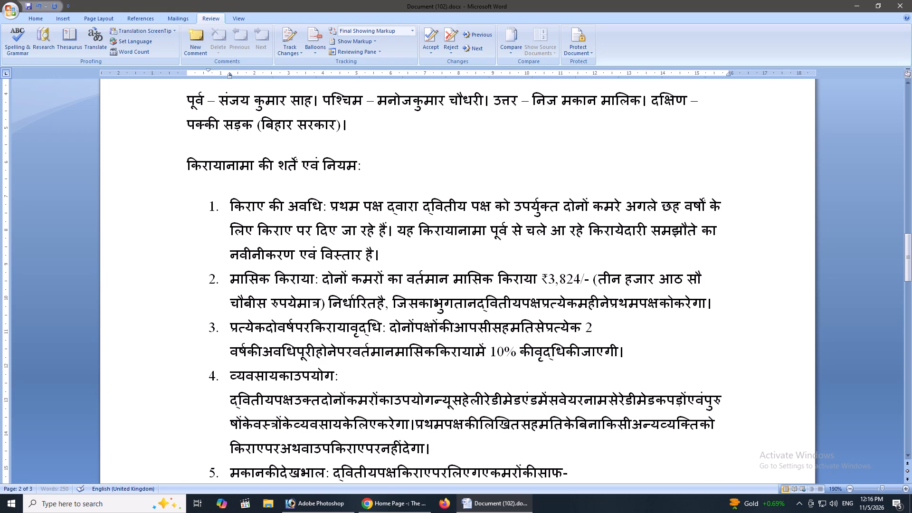
pyautogui.click(295, 305)
pyautogui.press('space')
pyautogui.click(382, 305)
pyautogui.press('space')
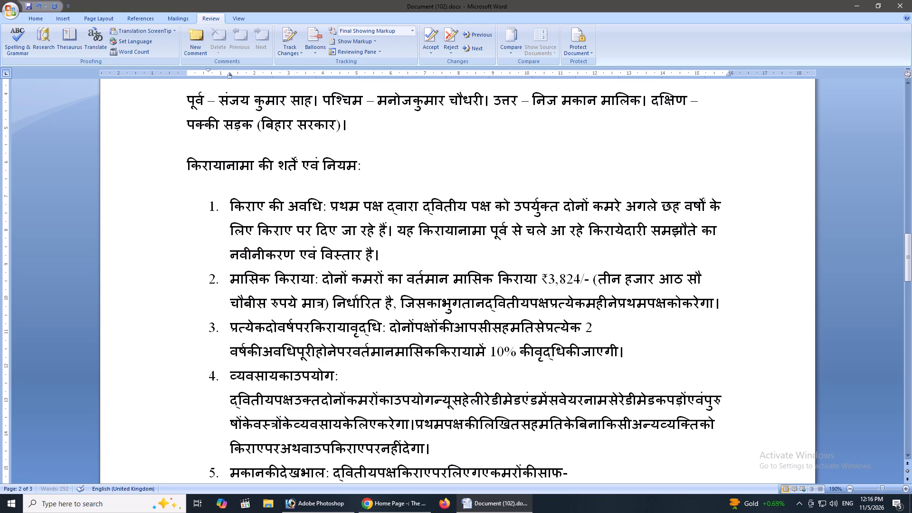
# Separate the words after निर्धारित है in clause 2 so they read जिसका भुगतान द्वितीय पक्ष, with a space before प्रत्येक.
pyautogui.click(444, 305)
pyautogui.press('space')
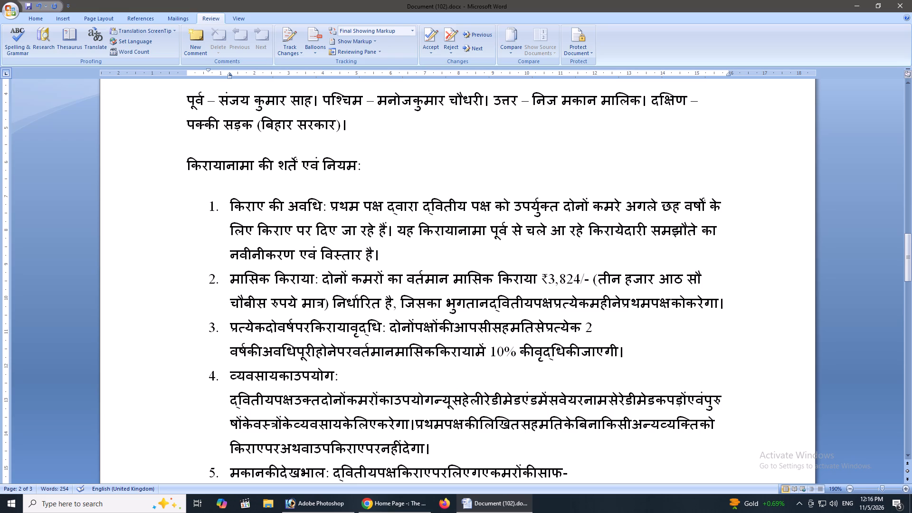
pyautogui.click(486, 303)
pyautogui.press('space')
pyautogui.click(538, 302)
pyautogui.press('space')
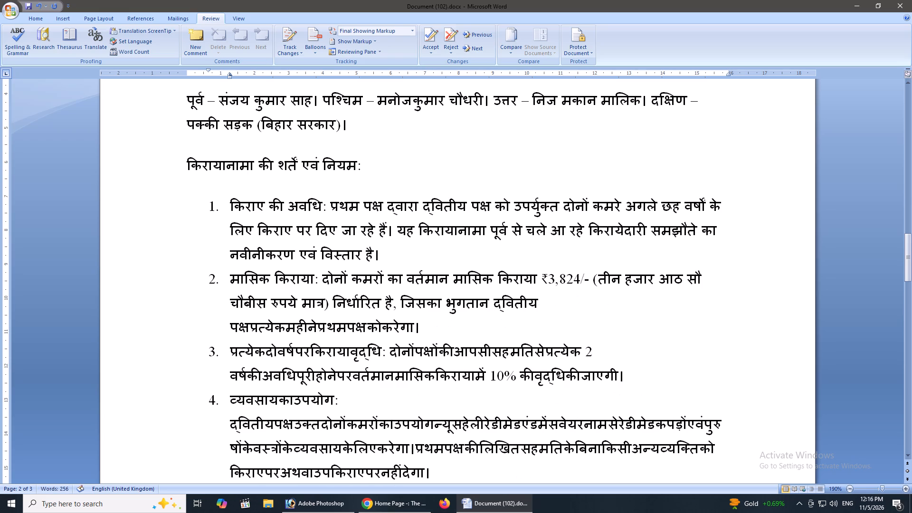
pyautogui.click(247, 325)
pyautogui.press('space')
# Separate the remaining words of clause 2 so they read प्रत्येक महीने प्रथम पक्ष को करेगा।.
pyautogui.click(264, 327)
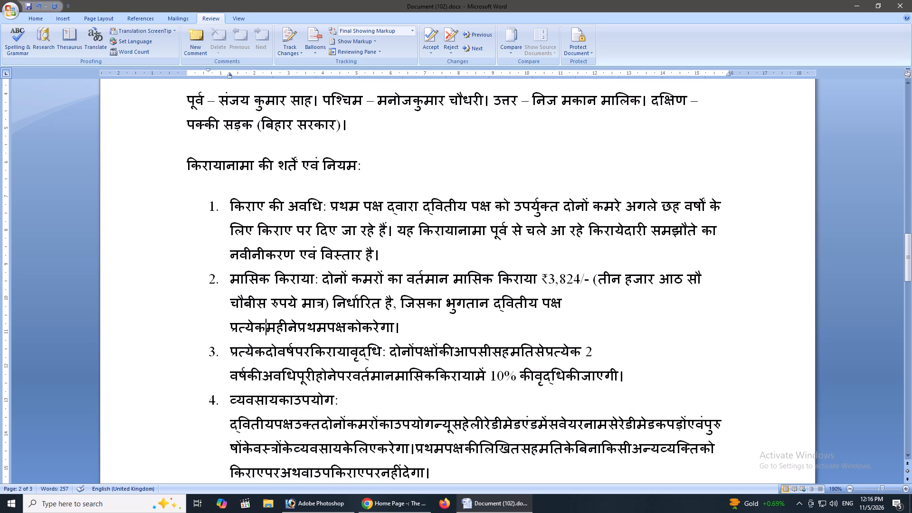
pyautogui.press('space')
pyautogui.click(261, 324)
pyautogui.press('space')
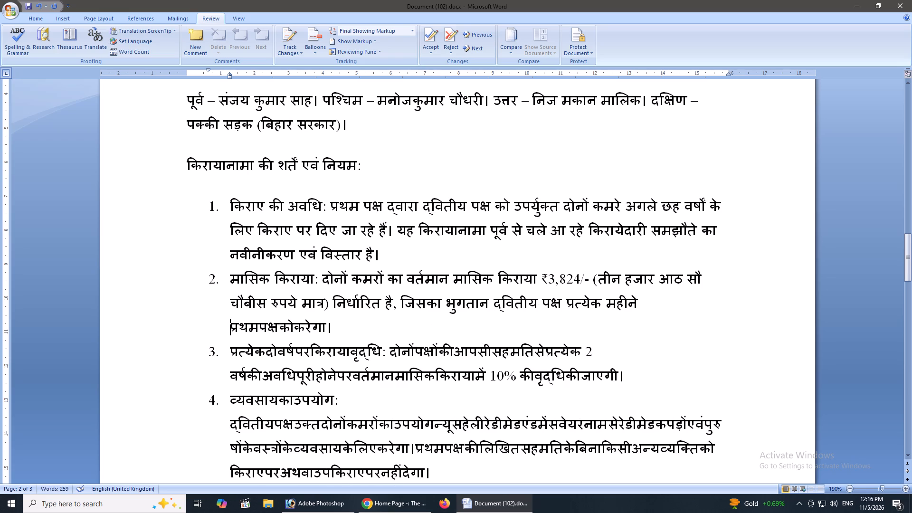
pyautogui.click(261, 328)
pyautogui.press('space')
pyautogui.click(253, 322)
pyautogui.press('space')
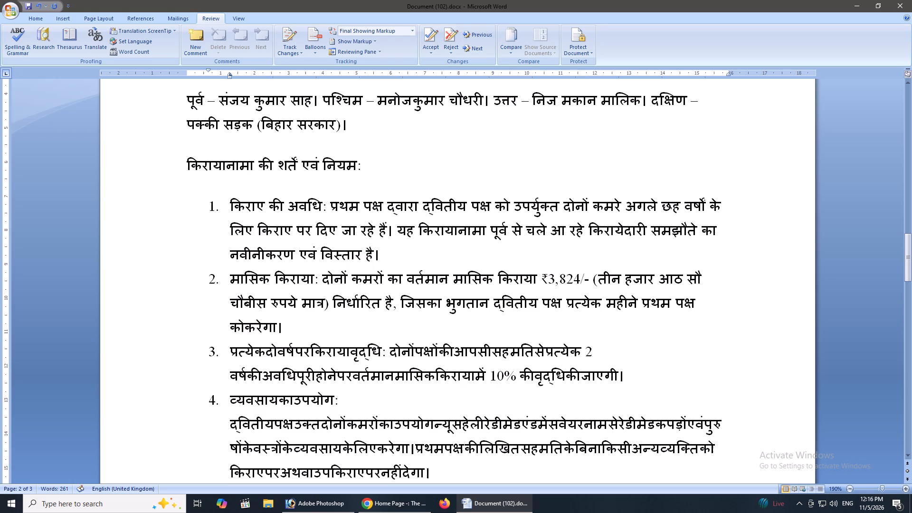
pyautogui.click(249, 323)
pyautogui.press('space')
# Separate the words of clause 3's heading so it reads प्रत्येक दो वर्ष पर किराया वृद्धि.
pyautogui.scroll(-1, 284, 334)
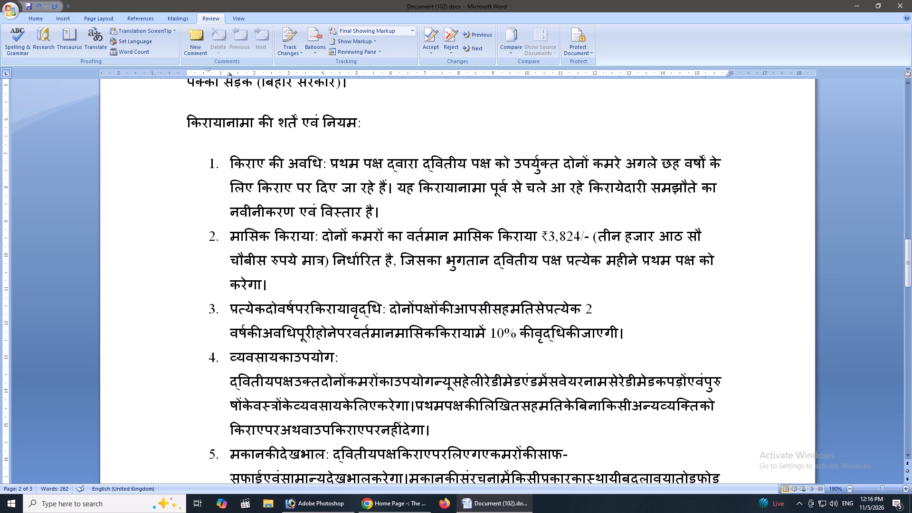
pyautogui.click(265, 309)
pyautogui.press('space')
pyautogui.click(285, 312)
pyautogui.press('space')
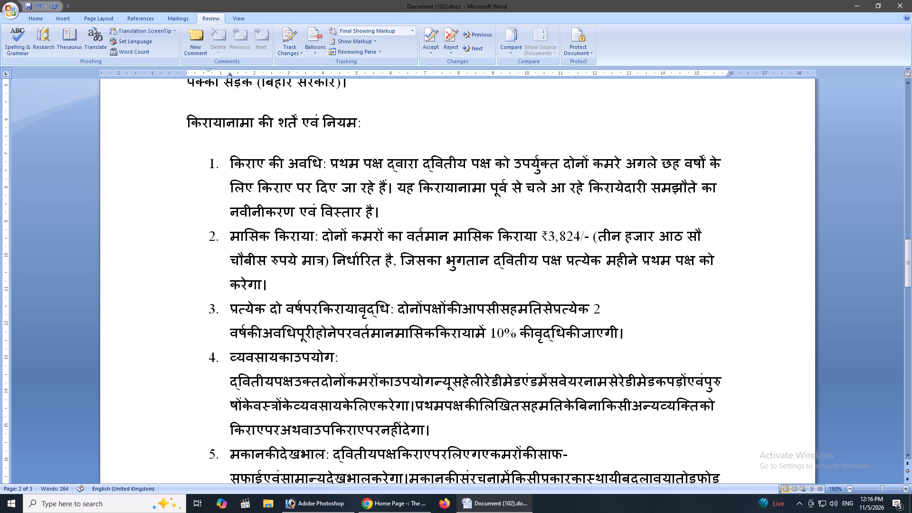
pyautogui.click(304, 313)
pyautogui.press('space')
pyautogui.click(322, 311)
pyautogui.press('space')
pyautogui.click(362, 309)
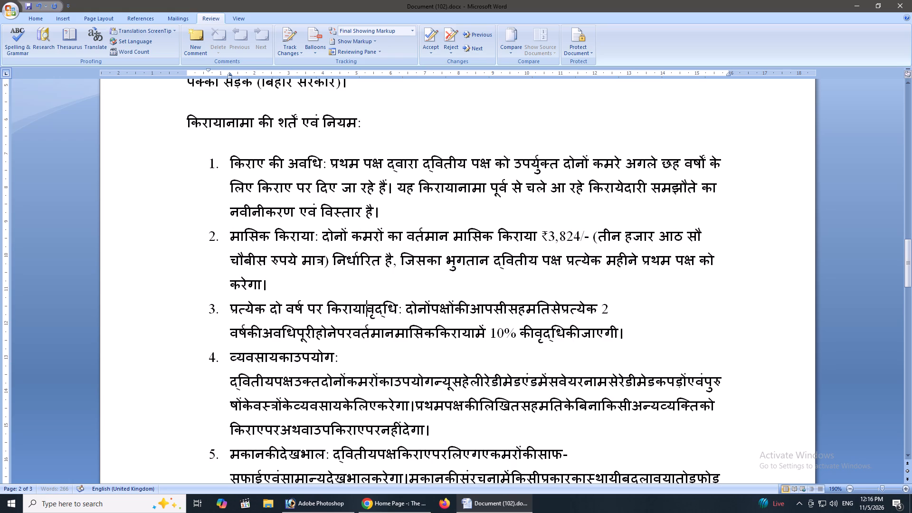
pyautogui.press('space')
# Separate the words after clause 3's heading to read दोनों पक्षों की आपसी सहमति, with a space before से.
pyautogui.click(438, 310)
pyautogui.press('space')
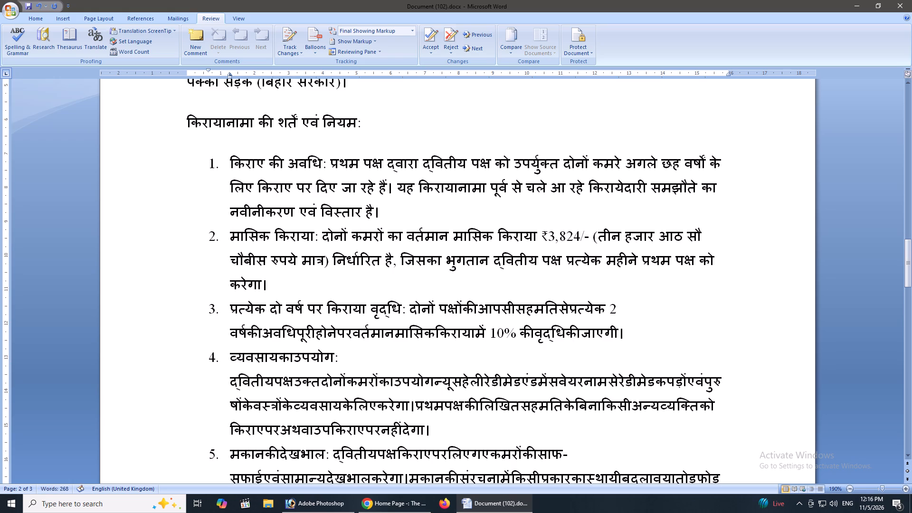
pyautogui.click(465, 309)
pyautogui.press('space')
pyautogui.click(478, 308)
pyautogui.press('space')
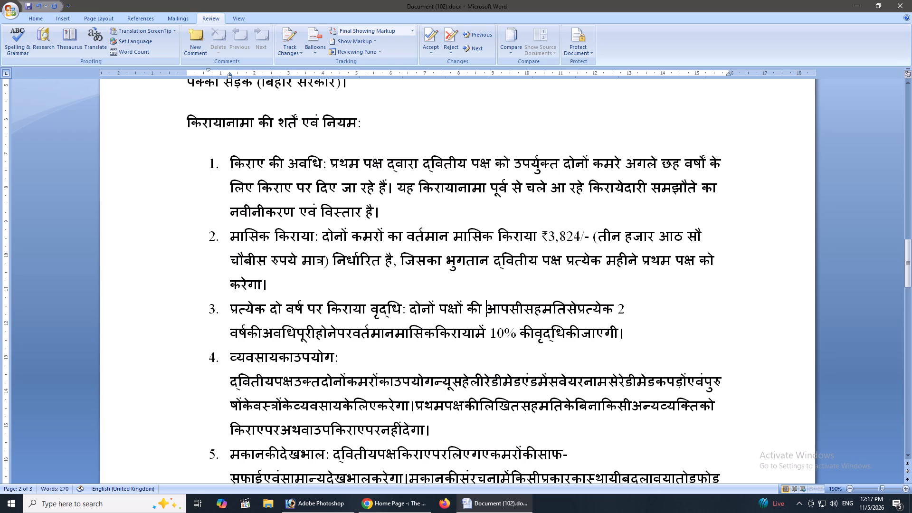
pyautogui.click(520, 308)
pyautogui.press('space')
pyautogui.click(571, 311)
pyautogui.press('space')
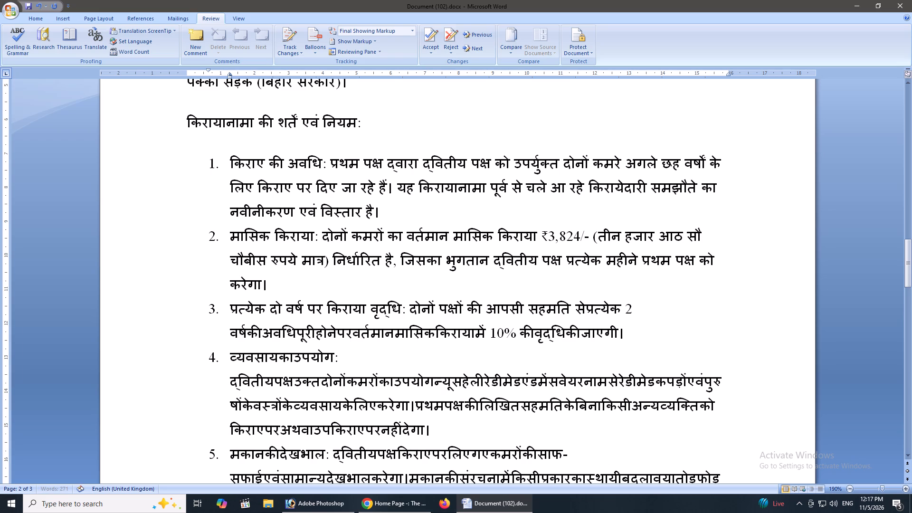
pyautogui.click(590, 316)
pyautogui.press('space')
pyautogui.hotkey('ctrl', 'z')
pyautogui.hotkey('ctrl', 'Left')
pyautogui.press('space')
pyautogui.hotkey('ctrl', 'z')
# Separate the words after सहमति in clause 3 to read से प्रत्येक 2 वर्ष की अवधि, with a space before पूरी.
pyautogui.click(580, 313)
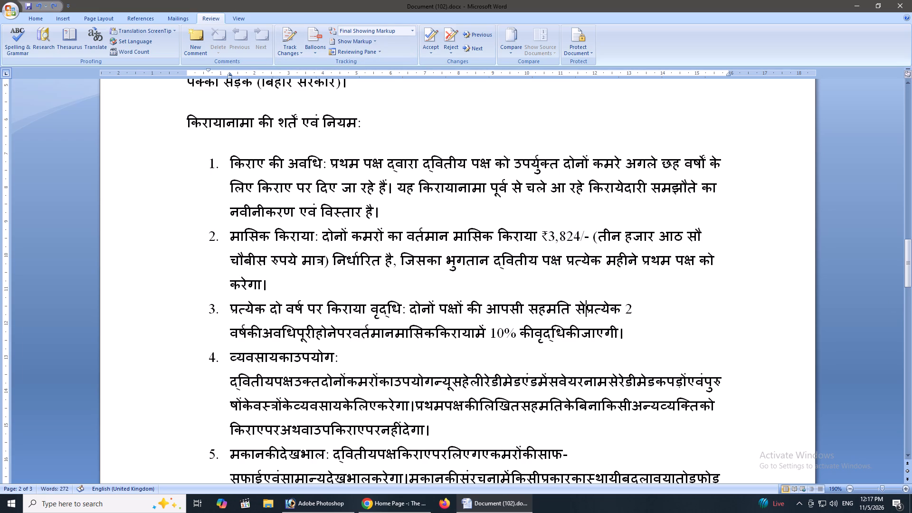
pyautogui.press('space')
pyautogui.click(249, 332)
pyautogui.press('space')
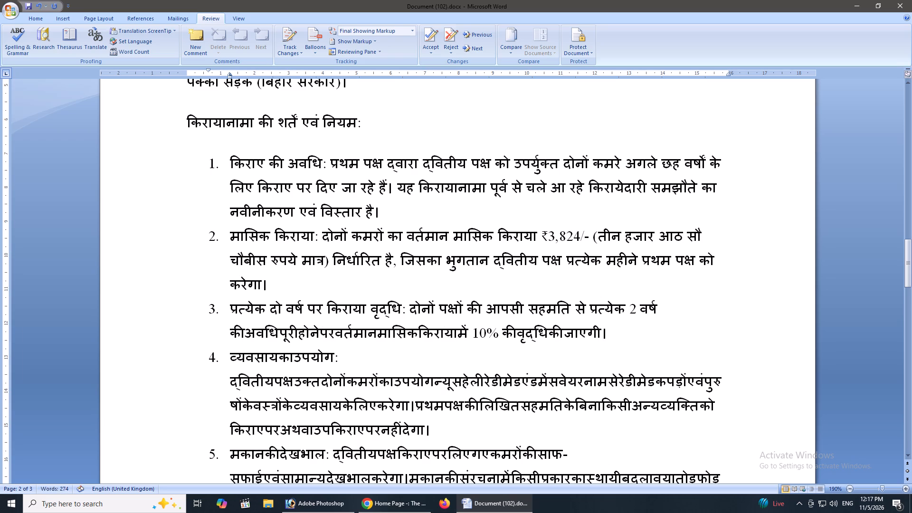
pyautogui.click(255, 331)
pyautogui.click(250, 330)
pyautogui.press('space')
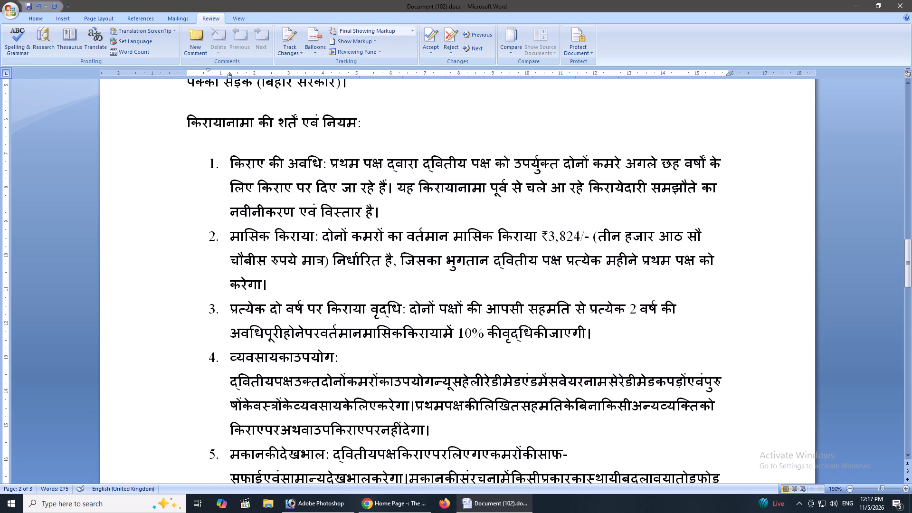
pyautogui.click(268, 332)
pyautogui.press('space')
# Separate the words after अवधि in clause 3 so they read पूरी होने पर वर्तमान मासिक किराया में.
pyautogui.click(252, 332)
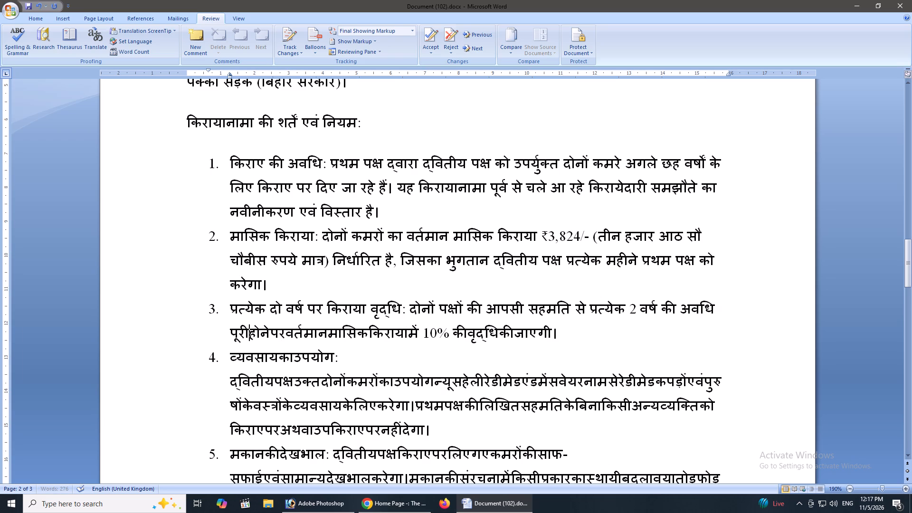
pyautogui.press('space')
pyautogui.click(274, 340)
pyautogui.press('space')
pyautogui.click(294, 340)
pyautogui.press('space')
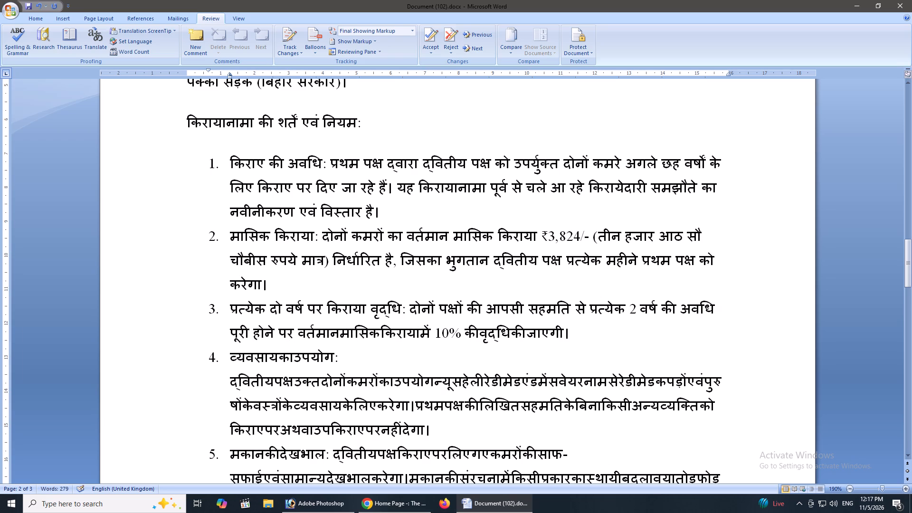
pyautogui.click(339, 335)
pyautogui.press('space')
pyautogui.click(389, 336)
pyautogui.press('space')
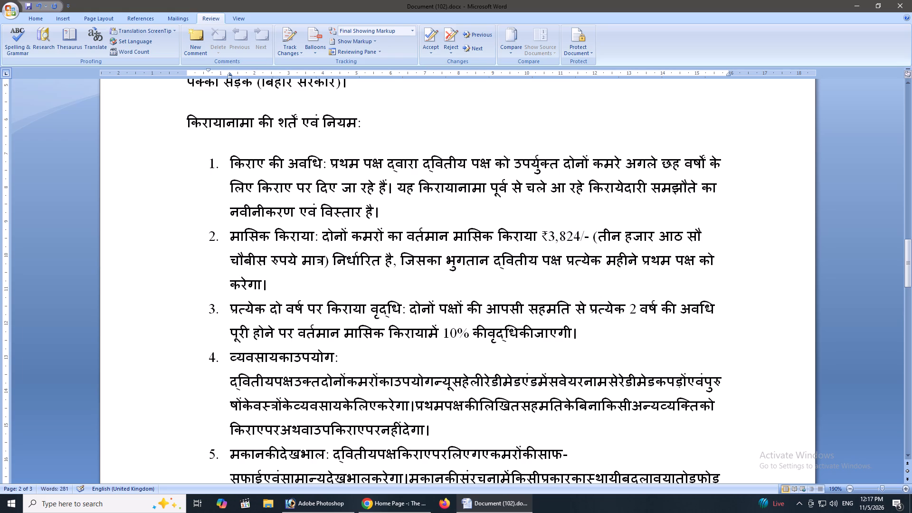
pyautogui.click(429, 335)
pyautogui.press('space')
# Separate the remaining words of clause 3 after 10% so they read की वृद्धि की जाएगी।.
pyautogui.click(493, 337)
pyautogui.press('space')
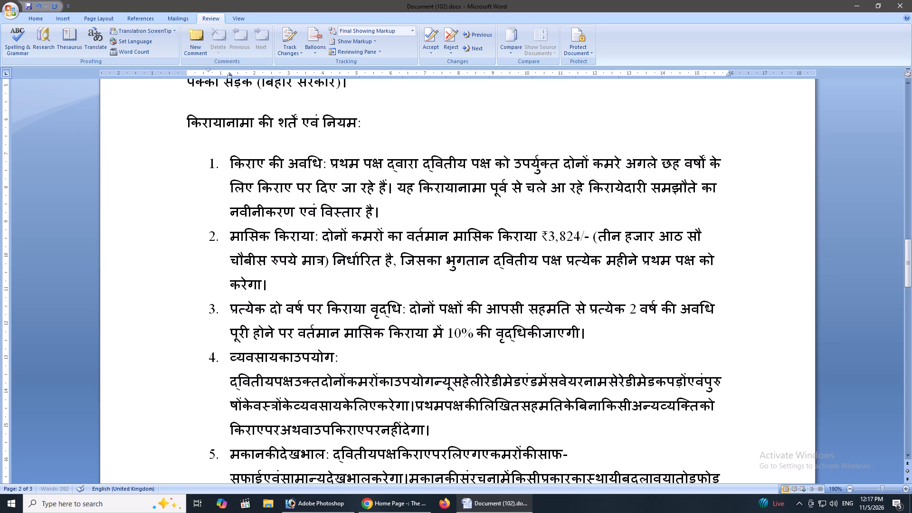
pyautogui.click(526, 334)
pyautogui.press('space')
pyautogui.click(552, 338)
pyautogui.press('space')
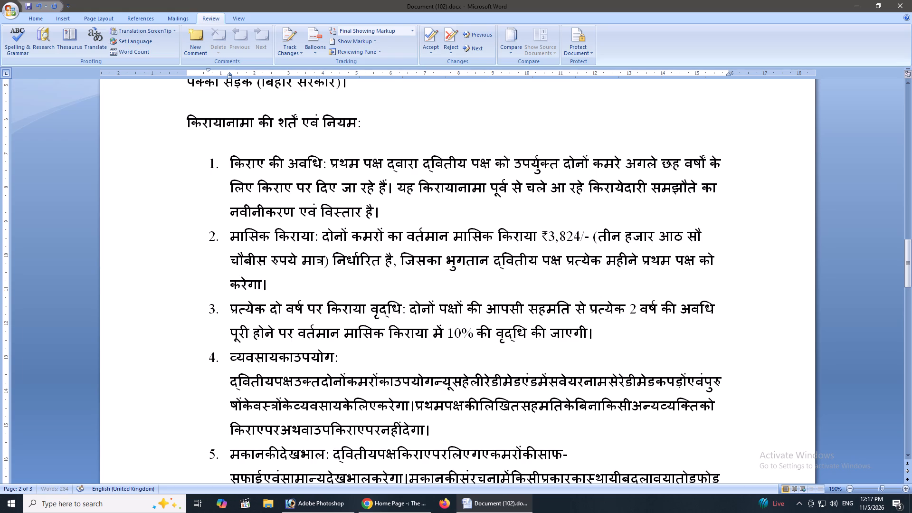
# Separate clause 4's heading to read व्यवसाय का उपयोग: and re-enter the single space after its colon.
pyautogui.click(279, 360)
pyautogui.press('space')
pyautogui.click(296, 358)
pyautogui.press('space')
pyautogui.click(227, 381)
pyautogui.press('BackSpace')
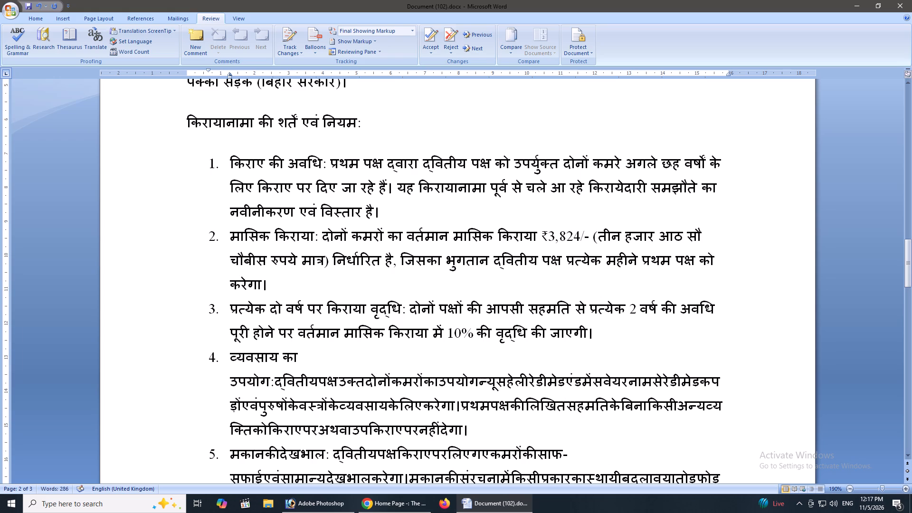
pyautogui.press('space')
# Separate the opening words of clause 4's text to read द्वितीय पक्ष उक्त दोनों, with a space before कमरों.
pyautogui.click(275, 383)
pyautogui.press('space')
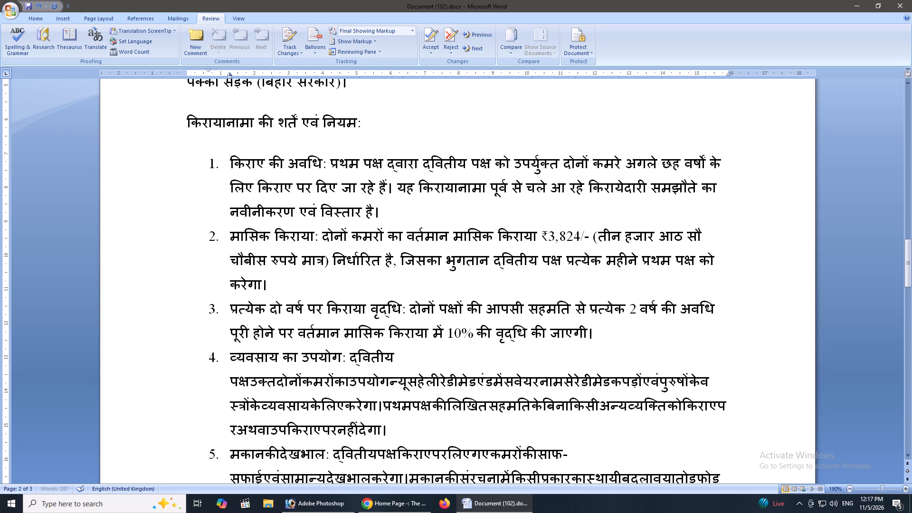
pyautogui.click(242, 383)
pyautogui.click(248, 386)
pyautogui.press('space')
pyautogui.click(259, 381)
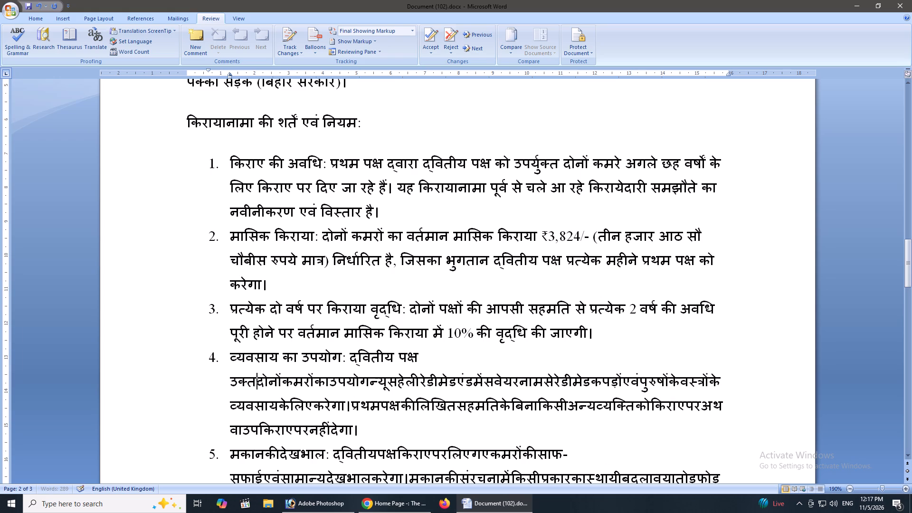
pyautogui.press('space')
pyautogui.click(263, 380)
pyautogui.click(255, 382)
pyautogui.press('space')
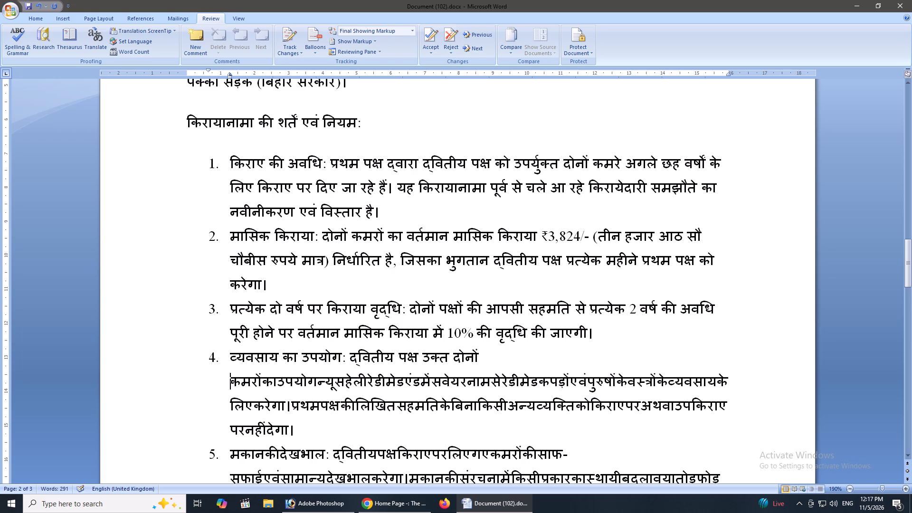
# Continue clause 4 after दोनों by separating the words to read कमरों का उपयोग, with a space before न्यू.
pyautogui.click(266, 382)
pyautogui.press('space')
pyautogui.click(247, 378)
pyautogui.press('space')
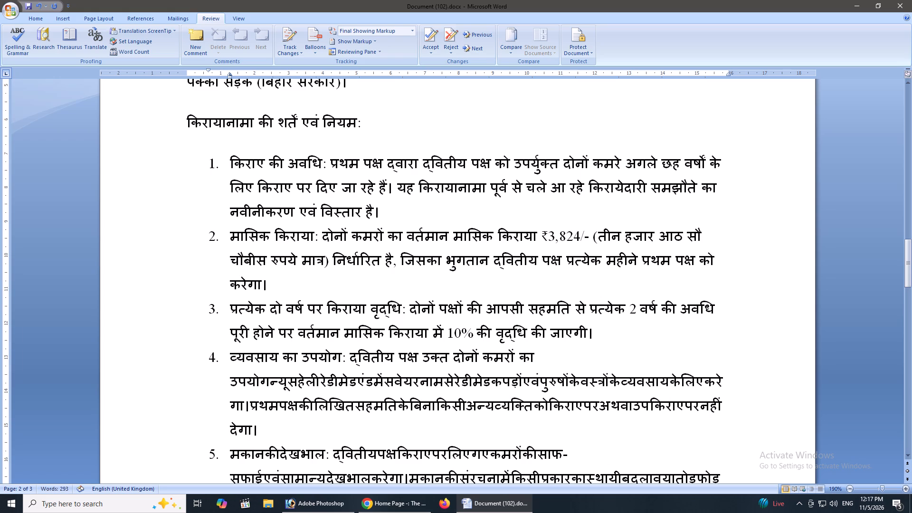
pyautogui.click(268, 383)
pyautogui.press('space')
# Separate the shop name in clause 4 to read न्यू सहेली रेडीमेड एंड मेंसवेयर, with a space before नाम.
pyautogui.click(243, 382)
pyautogui.press('space')
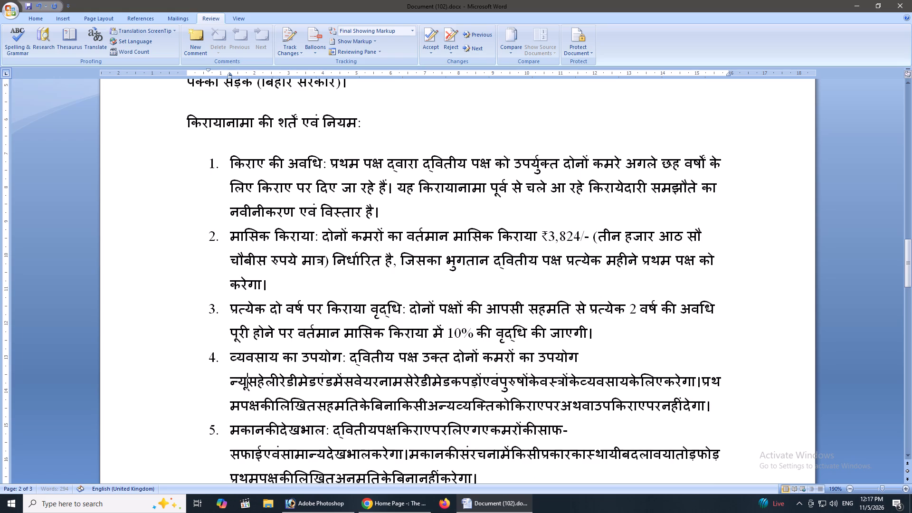
pyautogui.click(263, 382)
pyautogui.press('space')
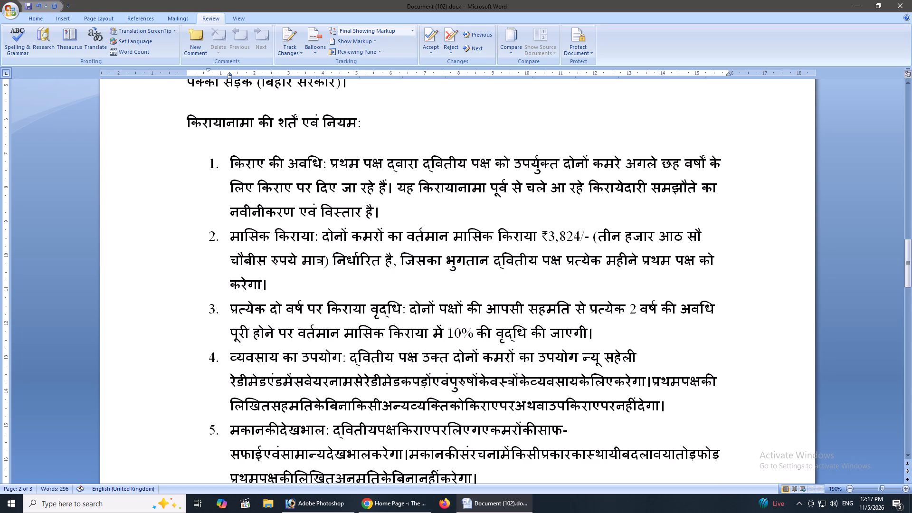
pyautogui.click(266, 385)
pyautogui.press('space')
pyautogui.click(247, 384)
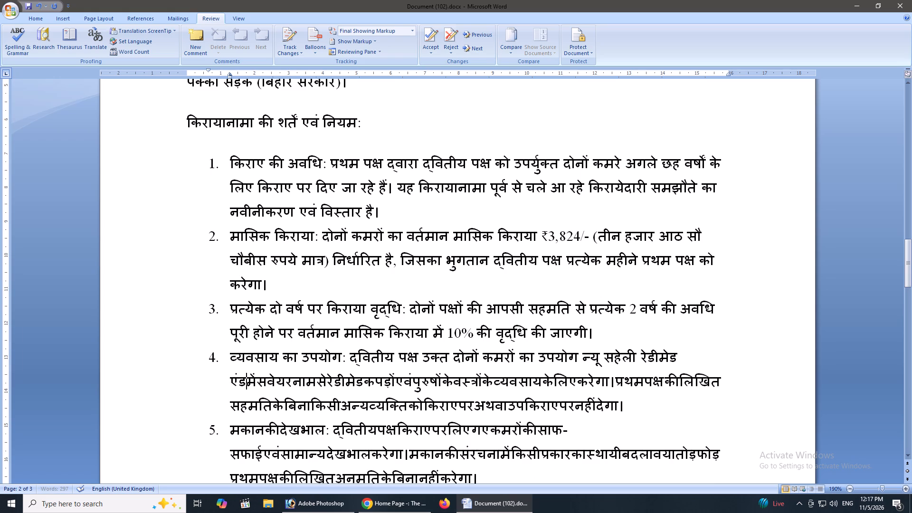
pyautogui.press('space')
pyautogui.click(277, 385)
pyautogui.press('space')
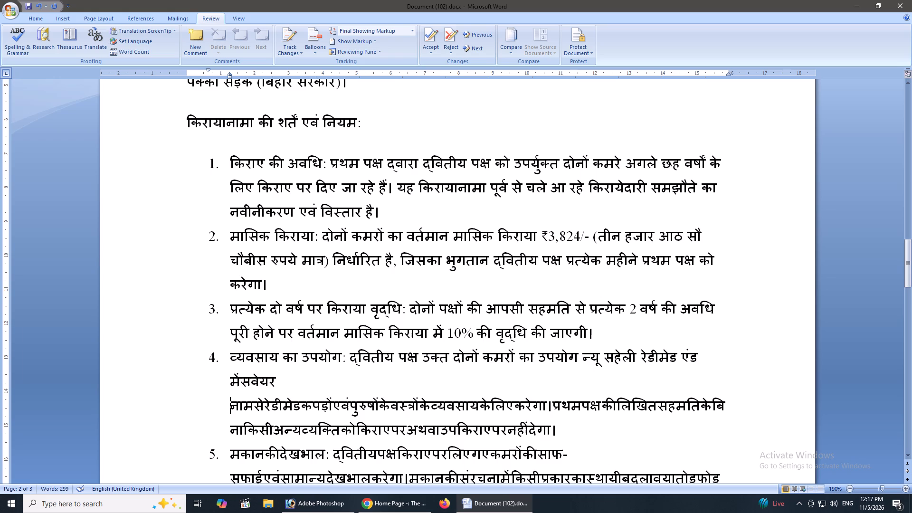
# Separate the words after मेंसवेयर in clause 4 to read नाम से रेडीमेड कपड़ों एवं.
pyautogui.click(253, 405)
pyautogui.press('space')
pyautogui.click(250, 405)
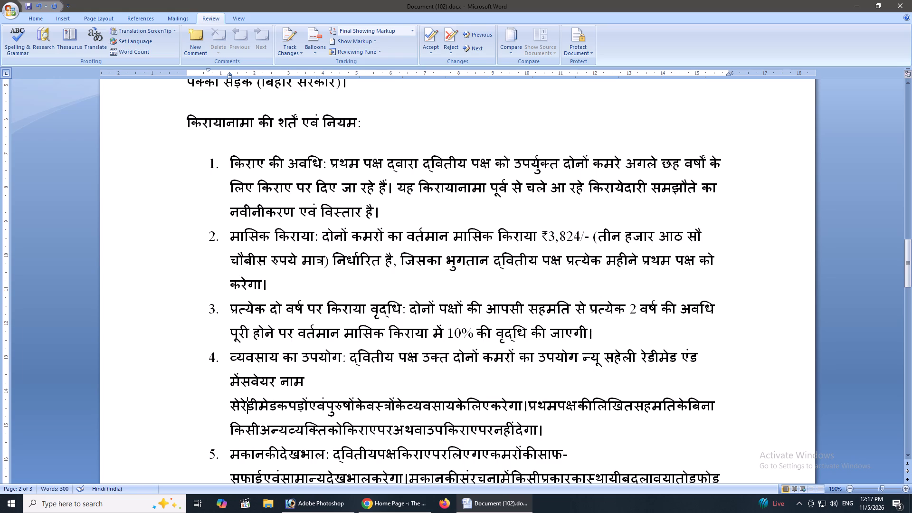
pyautogui.click(238, 406)
pyautogui.press('space')
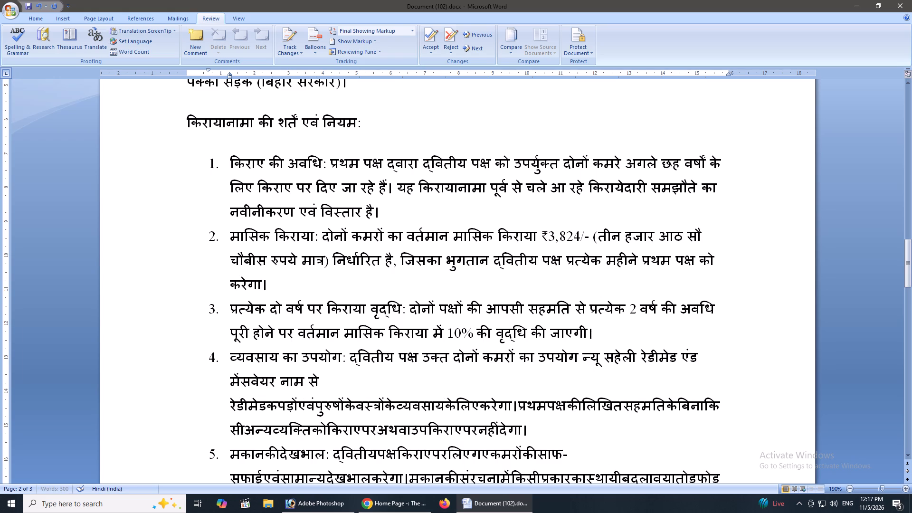
pyautogui.click(263, 408)
pyautogui.press('space')
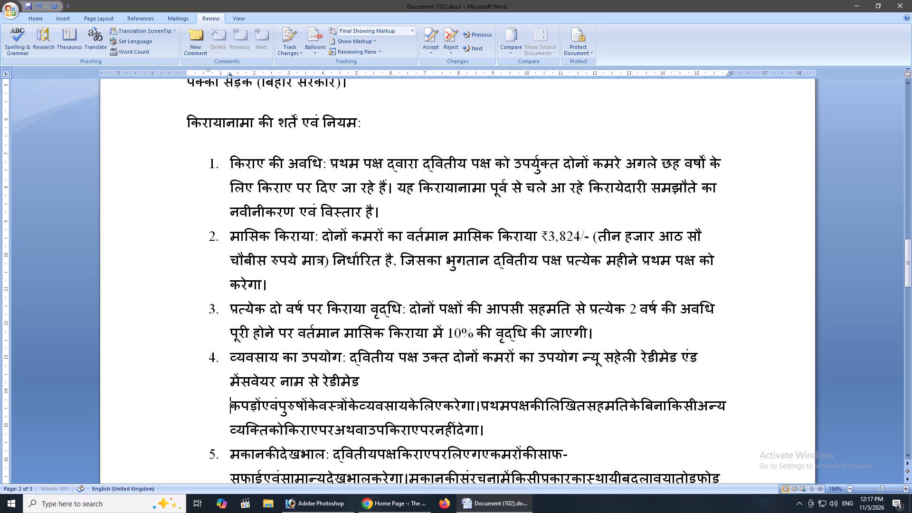
pyautogui.click(260, 403)
pyautogui.press('space')
pyautogui.click(249, 403)
pyautogui.press('space')
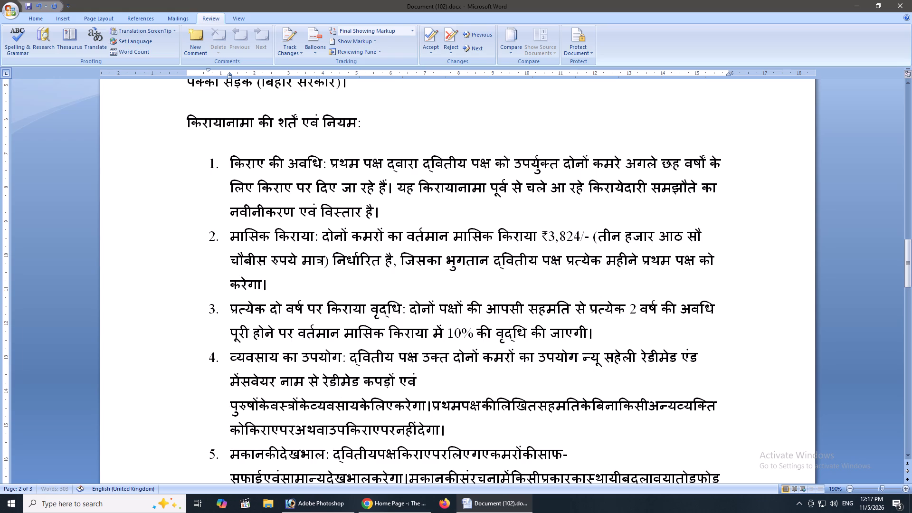
# Separate the words after एवं in clause 4 to read पुरुषों के वस्त्रों के.
pyautogui.click(262, 405)
pyautogui.press('space')
pyautogui.click(237, 403)
pyautogui.press('space')
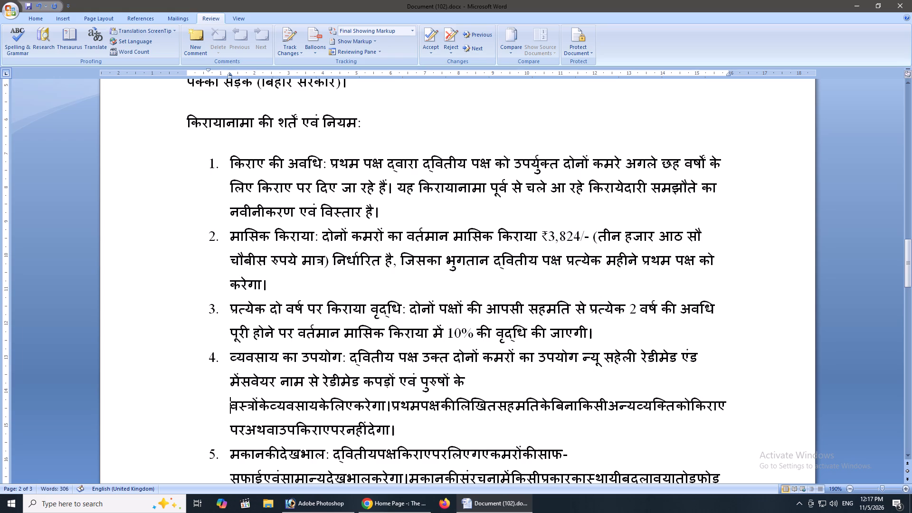
pyautogui.click(262, 408)
pyautogui.press('space')
pyautogui.click(240, 405)
pyautogui.press('space')
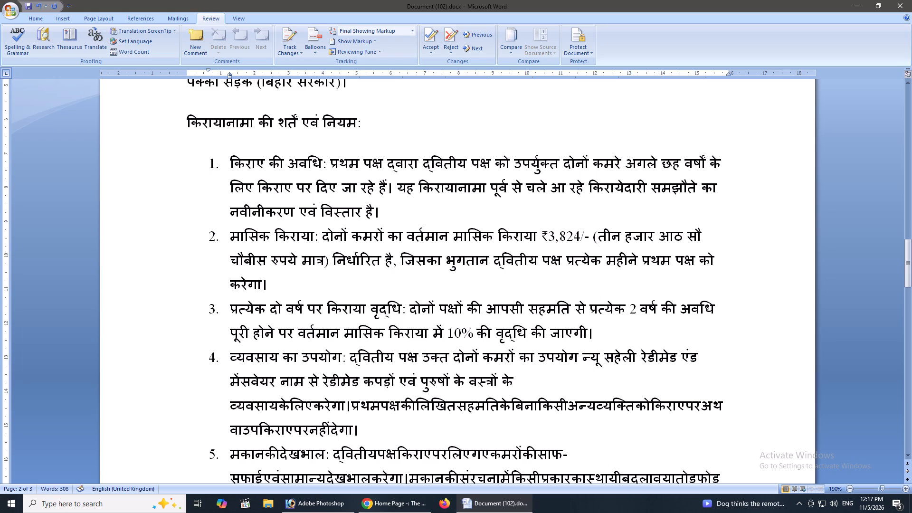
# Separate the end of clause 4's first sentence to read व्यवसाय के लिए करेगा। with a space after the full stop.
pyautogui.click(280, 407)
pyautogui.press('space')
pyautogui.click(241, 407)
pyautogui.press('space')
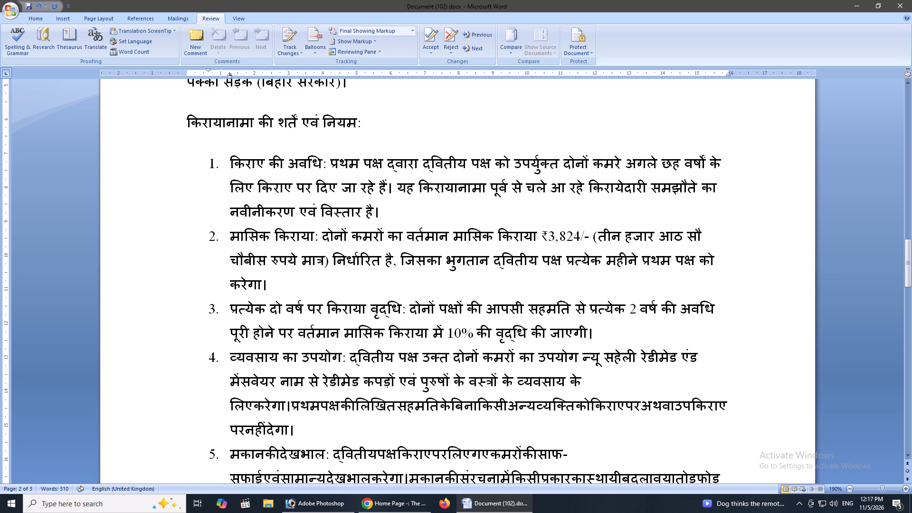
pyautogui.click(249, 406)
pyautogui.press('space')
pyautogui.click(265, 410)
pyautogui.press('space')
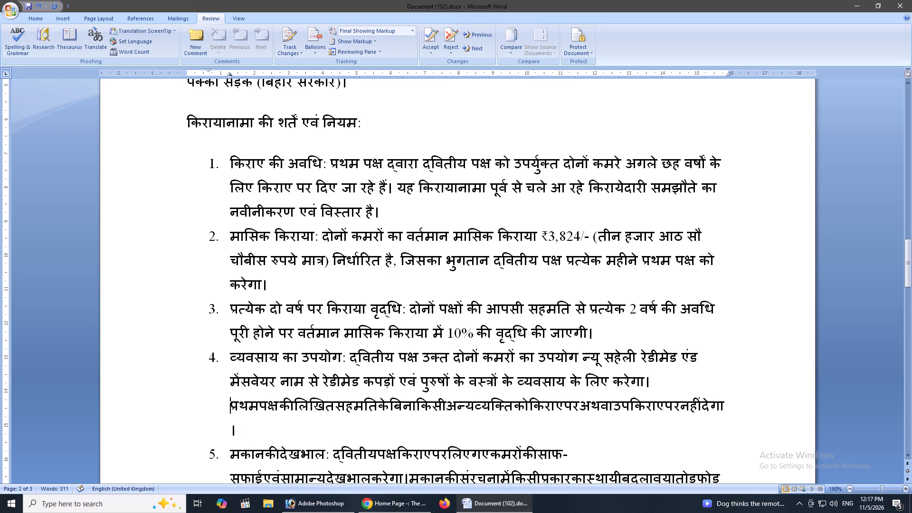
# Separate the start of clause 4's second sentence to read प्रथम पक्ष की लिखित सहमति के.
pyautogui.click(262, 409)
pyautogui.press('space')
pyautogui.click(247, 406)
pyautogui.press('space')
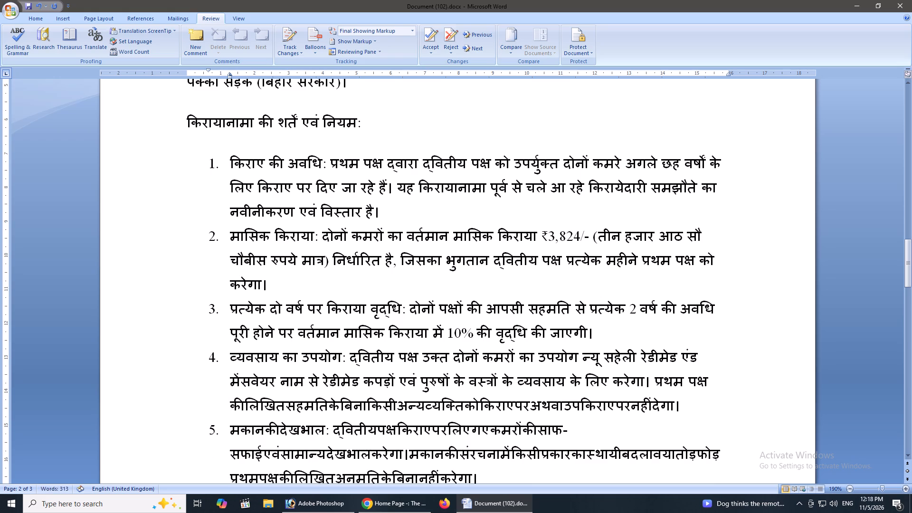
pyautogui.click(247, 406)
pyautogui.press('space')
pyautogui.click(269, 407)
pyautogui.press('space')
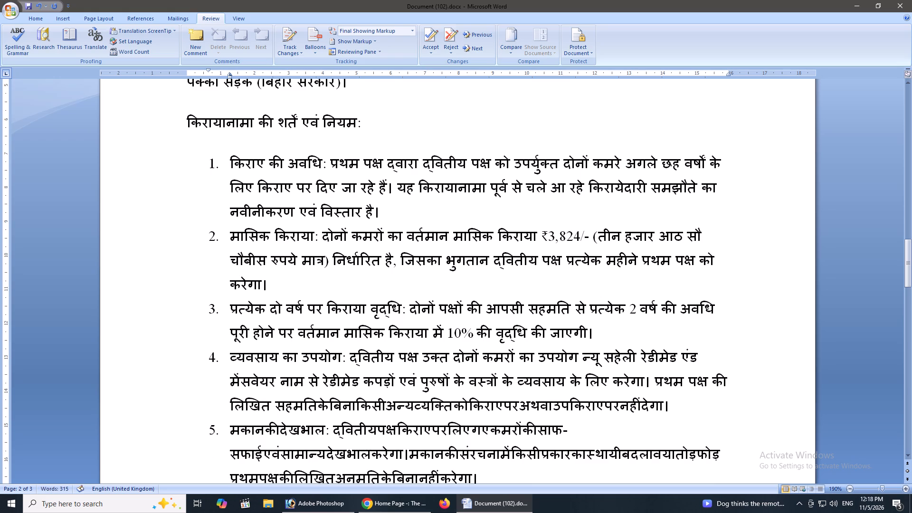
pyautogui.click(315, 405)
pyautogui.press('space')
pyautogui.click(327, 409)
pyautogui.click(332, 415)
pyautogui.press('space')
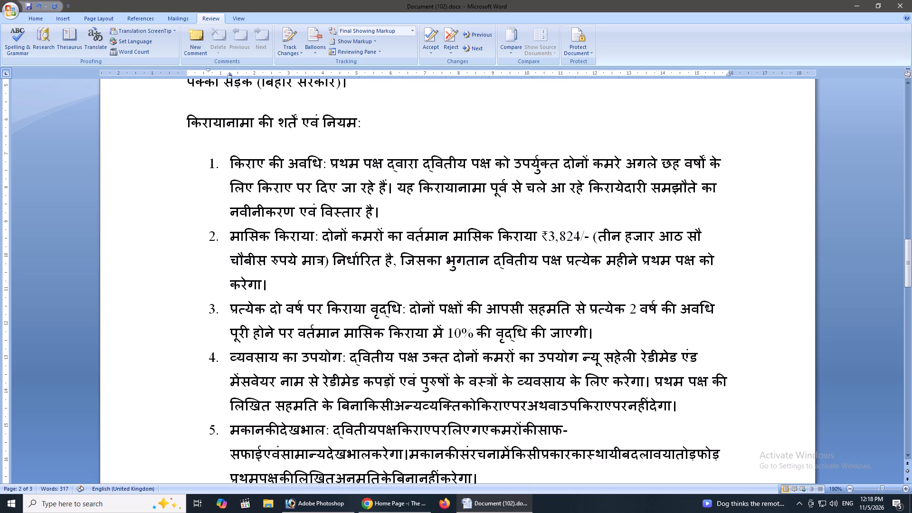
# Separate the words after सहमति के in clause 4 to read बिना किसी अन्य व्यक्ति को.
pyautogui.click(366, 409)
pyautogui.press('space')
pyautogui.click(396, 409)
pyautogui.press('space')
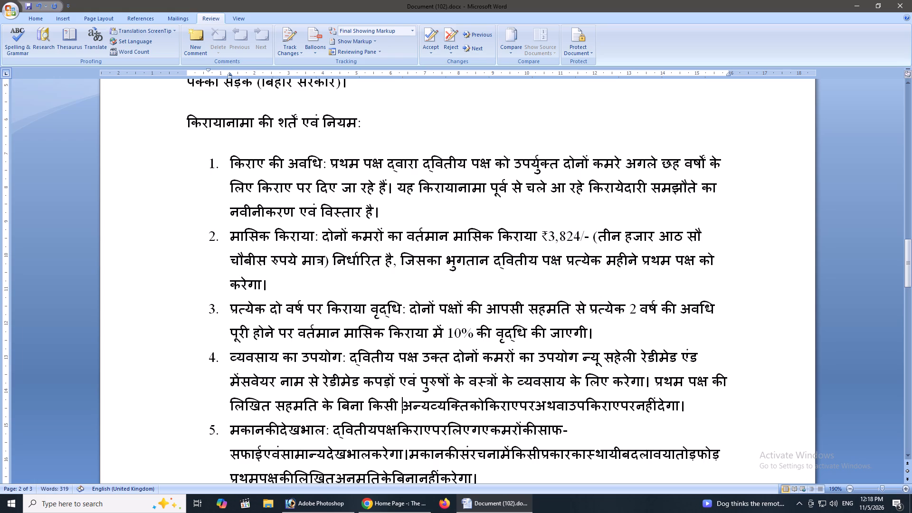
pyautogui.click(431, 412)
pyautogui.press('space')
pyautogui.click(483, 410)
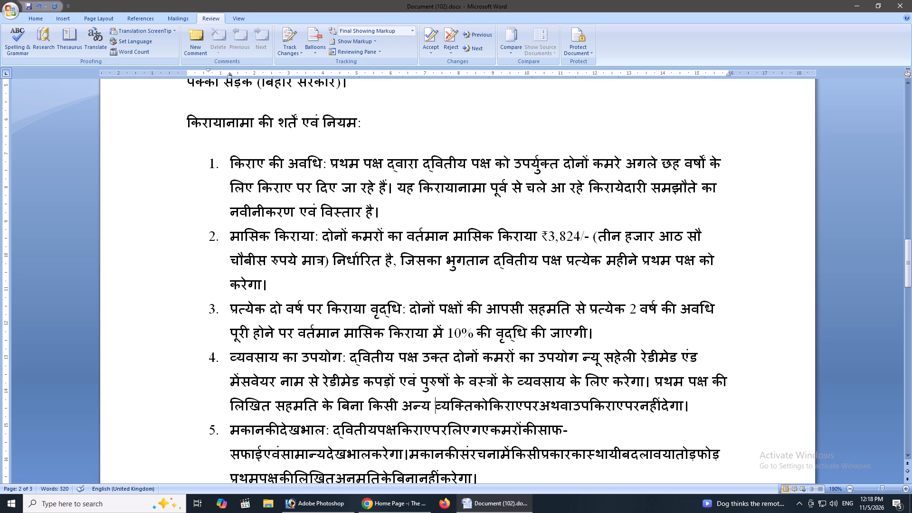
pyautogui.click(477, 411)
pyautogui.press('space')
pyautogui.click(490, 415)
pyautogui.press('space')
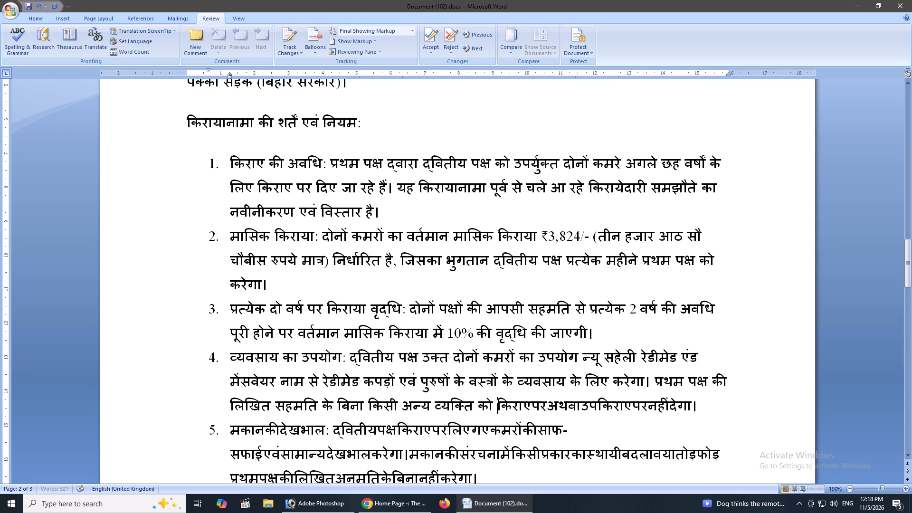
# Separate the words after व्यक्ति को in clause 4 to read किराए पर अथवा.
pyautogui.click(532, 400)
pyautogui.press('space')
pyautogui.click(553, 403)
pyautogui.press('space')
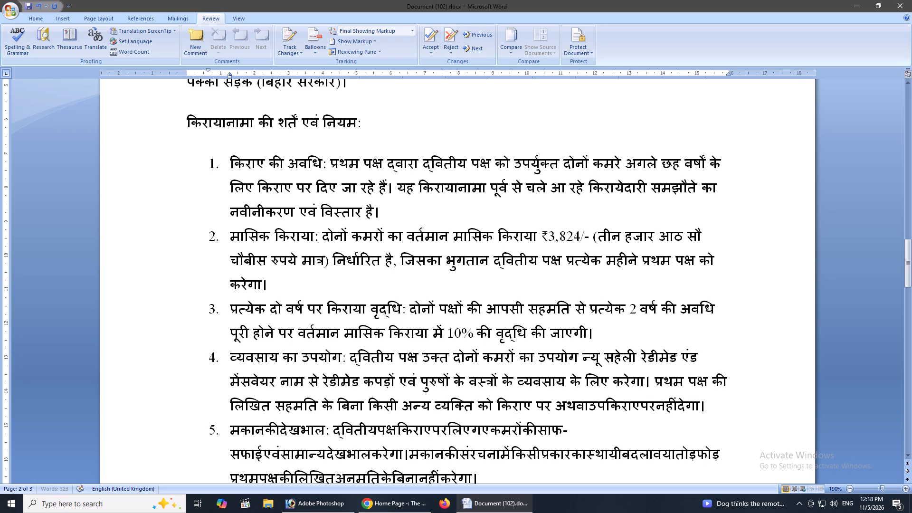
pyautogui.click(591, 407)
pyautogui.press('space')
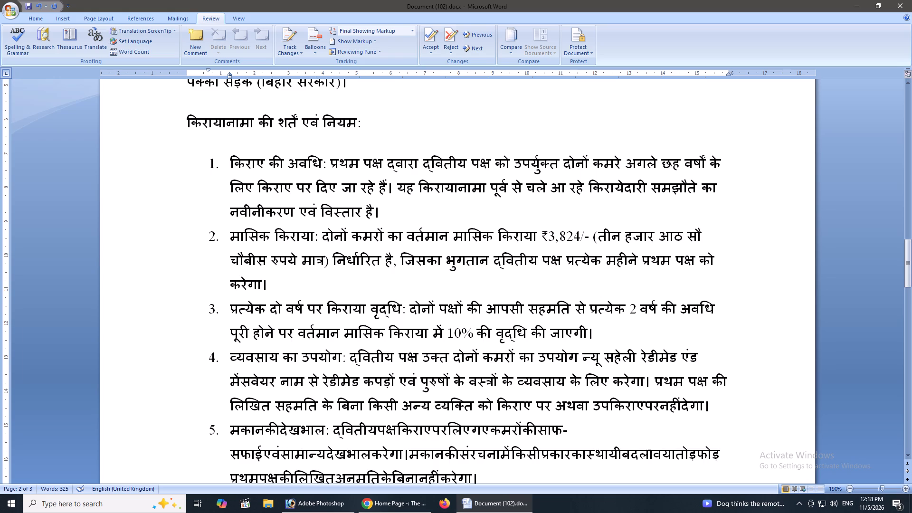
# Separate the last words of clause 4 to read उपकिराए पर नहीं देगा।, keeping उपकिराए as one word.
pyautogui.click(612, 408)
pyautogui.press('space')
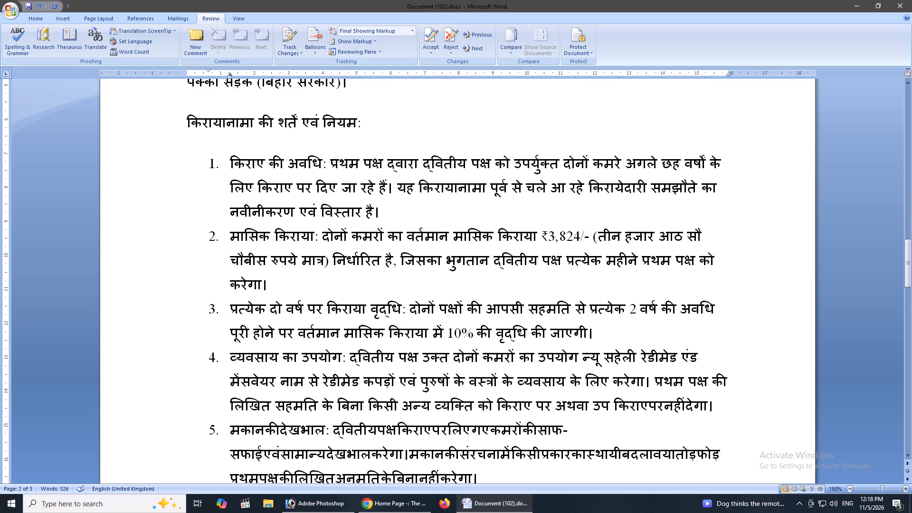
pyautogui.press('BackSpace')
pyautogui.click(644, 409)
pyautogui.press('space')
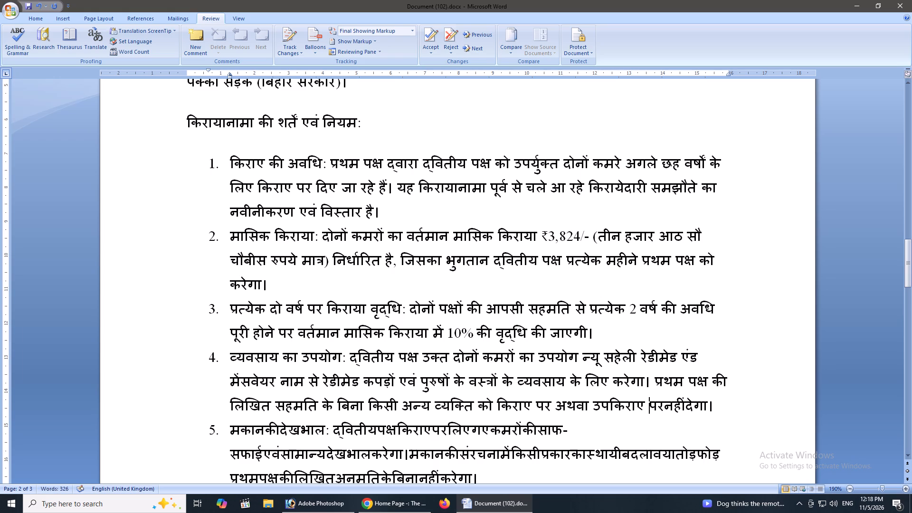
pyautogui.click(668, 404)
pyautogui.press('space')
pyautogui.click(691, 400)
pyautogui.press('space')
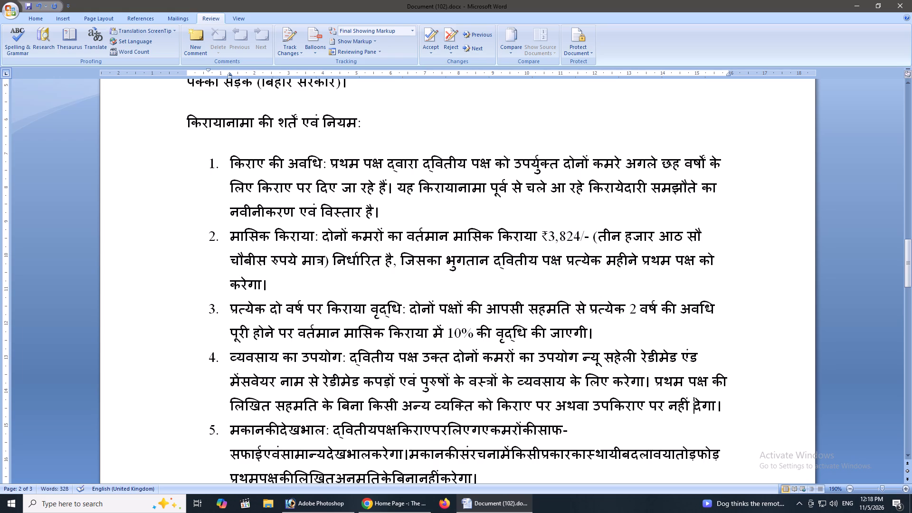
# Separate clause 5's heading to read मकान की देखभाल:.
pyautogui.click(268, 431)
pyautogui.press('space')
pyautogui.click(288, 431)
pyautogui.press('space')
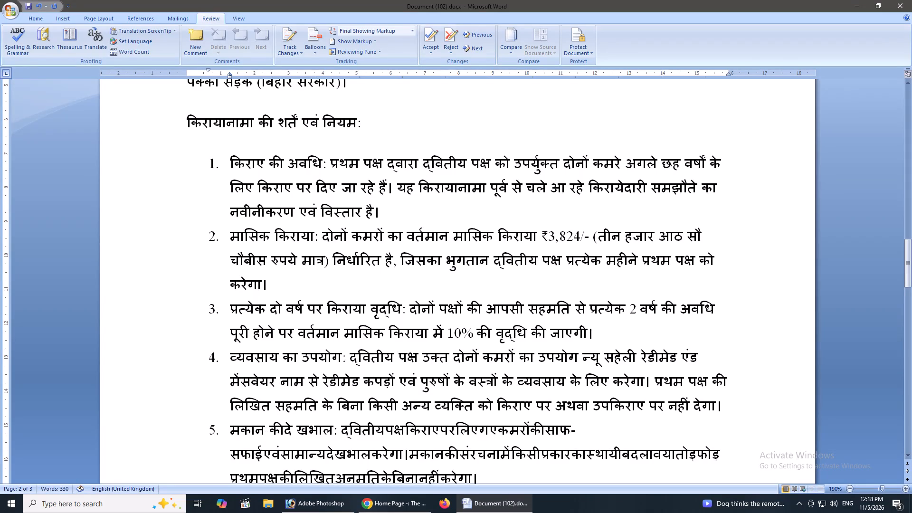
pyautogui.hotkey('ctrl', 'z')
pyautogui.press('Left')
pyautogui.press('space')
# Separate the opening words of clause 5's text to read द्वितीय पक्ष, with a space before किराए.
pyautogui.press('Right')
pyautogui.press('Right')
pyautogui.press('Right')
pyautogui.press('Right')
pyautogui.press('Right')
pyautogui.press('Right')
pyautogui.press('Right')
pyautogui.press('Right')
pyautogui.press('Right')
pyautogui.press('space')
pyautogui.press('Right')
pyautogui.press('Right')
pyautogui.press('space')
# Separate the words after द्वितीय पक्ष in clause 5 to read किराए पर लिए गए.
pyautogui.press('Right')
pyautogui.press('Right')
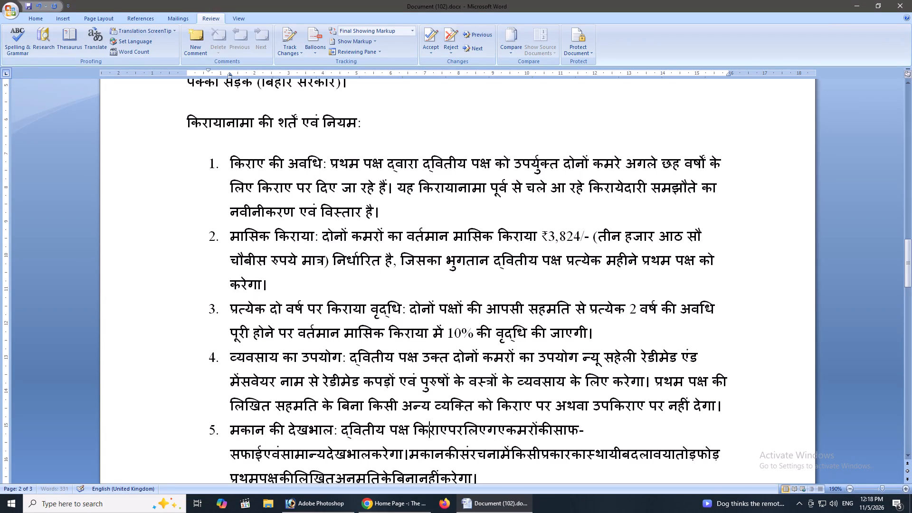
pyautogui.press('Right')
pyautogui.press('space')
pyautogui.press('Right')
pyautogui.press('Right')
pyautogui.press('space')
pyautogui.press('Right')
pyautogui.press('Right')
pyautogui.press('Right')
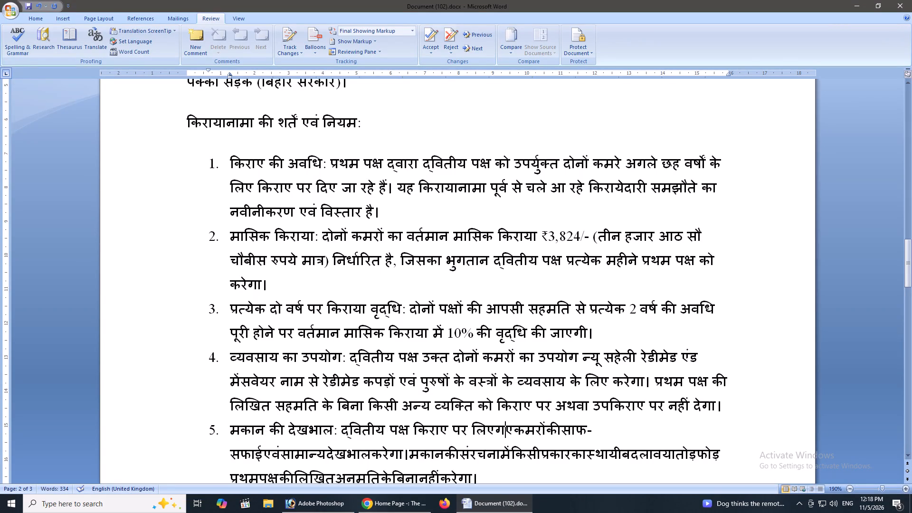
pyautogui.press('Left')
pyautogui.press('space')
pyautogui.press('Right')
pyautogui.press('Right')
pyautogui.press('space')
# Separate the words after लिए गए in clause 5 to read कमरों की, with a space before साफ-सफाई.
pyautogui.press('Right')
pyautogui.press('Right')
pyautogui.press('Right')
pyautogui.press('space')
pyautogui.press('Right')
pyautogui.press('Right')
pyautogui.press('space')
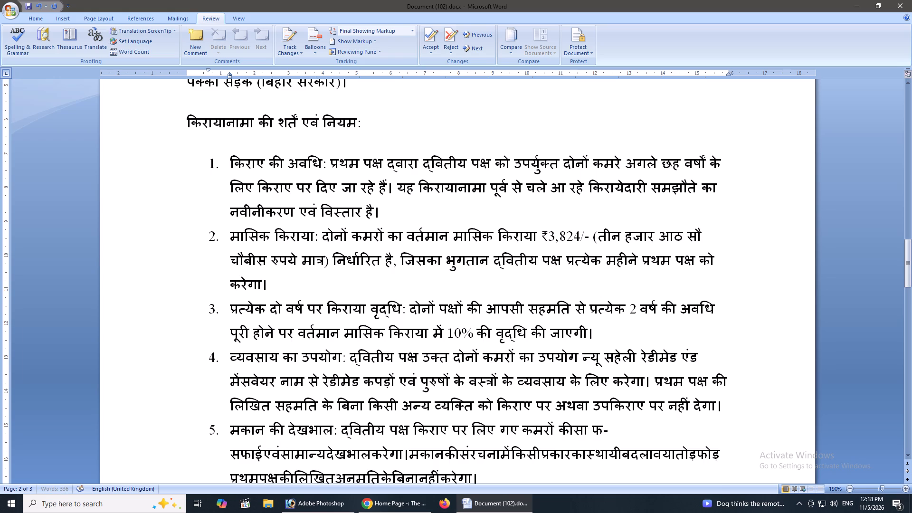
pyautogui.hotkey('ctrl', 'z')
pyautogui.press('Left')
pyautogui.press('space')
# Separate the rest of clause 5's first sentence to read साफ-सफाई एवं सामान्य देखभाल करेगा। with a space after the full stop.
pyautogui.scroll(-1, 290, 448)
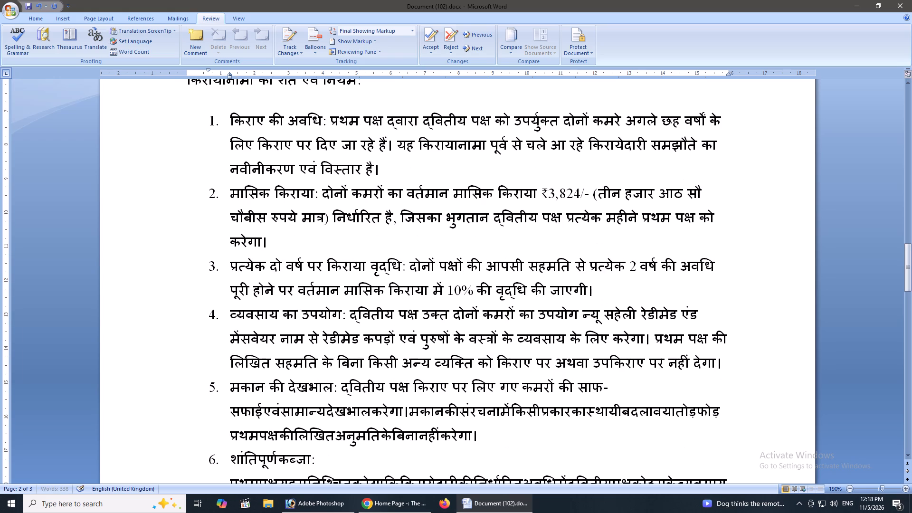
pyautogui.click(262, 414)
pyautogui.press('space')
pyautogui.click(252, 408)
pyautogui.press('space')
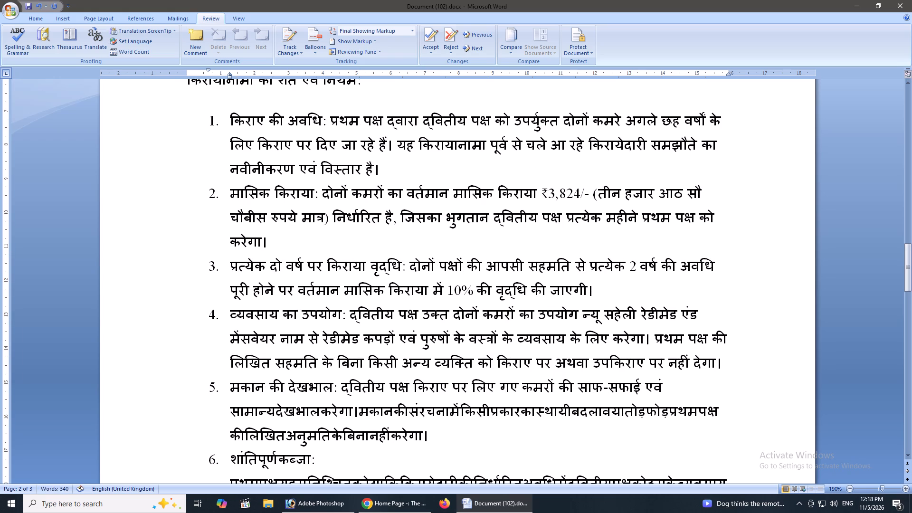
pyautogui.click(275, 417)
pyautogui.press('space')
pyautogui.click(278, 412)
pyautogui.press('space')
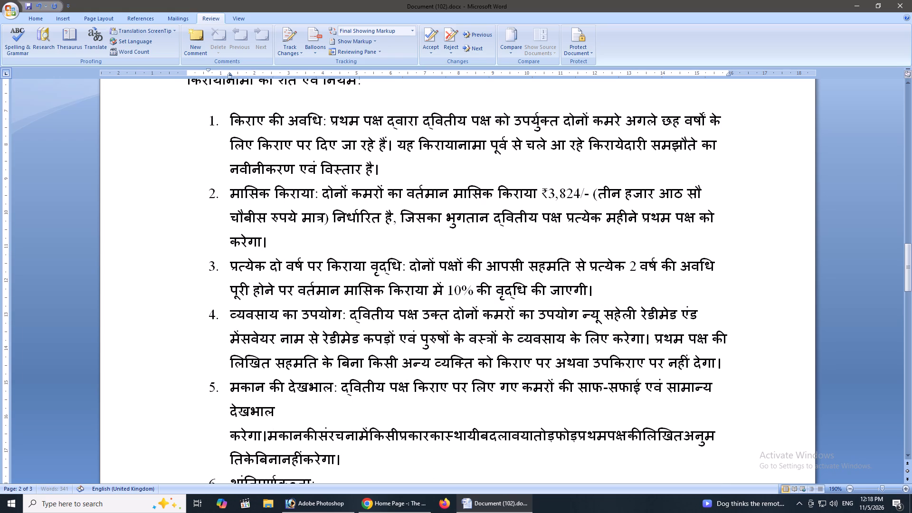
pyautogui.click(268, 437)
pyautogui.press('space')
# Separate the start of clause 5's second sentence to read मकान की संरचना में किसी, with a space before प्रकार.
pyautogui.click(266, 435)
pyautogui.press('space')
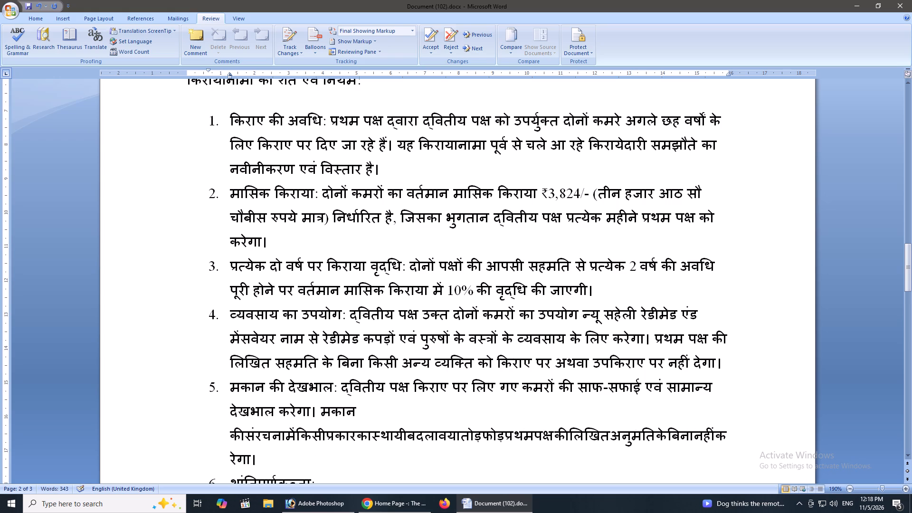
pyautogui.click(245, 435)
pyautogui.press('space')
pyautogui.click(271, 437)
pyautogui.press('space')
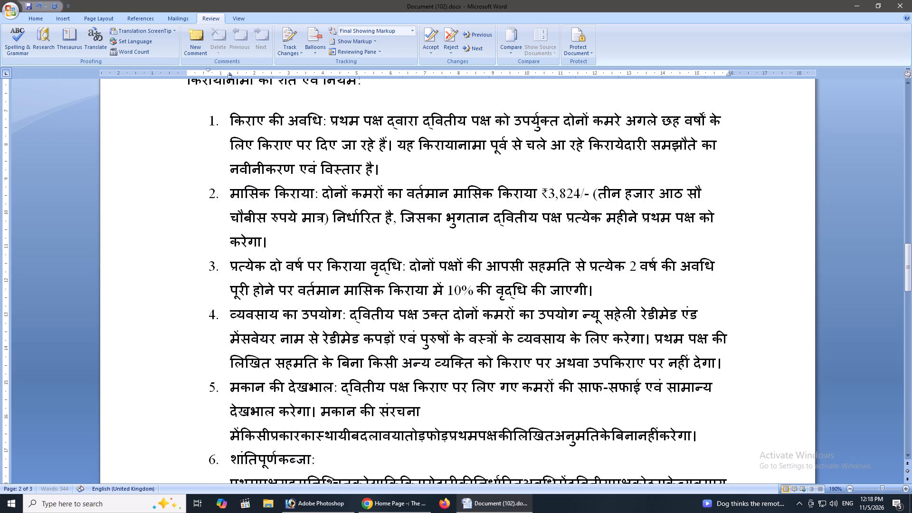
pyautogui.click(241, 434)
pyautogui.press('space')
pyautogui.click(258, 439)
pyautogui.press('space')
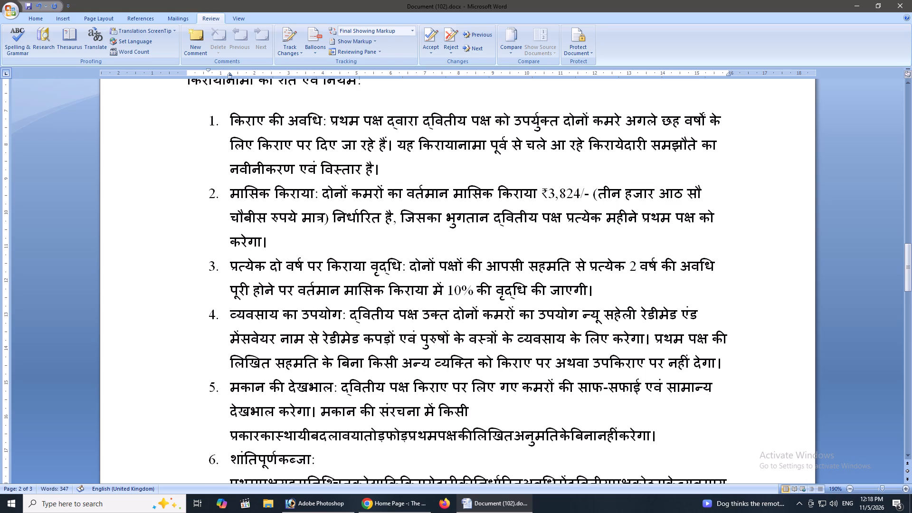
# Separate the words after किसी in clause 5 to read प्रकार का स्थायी बदलाव, with a space before या.
pyautogui.click(264, 437)
pyautogui.press('space')
pyautogui.click(250, 437)
pyautogui.press('space')
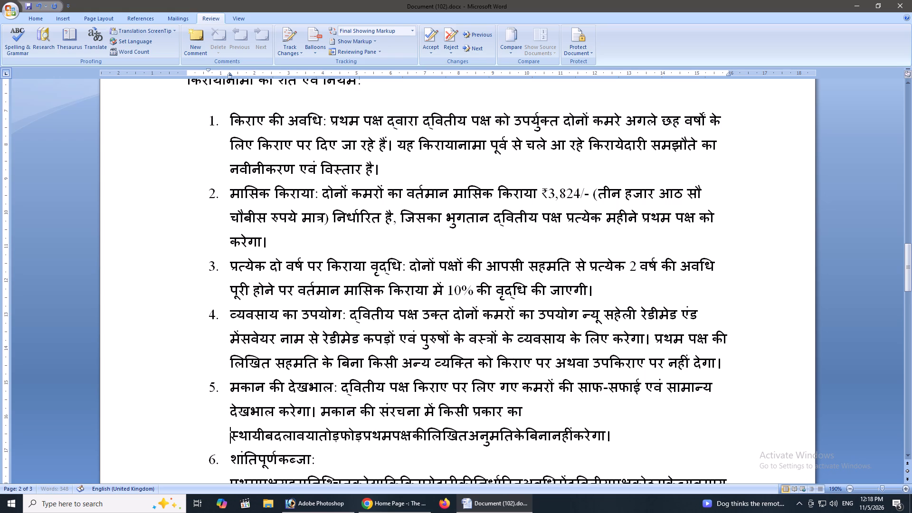
pyautogui.click(266, 437)
pyautogui.press('space')
pyautogui.click(275, 440)
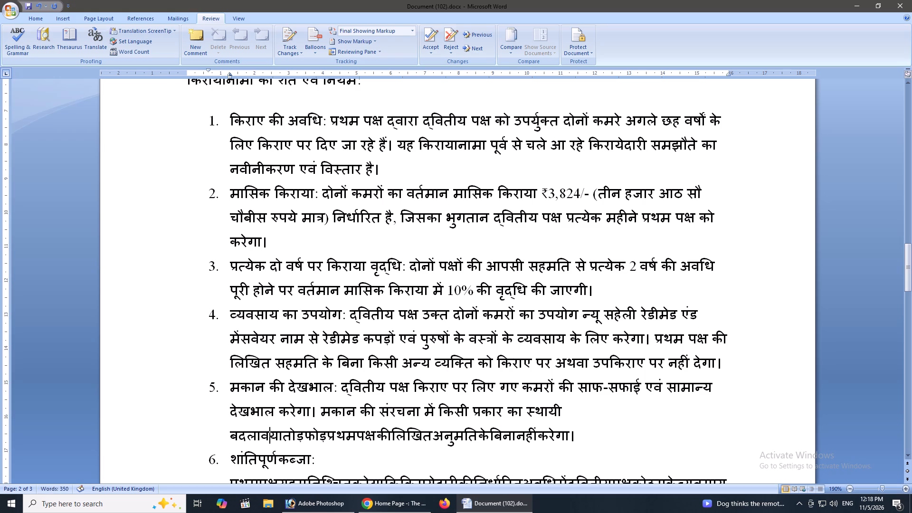
pyautogui.press('space')
# Separate the words after बदलाव in clause 5 to read या तोड़ फोड़, with a space before प्रथम.
pyautogui.press('Right')
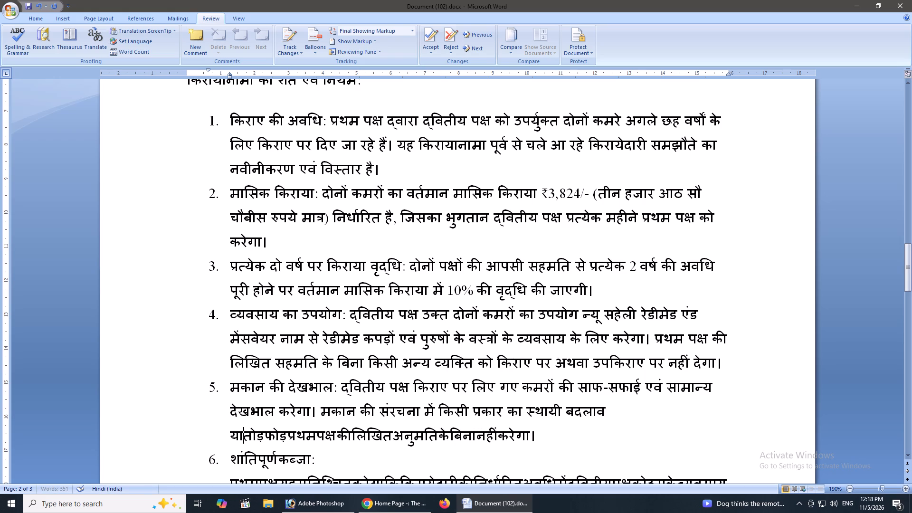
pyautogui.press('space')
pyautogui.press('Right')
pyautogui.press('Right')
pyautogui.press('space')
pyautogui.press('Right')
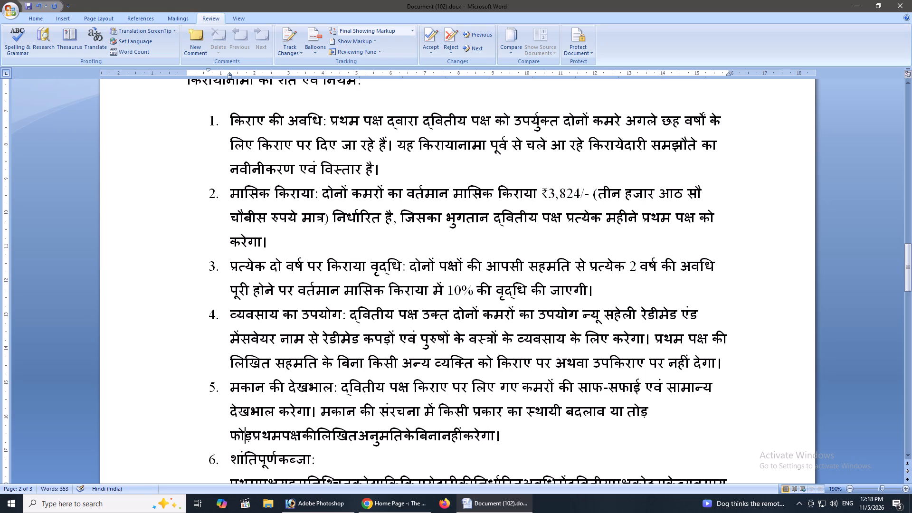
pyautogui.press('Right')
pyautogui.press('space')
# Separate the words after फोड़ in clause 5 to read प्रथम पक्ष की लिखित, with a space before अनुमति.
pyautogui.press('Right')
pyautogui.press('Right')
pyautogui.press('Right')
pyautogui.press('space')
pyautogui.press('Right')
pyautogui.press('Right')
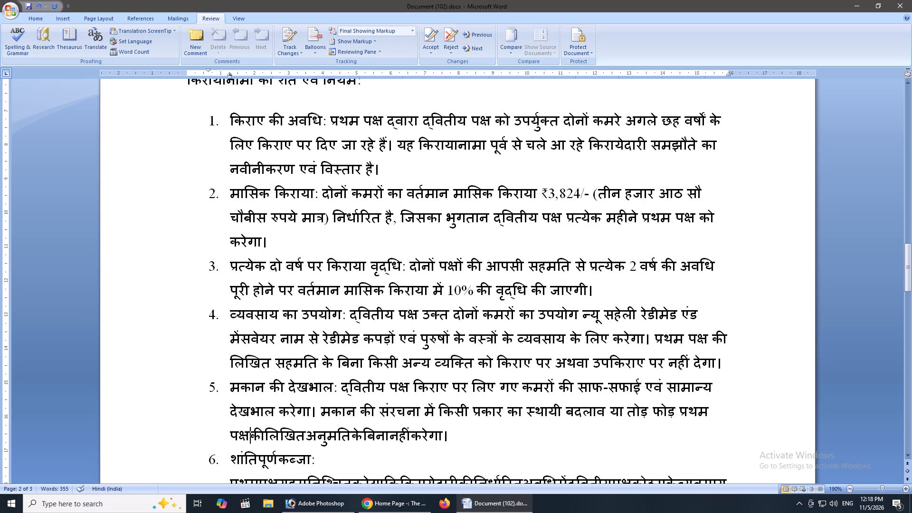
pyautogui.press('space')
pyautogui.press('Right')
pyautogui.press('Right')
pyautogui.press('Left')
pyautogui.press('space')
pyautogui.press('Right')
pyautogui.press('Right')
pyautogui.press('Right')
pyautogui.press('space')
# Separate the end of clause 5 to read अनुमति के बिना नहीं करेगा।.
pyautogui.press('Right')
pyautogui.press('Right')
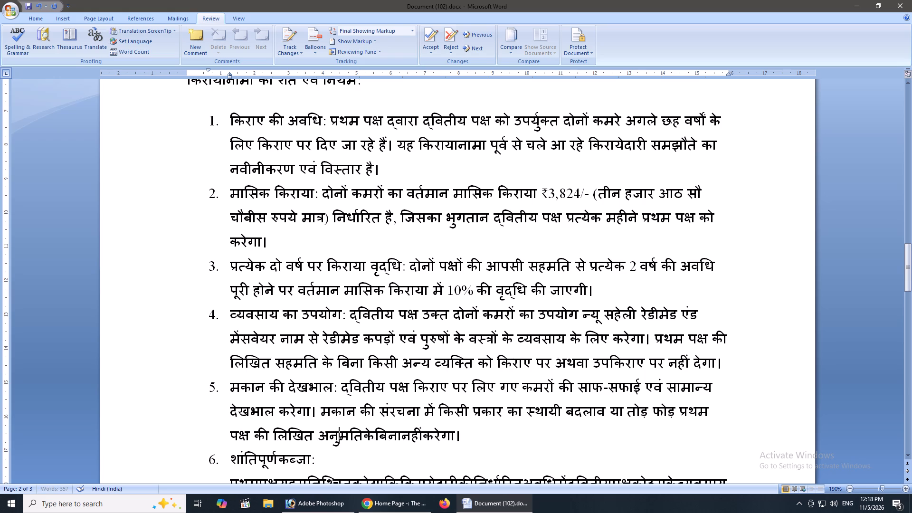
pyautogui.press('Right')
pyautogui.press('Right')
pyautogui.press('space')
pyautogui.press('Right')
pyautogui.press('space')
pyautogui.press('Right')
pyautogui.press('Right')
pyautogui.press('space')
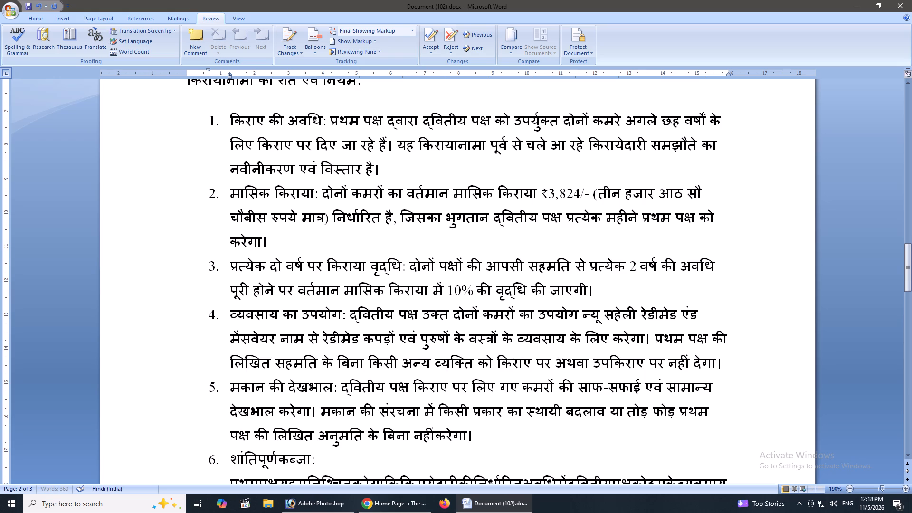
pyautogui.press('Right')
pyautogui.press('Right')
pyautogui.press('space')
pyautogui.press('Right')
# Separate the heading of clause 6 to read शांतिपूर्ण कब्जा.
pyautogui.scroll(-2, 370, 315)
pyautogui.scroll(1, 364, 319)
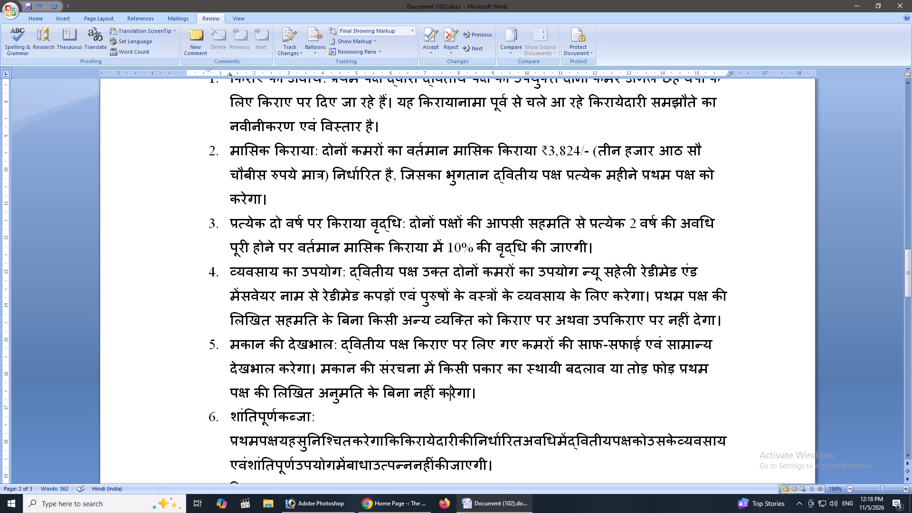
pyautogui.click(276, 419)
pyautogui.press('space')
# Separate the opening words of clause 6 to read प्रथम पक्ष यह सुनिश्चित, with a space before करेगा.
pyautogui.scroll(-4, 278, 421)
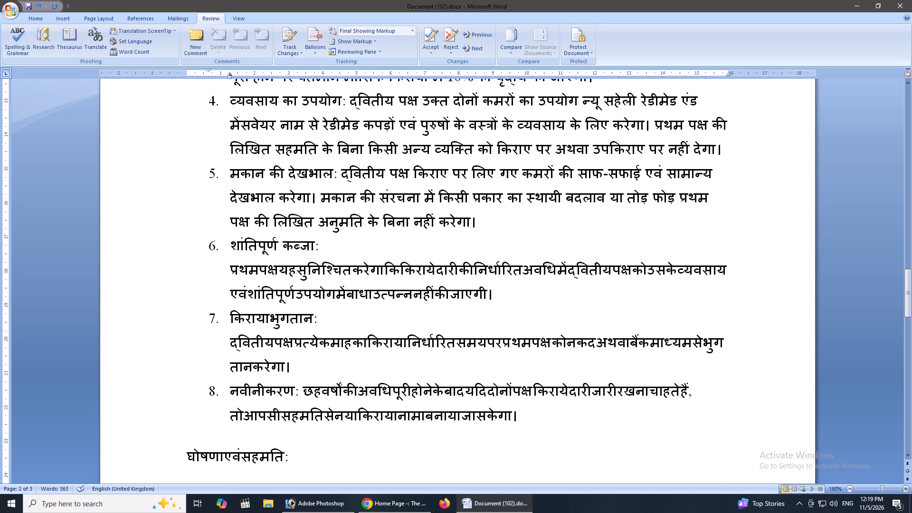
pyautogui.click(257, 276)
pyautogui.press('space')
pyautogui.click(250, 266)
pyautogui.press('space')
pyautogui.press('Right')
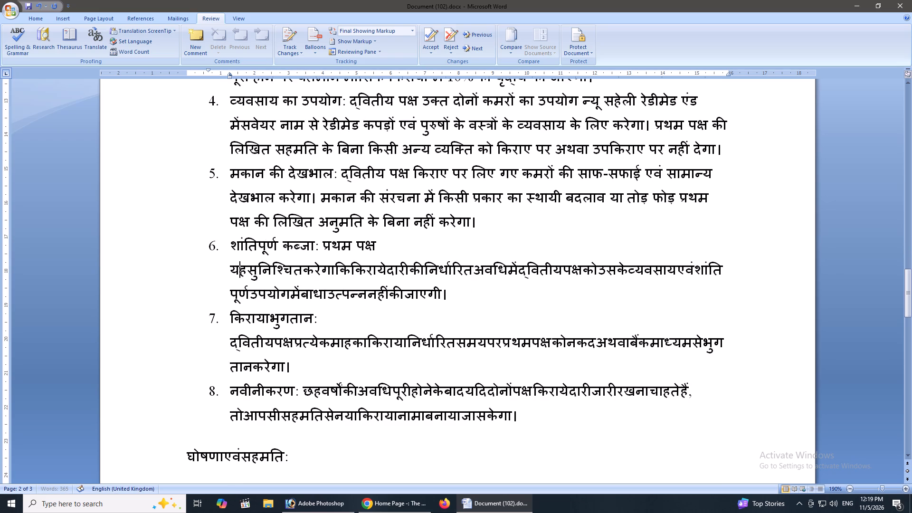
pyautogui.press('Right')
pyautogui.press('space')
pyautogui.press('Right')
pyautogui.press('Right')
pyautogui.press('Right')
pyautogui.press('Right')
pyautogui.press('space')
# Separate the words after सुनिश्चित in clause 6 to read करेगा कि किरायेदारी, with a space before की.
pyautogui.press('Right')
pyautogui.press('Right')
pyautogui.press('Right')
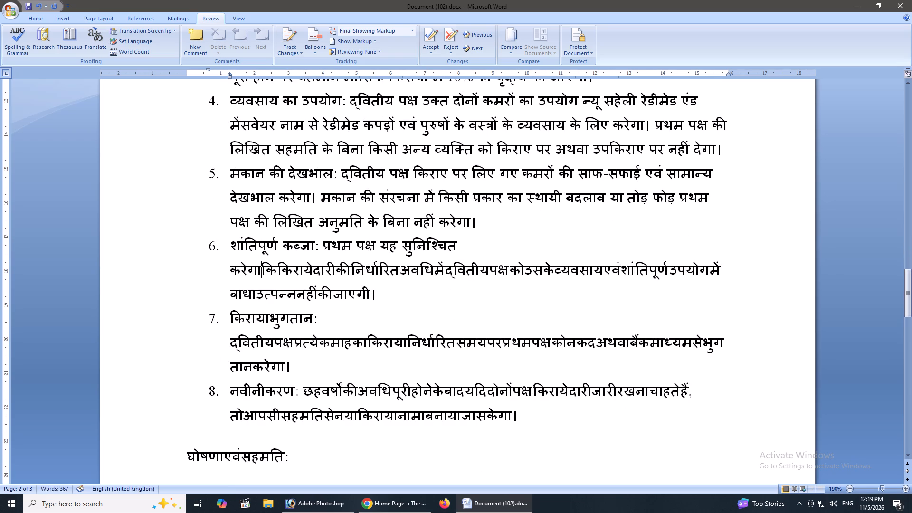
pyautogui.press('space')
pyautogui.press('Right')
pyautogui.press('space')
pyautogui.press('Right')
pyautogui.press('Right')
pyautogui.press('Right')
pyautogui.press('Right')
pyautogui.press('Right')
pyautogui.press('space')
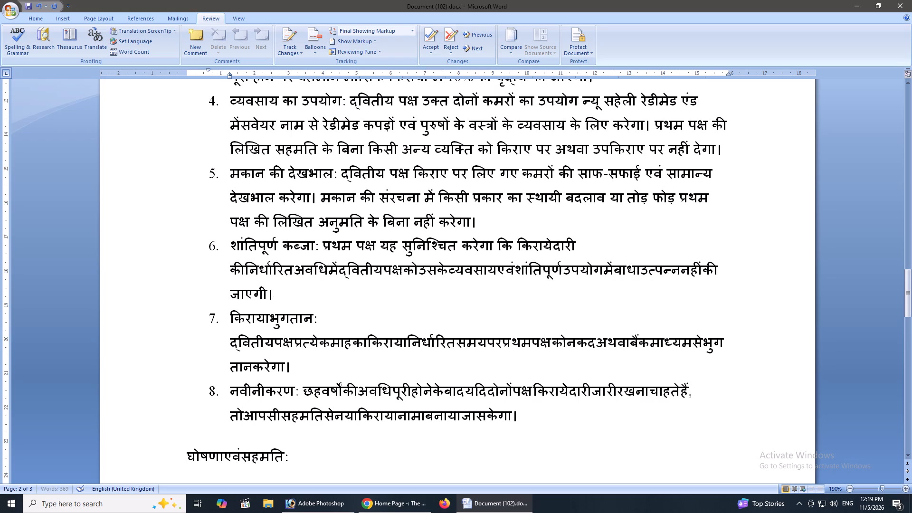
# Separate the words after किरायेदारी in clause 6 to read की निर्धारित, with a space before अवधि.
pyautogui.press('Right')
pyautogui.press('space')
pyautogui.press('Right')
pyautogui.press('Right')
pyautogui.press('Right')
pyautogui.press('Right')
pyautogui.press('Right')
pyautogui.press('Left')
pyautogui.press('space')
# Separate the words after निर्धारित in clause 6 to read अवधि में, with a space before द्वितीय.
pyautogui.press('Right')
pyautogui.press('Right')
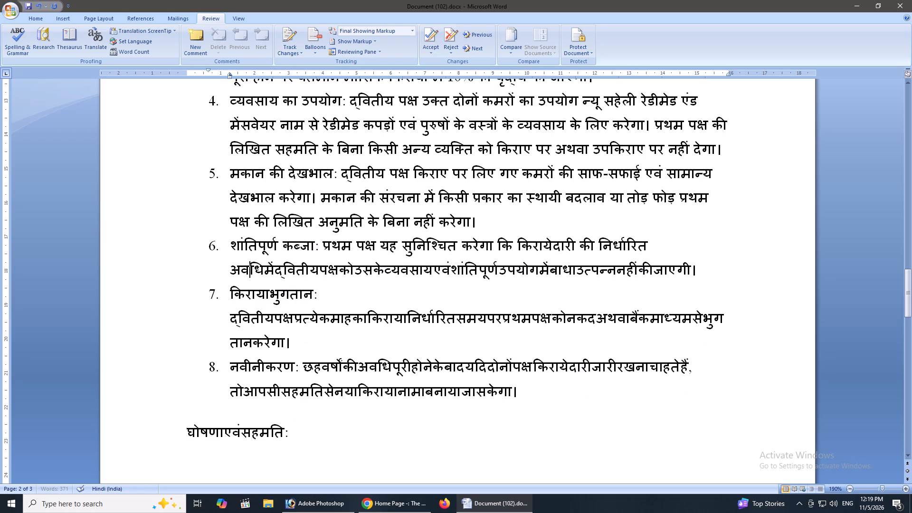
pyautogui.press('Right')
pyautogui.press('space')
pyautogui.press('Right')
pyautogui.press('Right')
pyautogui.press('Left')
pyautogui.press('Left')
pyautogui.press('Right')
pyautogui.press('space')
# Separate the words after अवधि में in clause 6 to read द्वितीय पक्ष को, with a space before उसके.
pyautogui.press('Right')
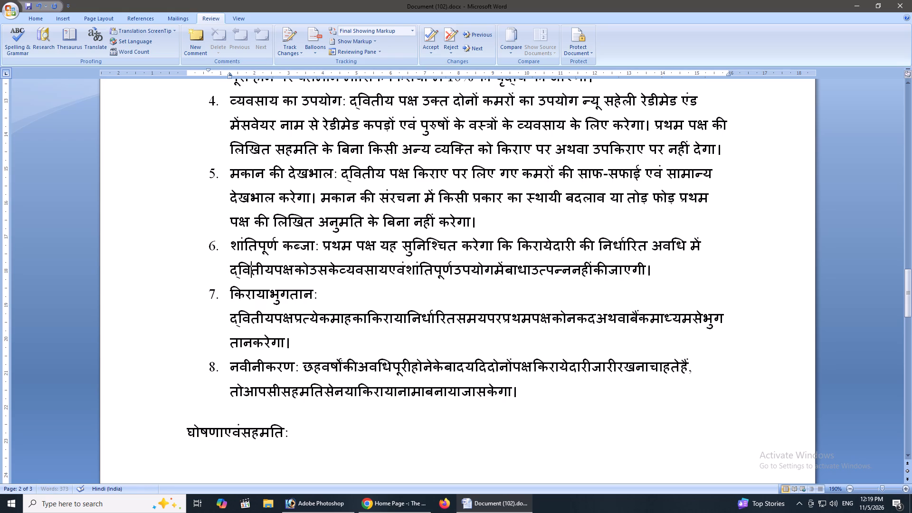
pyautogui.press('Right')
pyautogui.press('Right')
pyautogui.press('space')
pyautogui.press('Right')
pyautogui.press('Right')
pyautogui.press('space')
pyautogui.press('Right')
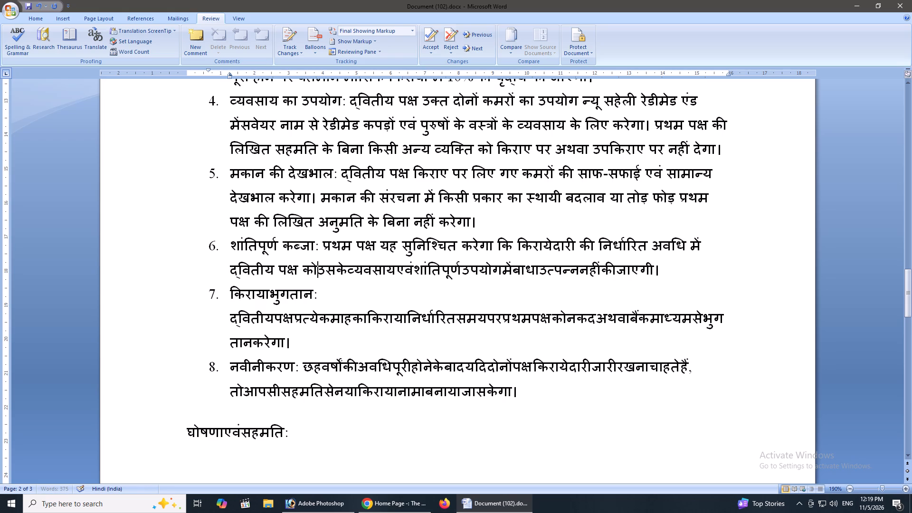
pyautogui.press('space')
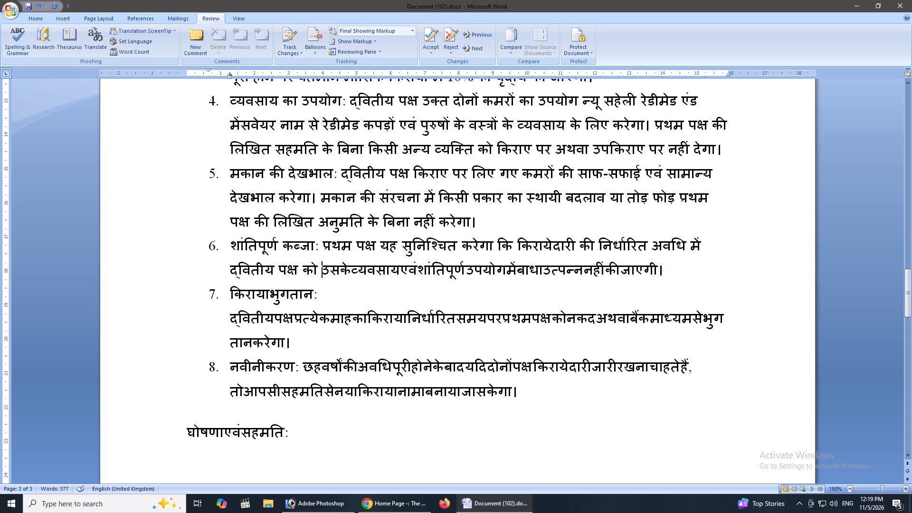
# Separate the words after द्वितीय पक्ष को in clause 6 to read उसके व्यवसाय एवं, with a space before शांतिपूर्ण.
pyautogui.press('Right')
pyautogui.press('Right')
pyautogui.press('Right')
pyautogui.press('space')
pyautogui.press('Right')
pyautogui.press('Right')
pyautogui.press('Right')
pyautogui.press('Right')
pyautogui.press('Right')
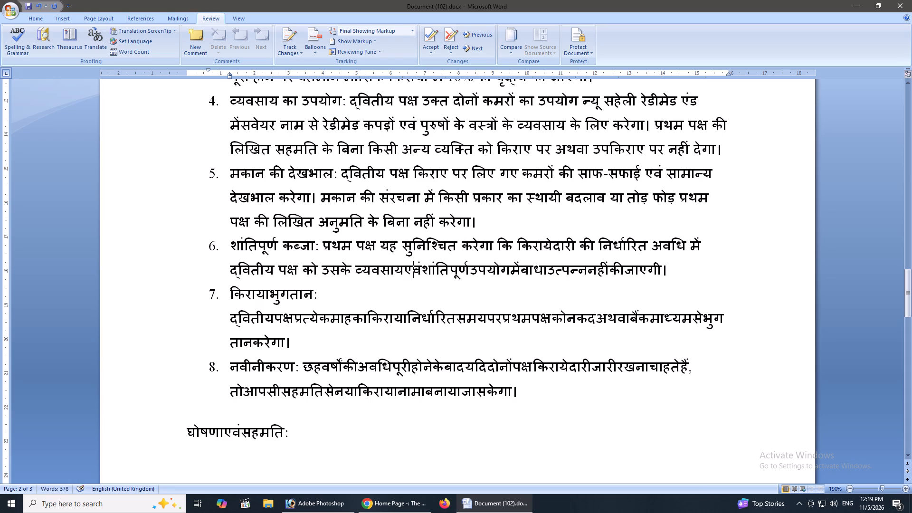
pyautogui.press('Left')
pyautogui.press('space')
pyautogui.press('Right')
pyautogui.press('Right')
pyautogui.press('space')
# Separate the words after एवं in clause 6 to read शांतिपूर्ण उपयोग, with a space before में.
pyautogui.press('Right')
pyautogui.press('Right')
pyautogui.press('Right')
pyautogui.press('Right')
pyautogui.press('Left')
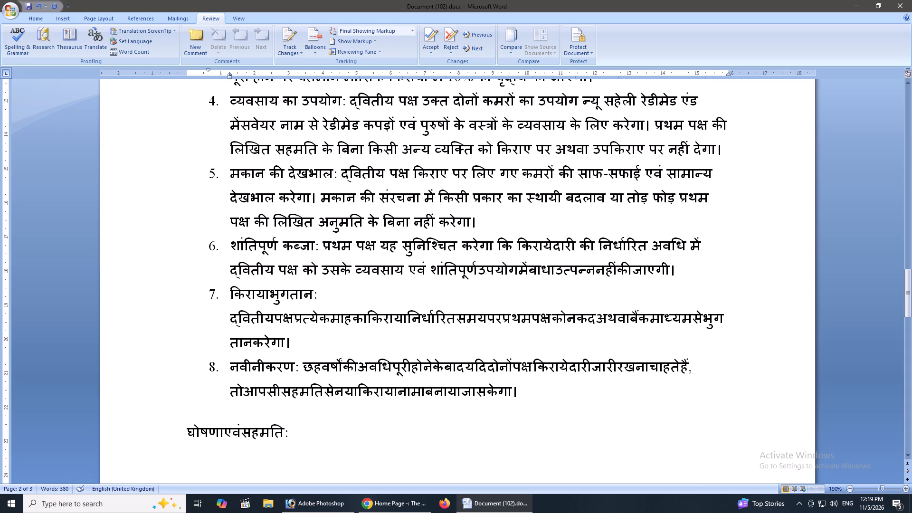
pyautogui.press('Right')
pyautogui.press('Right')
pyautogui.press('Left')
pyautogui.press('space')
pyautogui.press('Right')
pyautogui.press('Right')
pyautogui.press('Right')
pyautogui.press('Right')
pyautogui.press('space')
# Separate the words after उपयोग in clause 6 to read में बाधा, with a space before उत्पन्न.
pyautogui.press('Right')
pyautogui.press('Right')
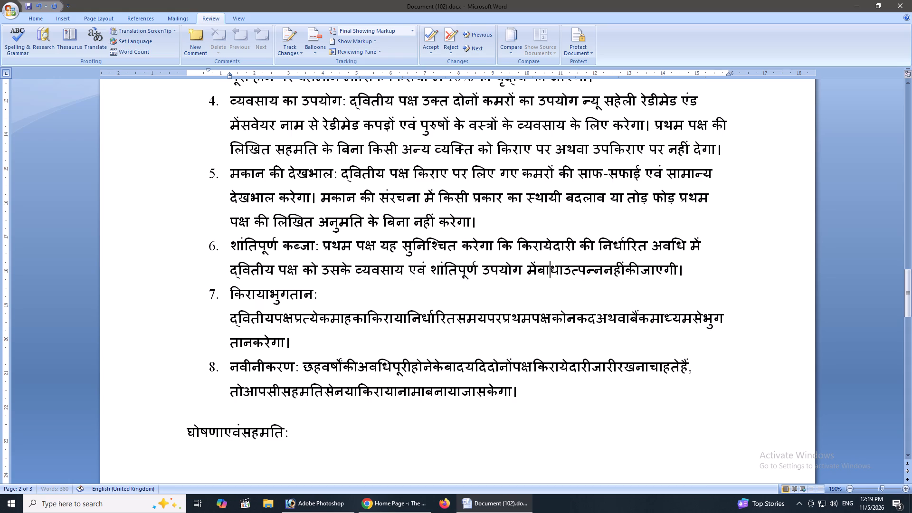
pyautogui.press('Left')
pyautogui.press('space')
pyautogui.press('Right')
pyautogui.press('Right')
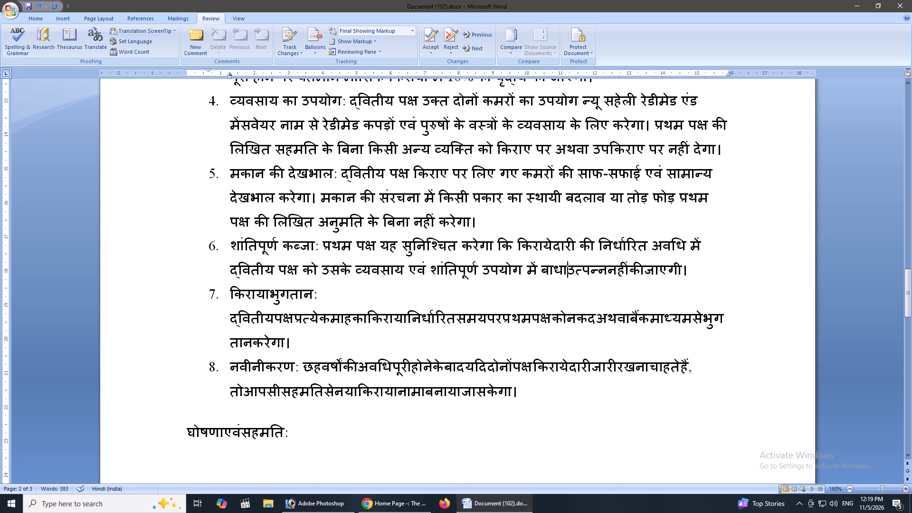
pyautogui.press('Right')
pyautogui.press('Left')
pyautogui.press('space')
# Separate the words after बाधा in clause 6 to read उत्पन्न नहीं, keeping नहीं as one unbroken word.
pyautogui.press('Right')
pyautogui.press('Right')
pyautogui.press('Right')
pyautogui.press('Right')
pyautogui.press('Right')
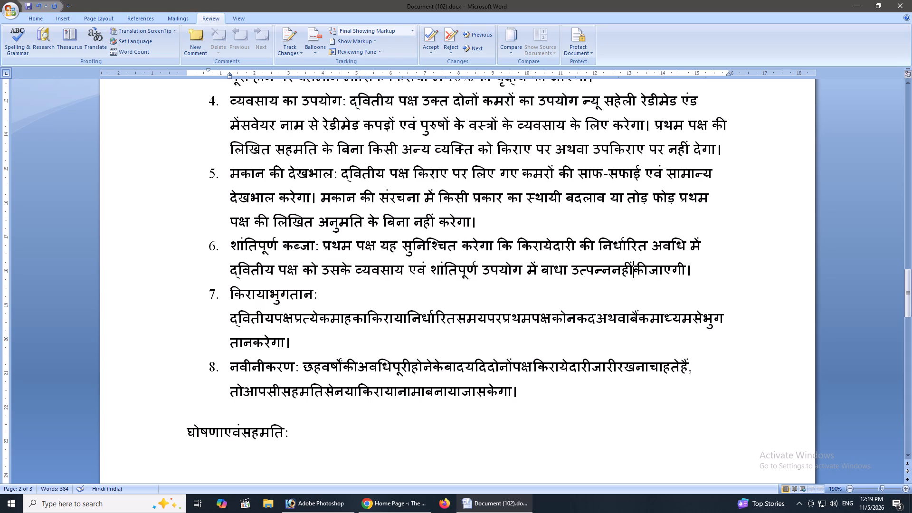
pyautogui.press('Left')
pyautogui.press('space')
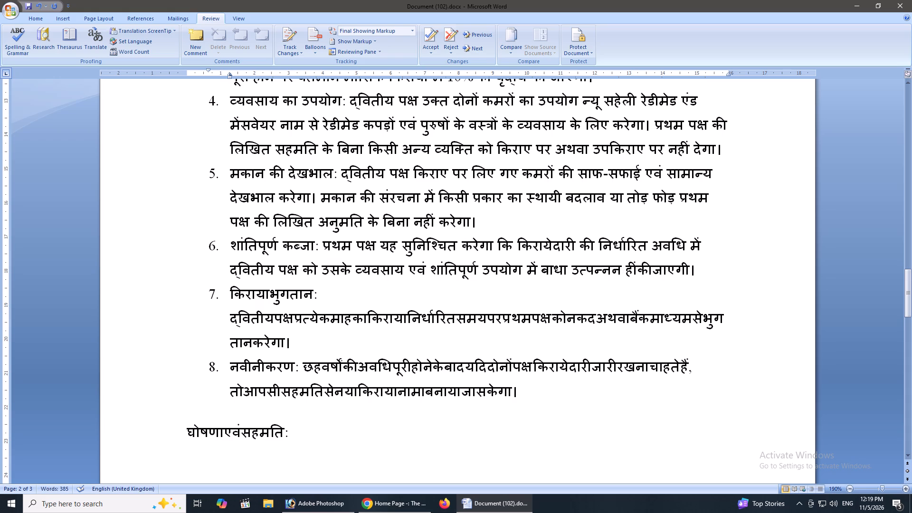
pyautogui.press('Right')
pyautogui.press('Left')
pyautogui.press('Left')
pyautogui.press('Left')
pyautogui.press('space')
pyautogui.press('Right')
pyautogui.press('Right')
pyautogui.press('BackSpace')
# Separate the final words of clause 6 to read नहीं की जाएगी।.
pyautogui.press('Right')
pyautogui.press('Right')
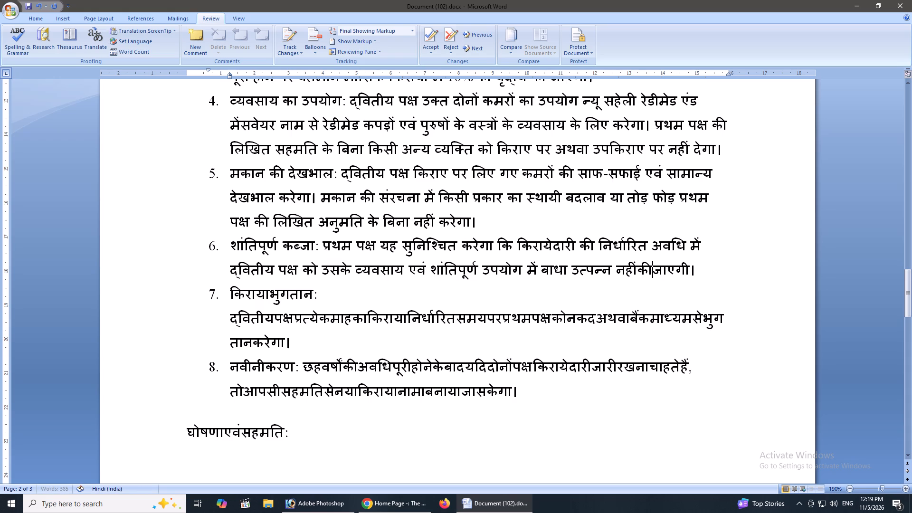
pyautogui.press('Left')
pyautogui.press('space')
pyautogui.press('Right')
pyautogui.press('Right')
pyautogui.press('Left')
pyautogui.press('space')
# Separate the heading of clause 7 to read किराया भुगतान.
pyautogui.press('Right')
pyautogui.press('Right')
pyautogui.press('Right')
pyautogui.press('Right')
pyautogui.press('Right')
pyautogui.press('Right')
pyautogui.press('Right')
pyautogui.press('Right')
pyautogui.press('Right')
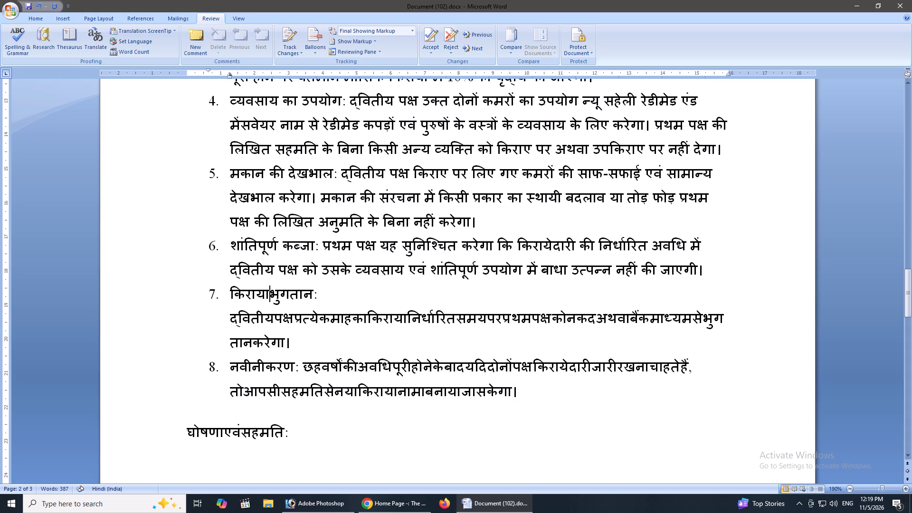
pyautogui.press('space')
# Separate the opening words of clause 7 after its heading to read द्वितीय पक्ष, with a space before प्रत्येक.
pyautogui.press('Right')
pyautogui.press('Right')
pyautogui.press('Right')
pyautogui.press('Right')
pyautogui.press('Right')
pyautogui.press('Right')
pyautogui.press('Right')
pyautogui.press('Right')
pyautogui.press('Right')
pyautogui.press('space')
pyautogui.press('Right')
pyautogui.press('Right')
pyautogui.press('space')
# Separate the words after द्वितीय पक्ष in clause 7 to read प्रत्येक माह, with a space before का.
pyautogui.press('Right')
pyautogui.press('Right')
pyautogui.press('Right')
pyautogui.press('space')
pyautogui.press('Right')
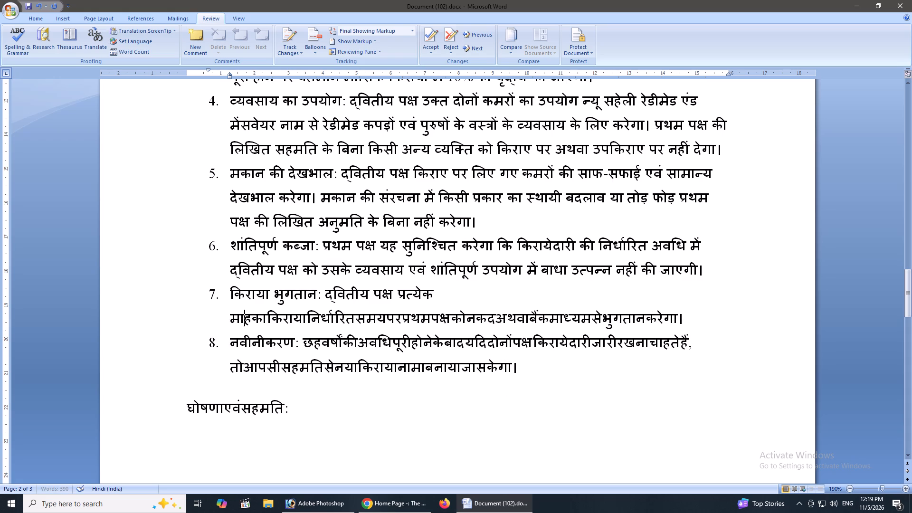
pyautogui.press('Right')
pyautogui.press('space')
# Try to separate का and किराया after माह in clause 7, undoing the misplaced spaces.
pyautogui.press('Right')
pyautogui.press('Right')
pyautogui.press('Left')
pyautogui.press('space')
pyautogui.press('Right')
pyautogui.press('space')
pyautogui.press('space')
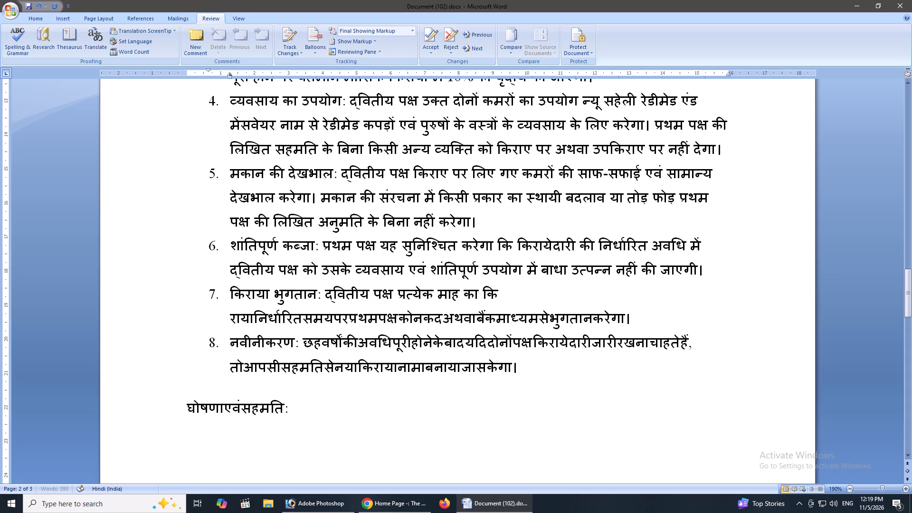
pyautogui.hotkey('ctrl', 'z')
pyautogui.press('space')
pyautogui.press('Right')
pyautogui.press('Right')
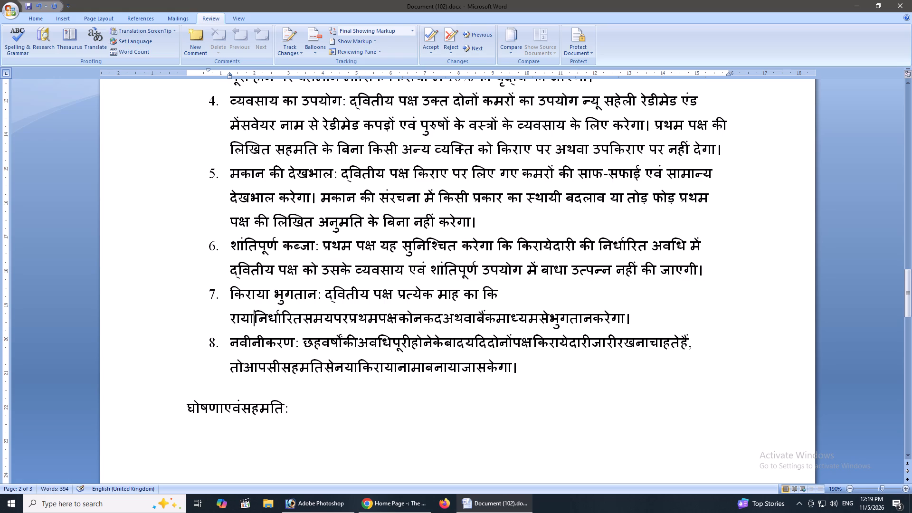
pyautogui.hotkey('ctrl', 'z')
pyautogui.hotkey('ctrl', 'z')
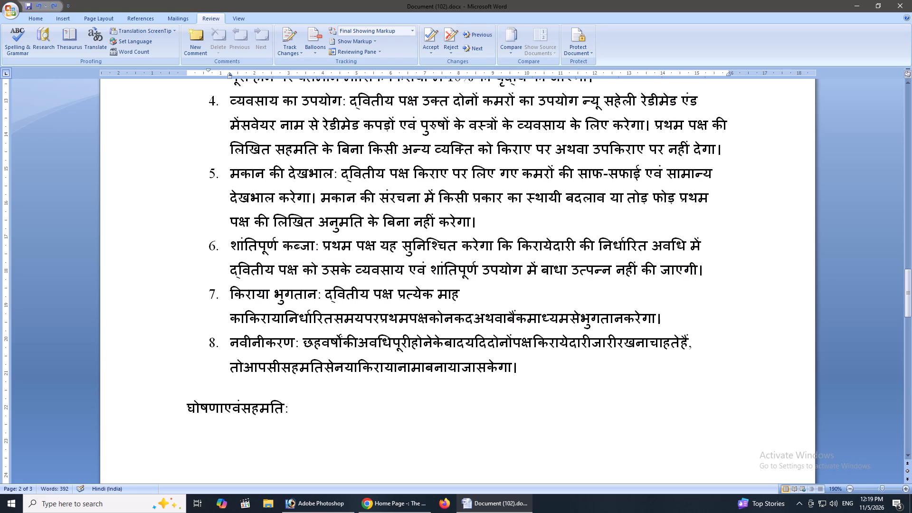
# Separate the words after माह in clause 7 to read का किराया निर्धारित, with a space before समय.
pyautogui.press('space')
pyautogui.press('Right')
pyautogui.press('Right')
pyautogui.press('Right')
pyautogui.press('space')
pyautogui.press('Right')
pyautogui.press('Right')
pyautogui.press('Right')
pyautogui.press('Right')
pyautogui.press('space')
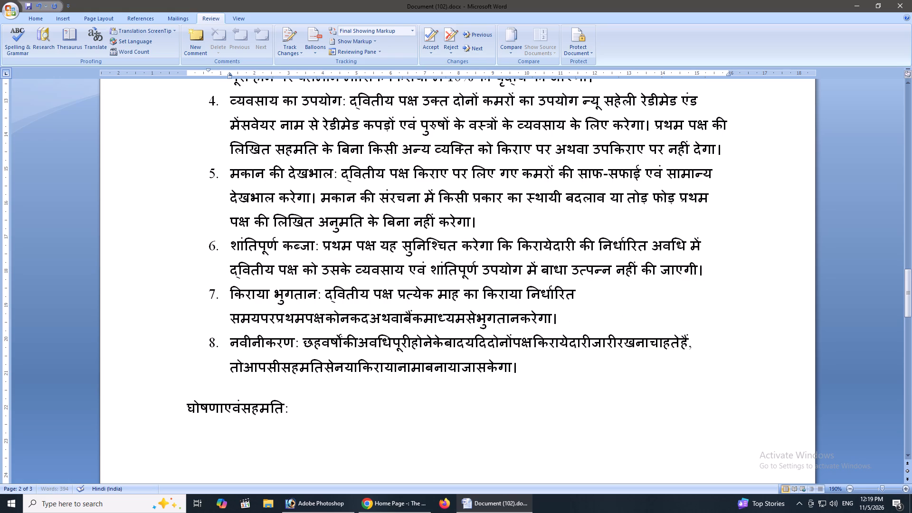
# Separate the words after निर्धारित in clause 7 to read समय पर, keeping पर unbroken and adding a space before प्रथम.
pyautogui.press('Right')
pyautogui.press('Right')
pyautogui.press('Right')
pyautogui.press('space')
pyautogui.press('Right')
pyautogui.press('space')
pyautogui.press('Right')
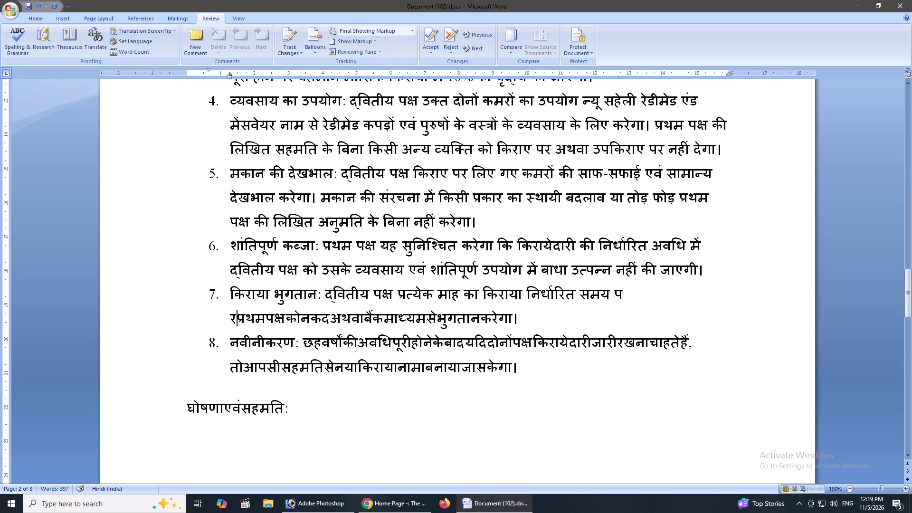
pyautogui.hotkey('ctrl', 'z')
pyautogui.press('Right')
pyautogui.press('space')
# Separate the words after समय पर in clause 7 to read प्रथम पक्ष को, with a space before नकद.
pyautogui.press('Right')
pyautogui.press('Right')
pyautogui.press('Right')
pyautogui.press('space')
pyautogui.press('Right')
pyautogui.press('Right')
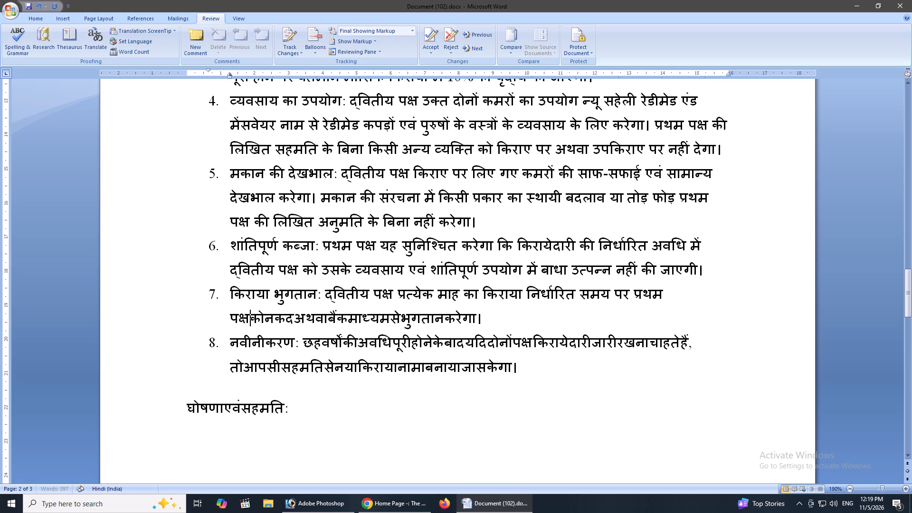
pyautogui.press('space')
pyautogui.press('Right')
pyautogui.press('Right')
pyautogui.press('Left')
pyautogui.press('space')
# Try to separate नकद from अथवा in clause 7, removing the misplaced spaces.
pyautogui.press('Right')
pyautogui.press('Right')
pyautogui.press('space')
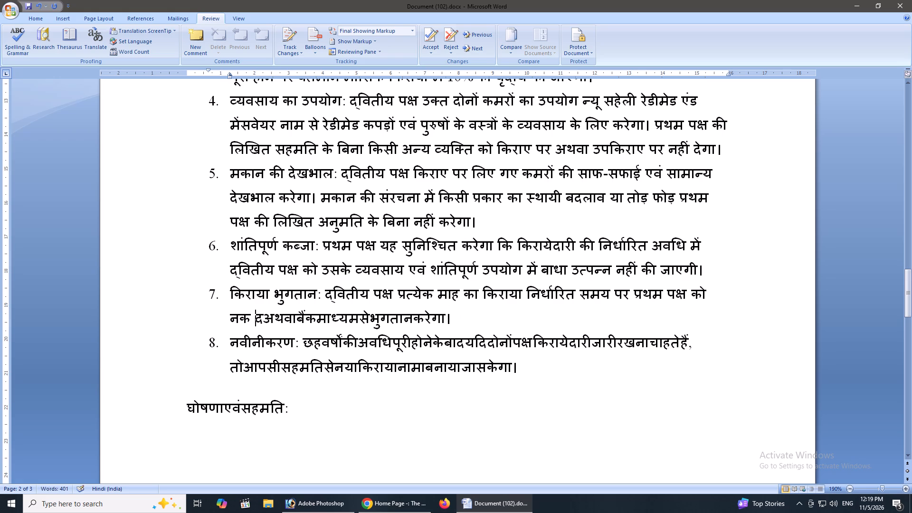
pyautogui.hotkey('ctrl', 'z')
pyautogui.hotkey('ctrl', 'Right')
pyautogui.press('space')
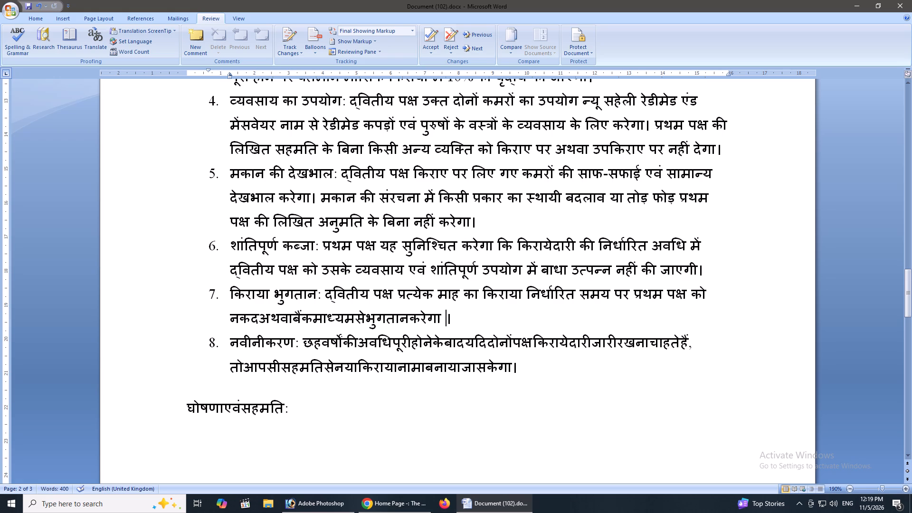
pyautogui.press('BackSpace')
# Separate the words after प्रथम पक्ष को in clause 7 to read नकद अथवा बैंक माध्यम, with a space before से.
pyautogui.click(258, 322)
pyautogui.press('space')
pyautogui.click(297, 321)
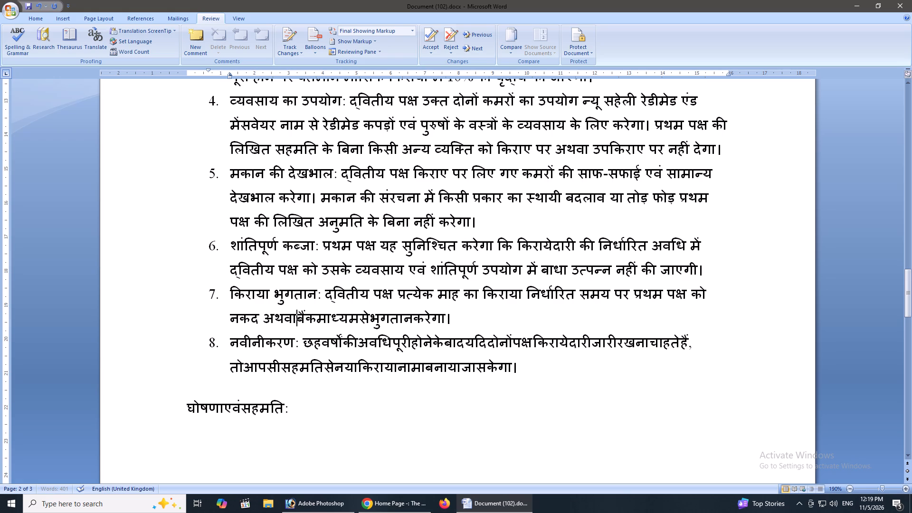
pyautogui.press('space')
pyautogui.click(319, 321)
pyautogui.press('space')
pyautogui.click(367, 321)
pyautogui.press('space')
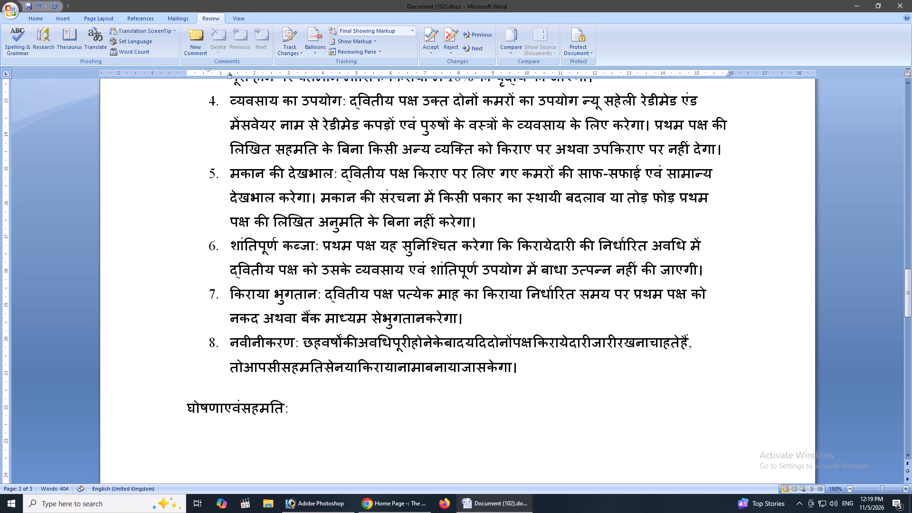
# Separate the final words of clause 7 to read से भुगतान करेगा।.
pyautogui.click(379, 322)
pyautogui.press('space')
pyautogui.click(427, 321)
pyautogui.press('space')
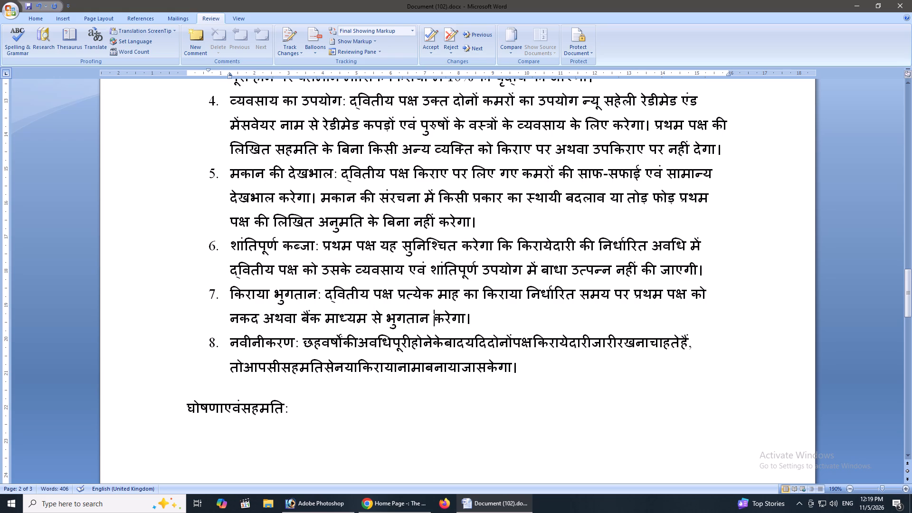
# Separate the words after the heading of clause 8 to read छह वर्षों की अवधि, with a space before पूरी.
pyautogui.click(323, 342)
pyautogui.press('space')
pyautogui.press('Right')
pyautogui.press('Right')
pyautogui.press('Right')
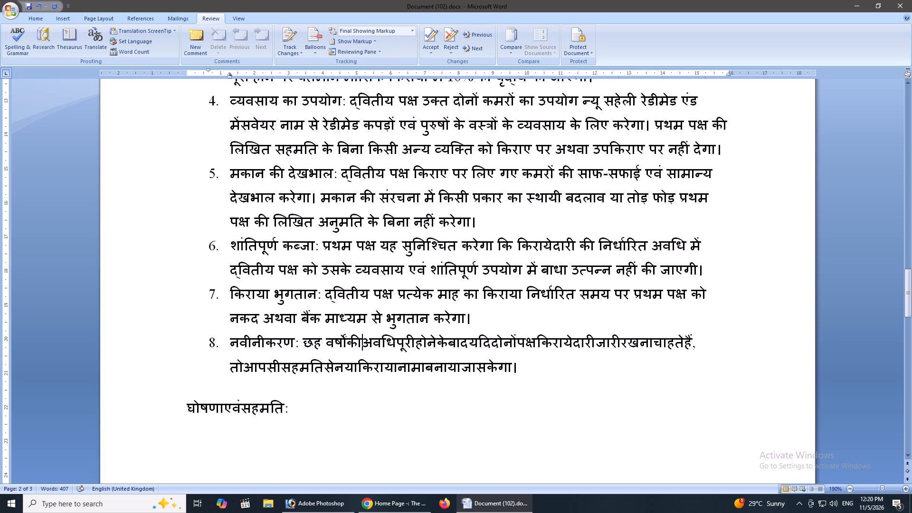
pyautogui.press('Left')
pyautogui.press('space')
pyautogui.press('Right')
pyautogui.press('space')
pyautogui.press('Right')
pyautogui.press('Right')
pyautogui.press('Right')
pyautogui.press('space')
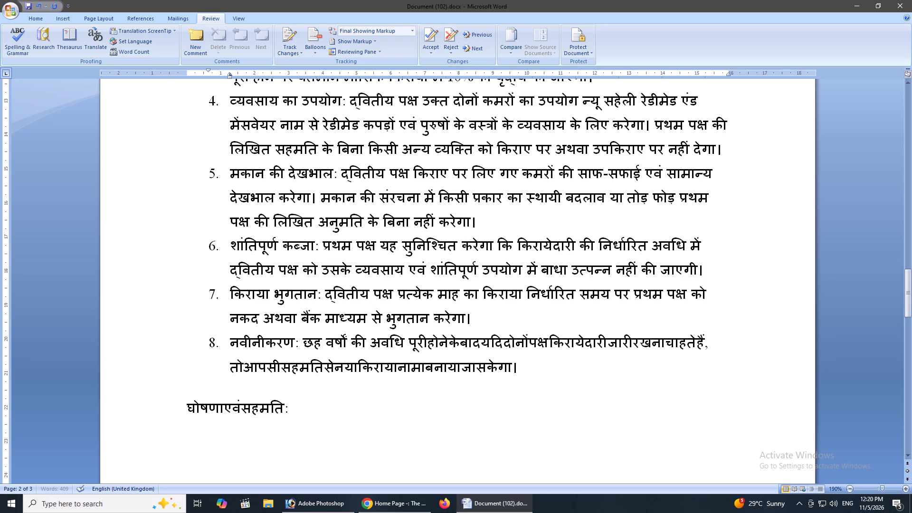
# Separate the words after अवधि in clause 8 to read पूरी होने के बाद, with a space before यदि.
pyautogui.press('Right')
pyautogui.press('Right')
pyautogui.press('space')
pyautogui.press('Right')
pyautogui.press('Right')
pyautogui.press('space')
pyautogui.press('Right')
pyautogui.press('space')
pyautogui.press('Right')
pyautogui.press('Right')
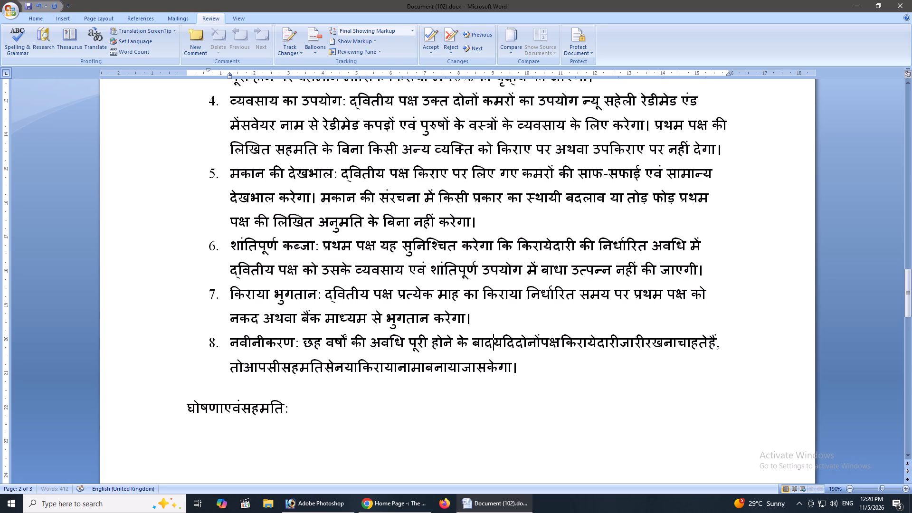
pyautogui.press('space')
# Separate the words after बाद in clause 8 to read यदि दोनों पक्ष, with a space before किरायेदारी.
pyautogui.press('Right')
pyautogui.press('Right')
pyautogui.press('space')
pyautogui.press('Right')
pyautogui.press('Right')
pyautogui.press('space')
pyautogui.press('Right')
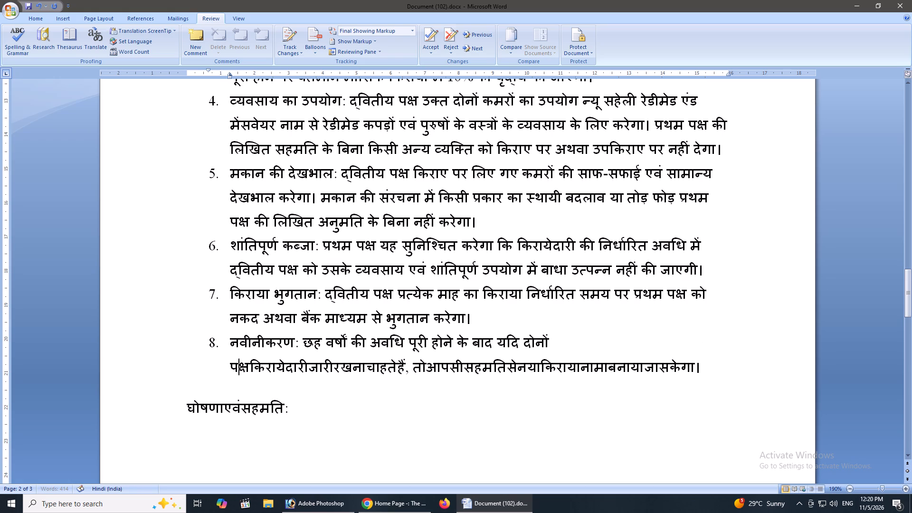
pyautogui.press('Right')
pyautogui.press('Right')
pyautogui.press('Left')
pyautogui.press('space')
# Separate the words after दोनों पक्ष in clause 8 to read किरायेदारी जारी, with a space before रखना.
pyautogui.press('Right')
pyautogui.press('Right')
pyautogui.press('Right')
pyautogui.press('Right')
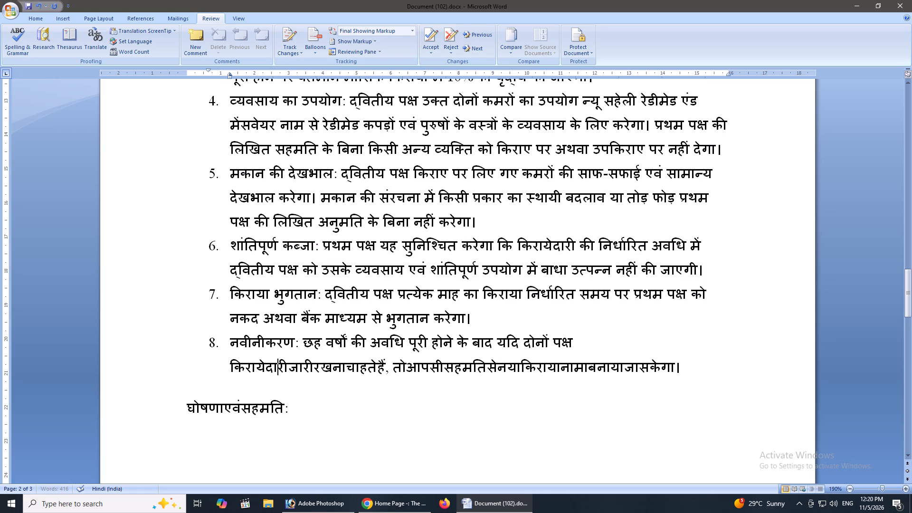
pyautogui.press('Right')
pyautogui.press('space')
pyautogui.press('Right')
pyautogui.press('Right')
pyautogui.press('space')
# Separate the words after जारी in clause 8 to read रखना चाहते हैं, तो, with a space before आपसी.
pyautogui.press('Right')
pyautogui.press('Right')
pyautogui.press('Right')
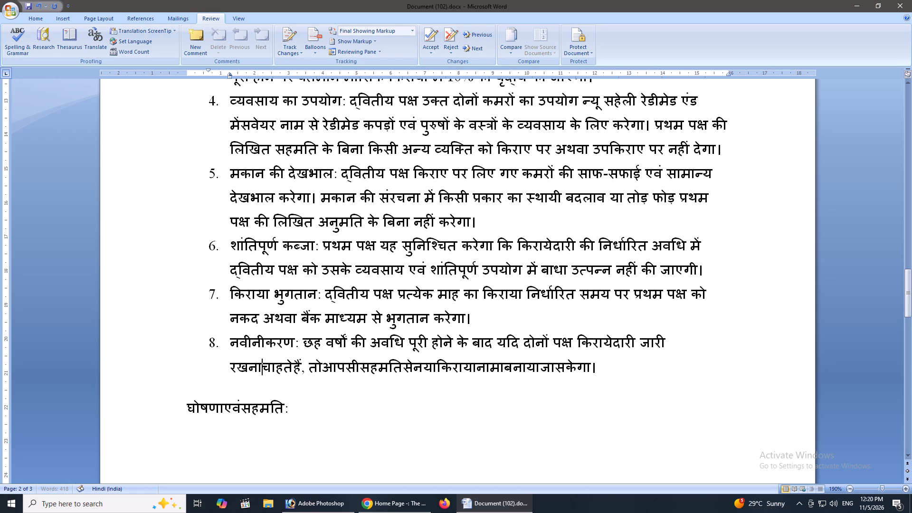
pyautogui.press('space')
pyautogui.press('Right')
pyautogui.press('Right')
pyautogui.press('Right')
pyautogui.press('space')
pyautogui.press('Right')
pyautogui.press('Right')
pyautogui.press('Right')
pyautogui.press('Right')
pyautogui.press('space')
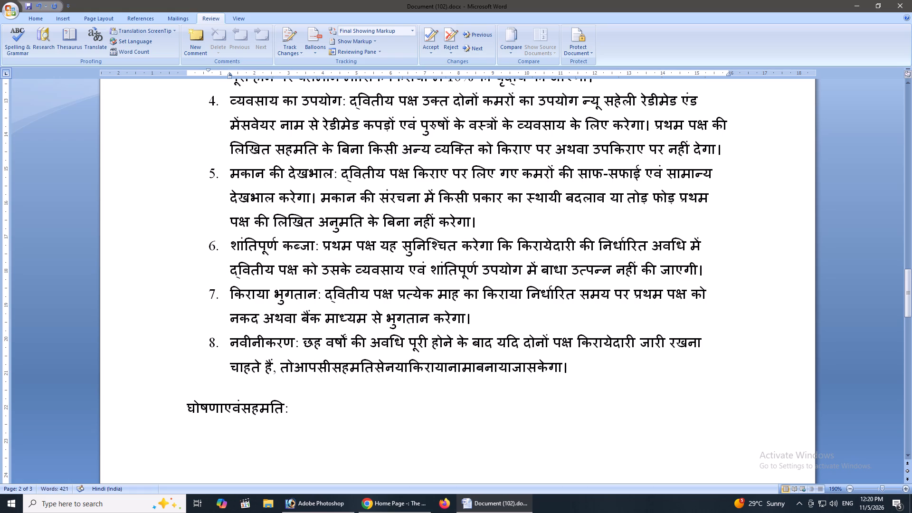
# Separate the words after तो in clause 8 to read आपसी सहमति से, with a space before नया.
pyautogui.press('Right')
pyautogui.press('Right')
pyautogui.press('Right')
pyautogui.press('space')
pyautogui.press('Right')
pyautogui.press('Right')
pyautogui.press('Right')
pyautogui.press('Right')
pyautogui.press('space')
pyautogui.press('Right')
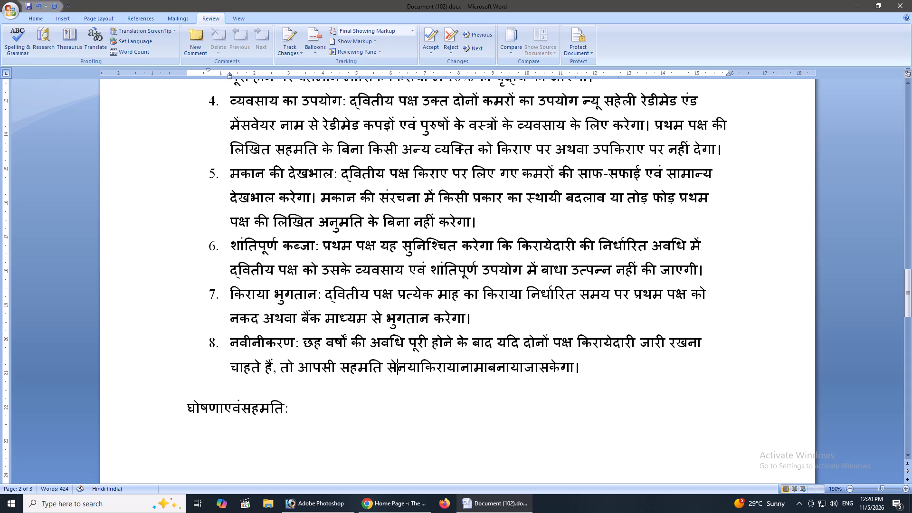
pyautogui.press('space')
# Separate the words after सहमति से in clause 8 to read नया किरायानामा, with a space before बनाया.
pyautogui.press('Right')
pyautogui.press('Right')
pyautogui.press('Right')
pyautogui.press('Left')
pyautogui.press('space')
pyautogui.press('Right')
pyautogui.press('Right')
pyautogui.press('Right')
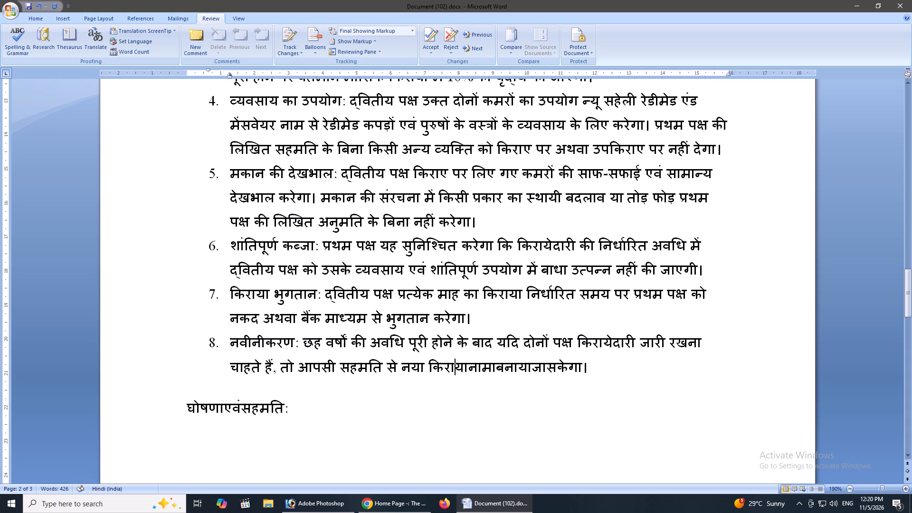
pyautogui.press('Right')
pyautogui.press('Right')
pyautogui.press('space')
# Separate the closing words of clause 8 to read बनाया जा सकेगा।.
pyautogui.press('Right')
pyautogui.press('Right')
pyautogui.press('Right')
pyautogui.press('space')
pyautogui.press('Right')
pyautogui.press('Right')
pyautogui.press('space')
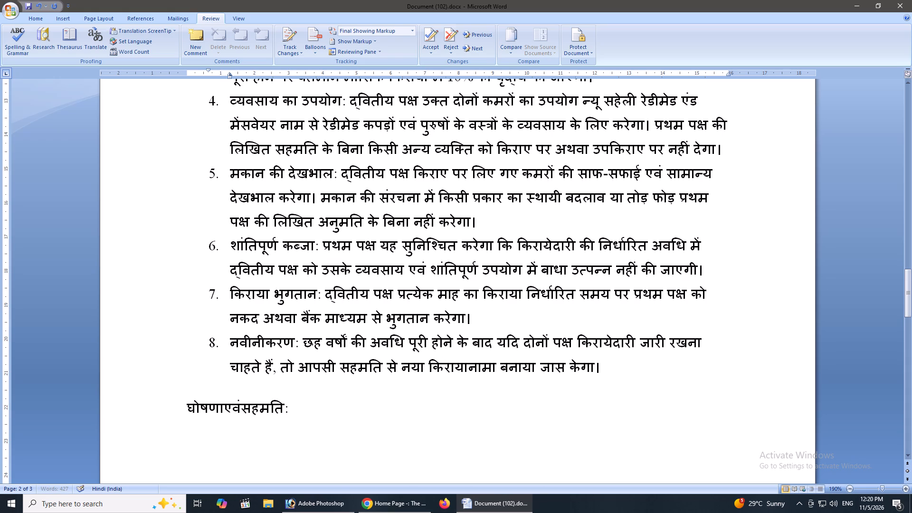
pyautogui.hotkey('ctrl', 'z')
pyautogui.press('Left')
pyautogui.press('space')
# Space out the declaration heading below clause 8 to read घोषणा एवं सहमति.
pyautogui.scroll(-4, 333, 307)
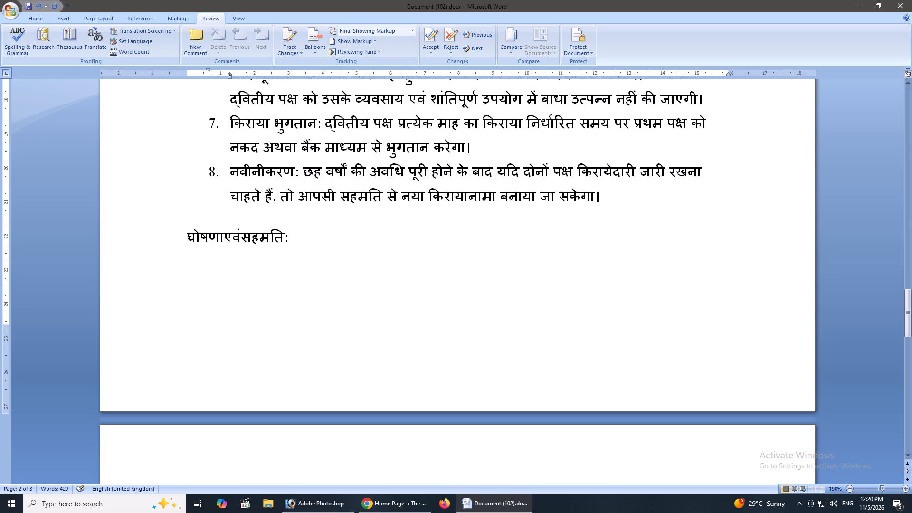
pyautogui.click(225, 235)
pyautogui.press('space')
pyautogui.click(240, 237)
pyautogui.click(246, 240)
pyautogui.press('space')
# Separate the opening words of the declaration paragraph to read उपरोक्त सभी शर्तों को, with a space before दोनों.
pyautogui.scroll(-3, 299, 266)
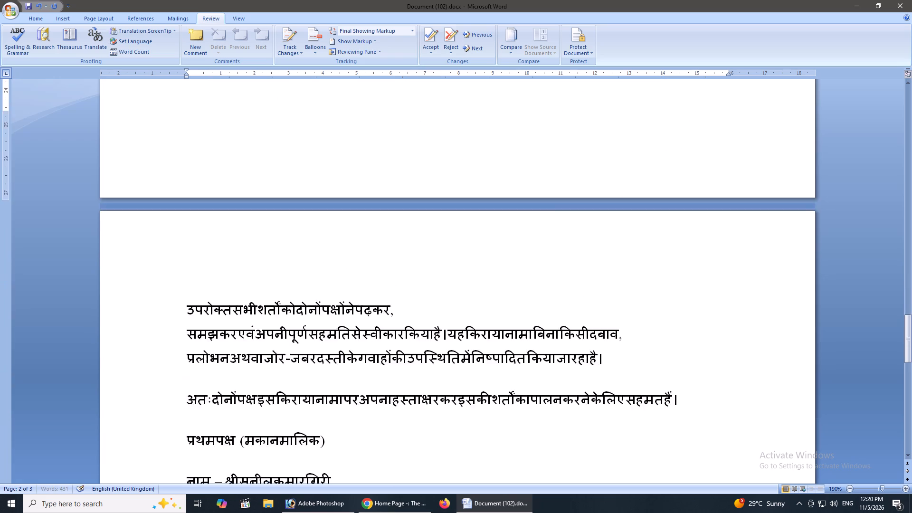
pyautogui.scroll(-4, 300, 272)
pyautogui.click(230, 231)
pyautogui.press('space')
pyautogui.click(262, 227)
pyautogui.press('space')
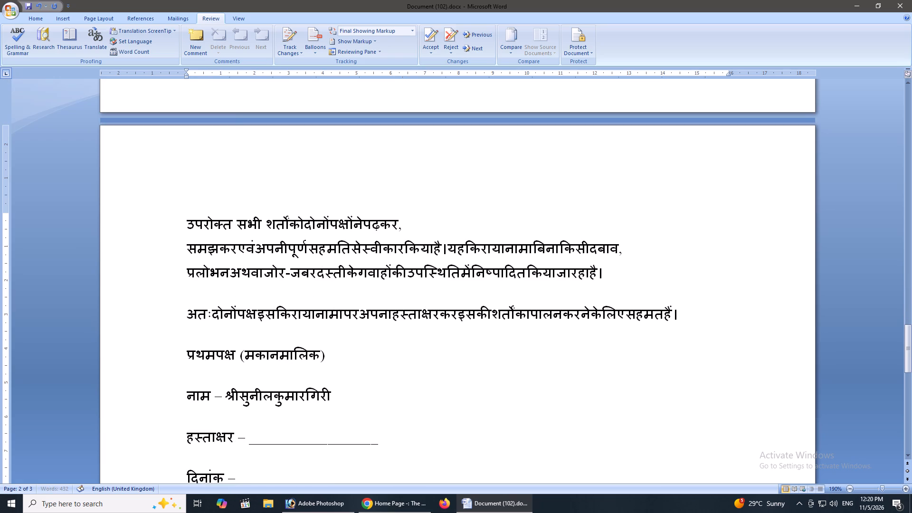
pyautogui.click(290, 227)
pyautogui.press('space')
pyautogui.click(307, 228)
pyautogui.press('space')
# Separate the words after शर्तों को in the declaration to read दोनों पक्षों ने पढ़कर, समझकर, with a space before एवं.
pyautogui.click(340, 227)
pyautogui.press('space')
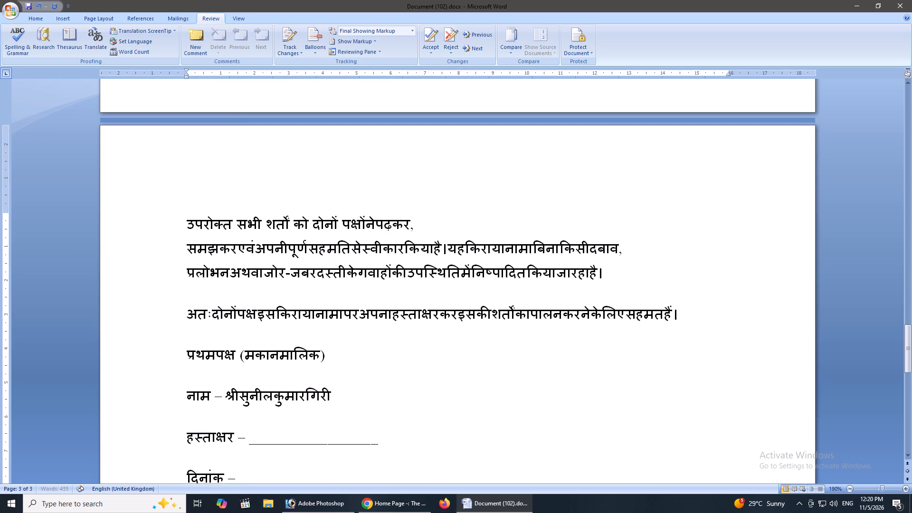
pyautogui.click(367, 218)
pyautogui.press('space')
pyautogui.click(376, 220)
pyautogui.press('space')
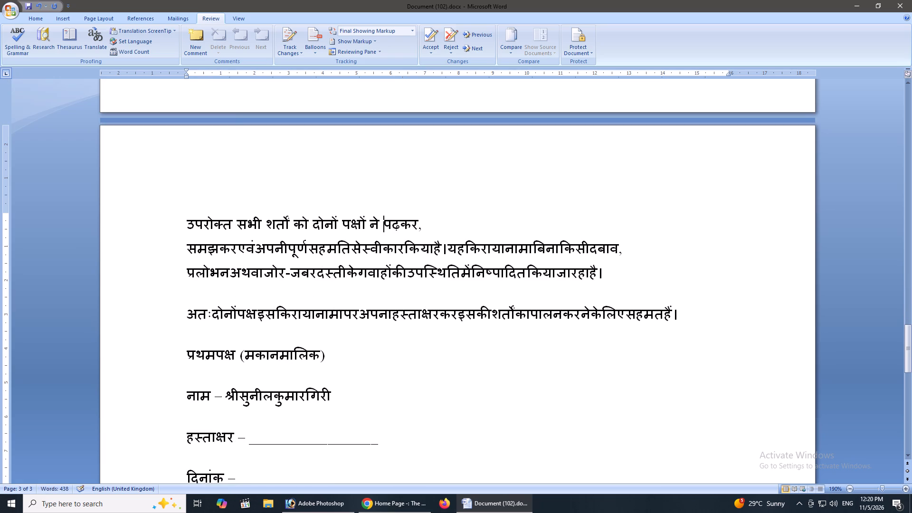
pyautogui.click(224, 250)
pyautogui.click(236, 250)
pyautogui.press('space')
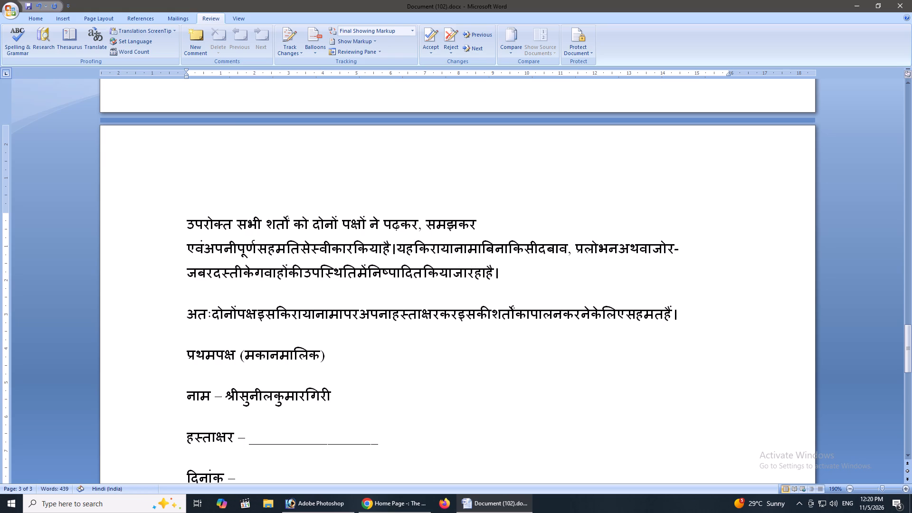
# Separate the words after समझकर in the declaration to read एवं अपनी पूर्ण सहमति, with a space before से.
pyautogui.click(206, 245)
pyautogui.press('space')
pyautogui.click(222, 251)
pyautogui.press('space')
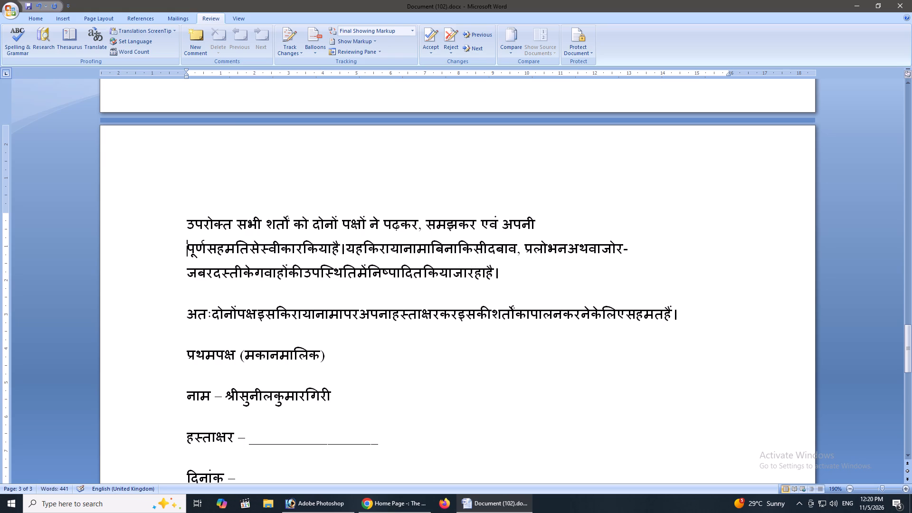
pyautogui.click(213, 246)
pyautogui.click(210, 245)
pyautogui.press('space')
pyautogui.click(227, 250)
pyautogui.press('space')
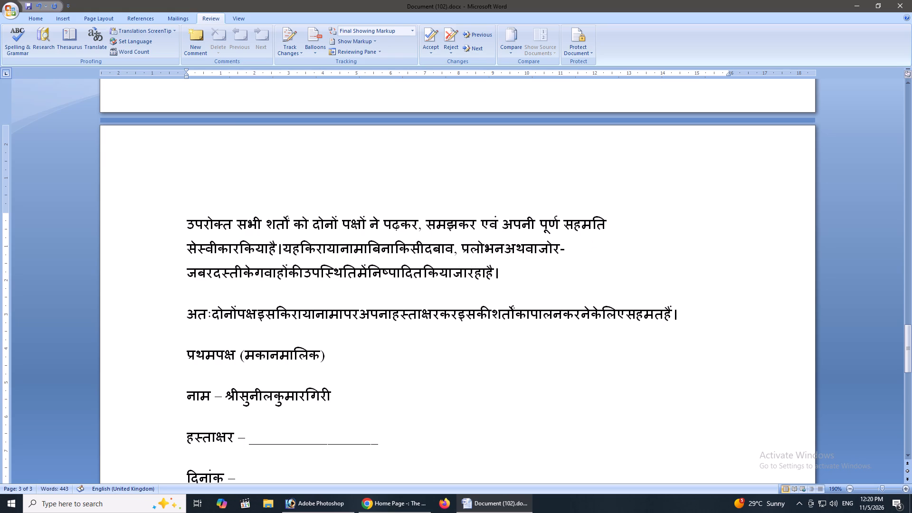
# Separate the end of the declaration's first sentence to read से स्वीकार किया है।, with a space before यह.
pyautogui.click(198, 242)
pyautogui.press('space')
pyautogui.click(230, 252)
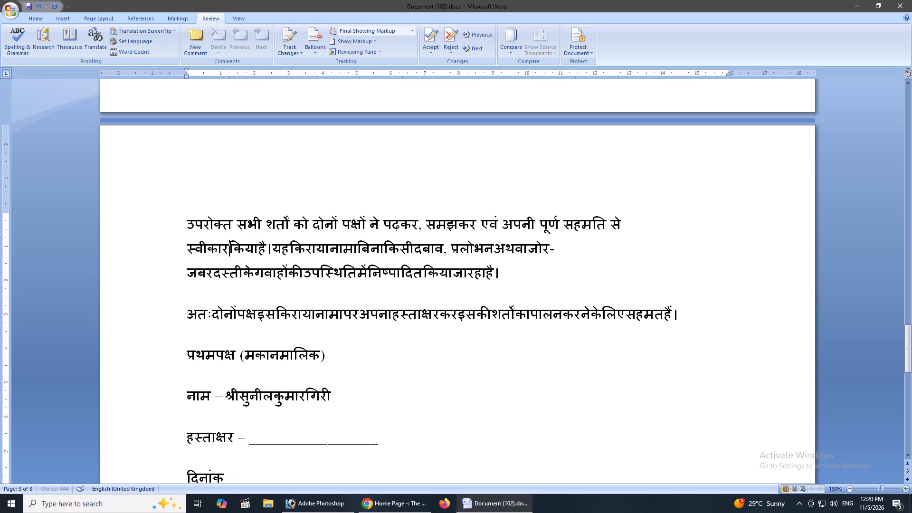
pyautogui.press('space')
pyautogui.click(212, 247)
pyautogui.press('space')
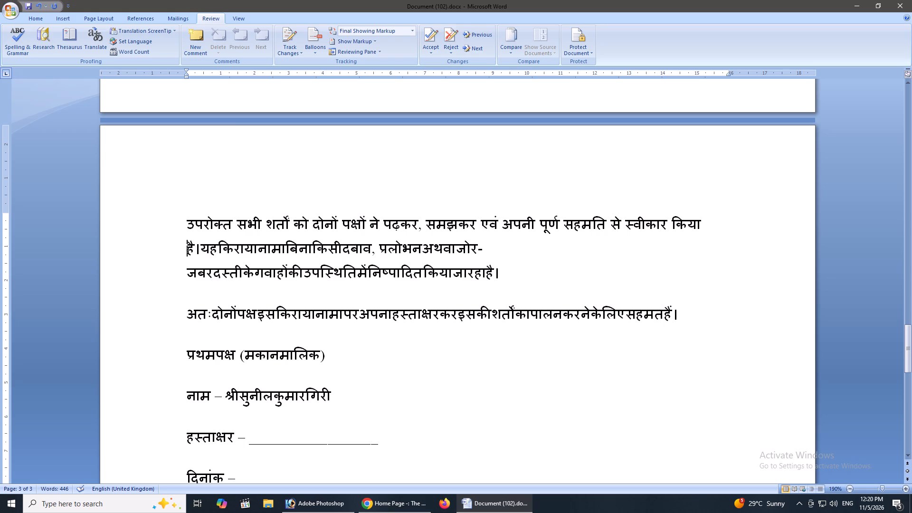
pyautogui.click(199, 243)
pyautogui.press('space')
# Separate the start of the declaration's second sentence to read यह किरायानामा बिना किसी, with a space before दबाव.
pyautogui.click(203, 249)
pyautogui.press('space')
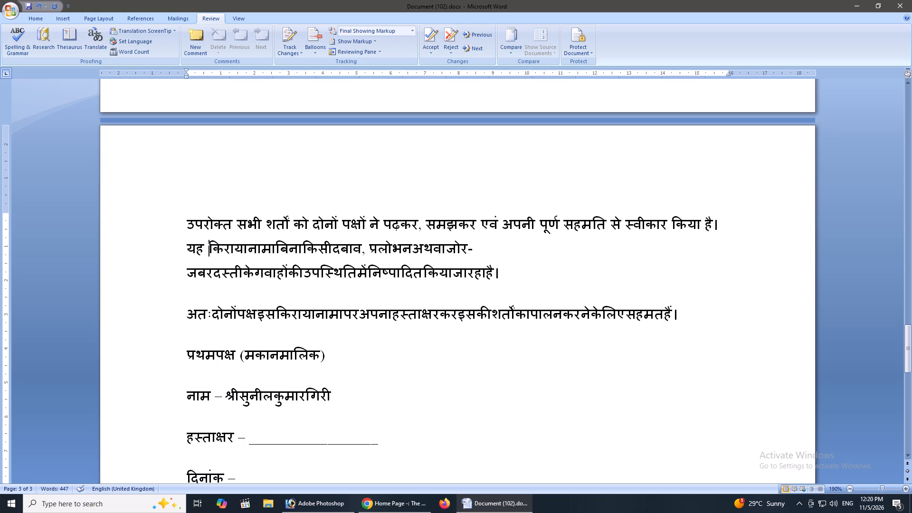
pyautogui.click(272, 250)
pyautogui.press('space')
pyautogui.click(306, 253)
pyautogui.press('space')
pyautogui.click(339, 254)
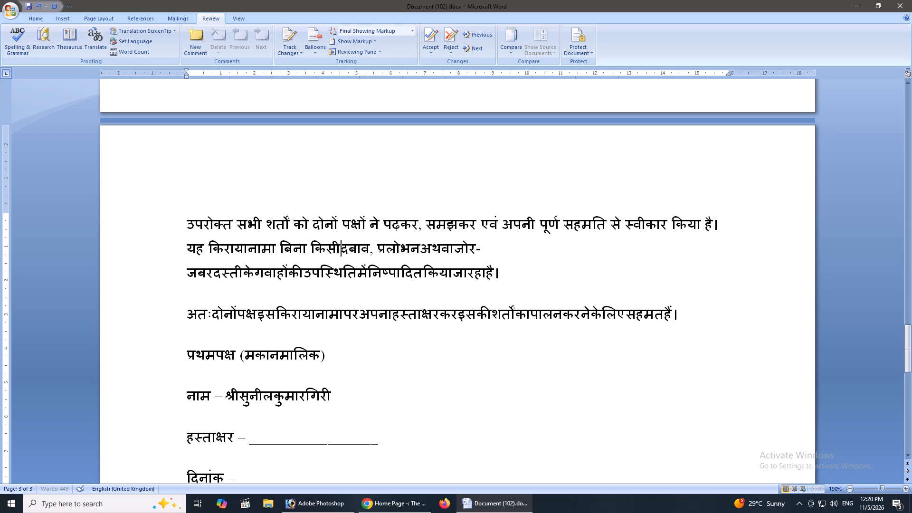
pyautogui.press('space')
# Separate the words after दबाव in the declaration to read प्रलोभन अथवा जोर-जबरदस्ती, with a space before के.
pyautogui.click(424, 252)
pyautogui.press('space')
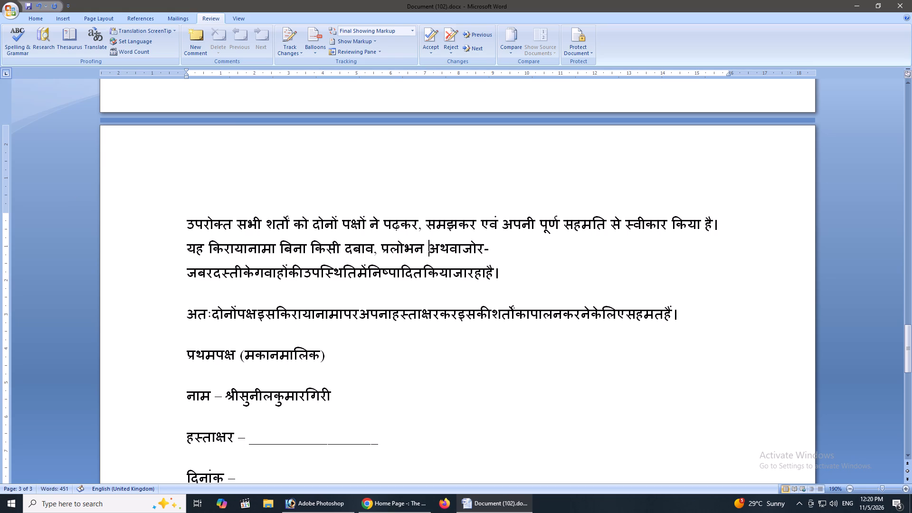
pyautogui.click(463, 251)
pyautogui.press('space')
pyautogui.click(244, 275)
pyautogui.press('space')
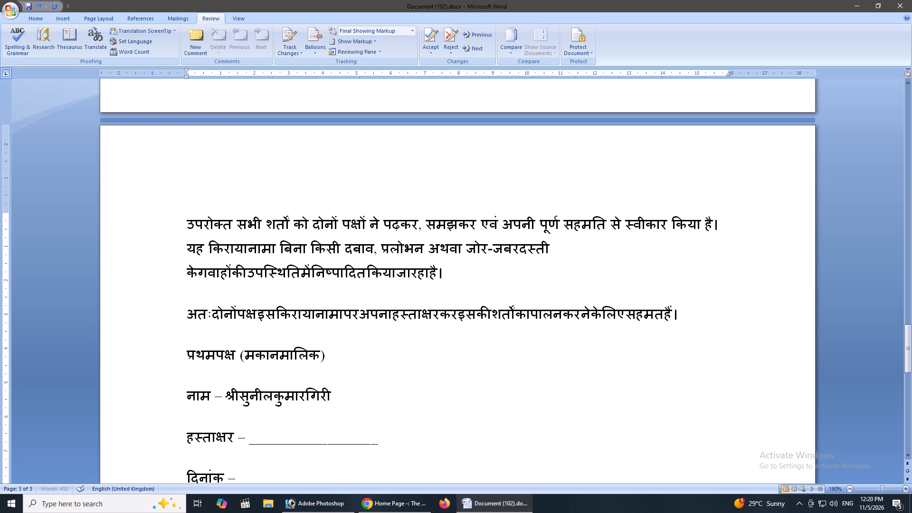
# Separate the words after जोर-जबरदस्ती in the declaration to read के गवाहों की उपस्थिति में, with a space before निष्पादित.
pyautogui.click(197, 274)
pyautogui.press('space')
pyautogui.click(226, 274)
pyautogui.press('space')
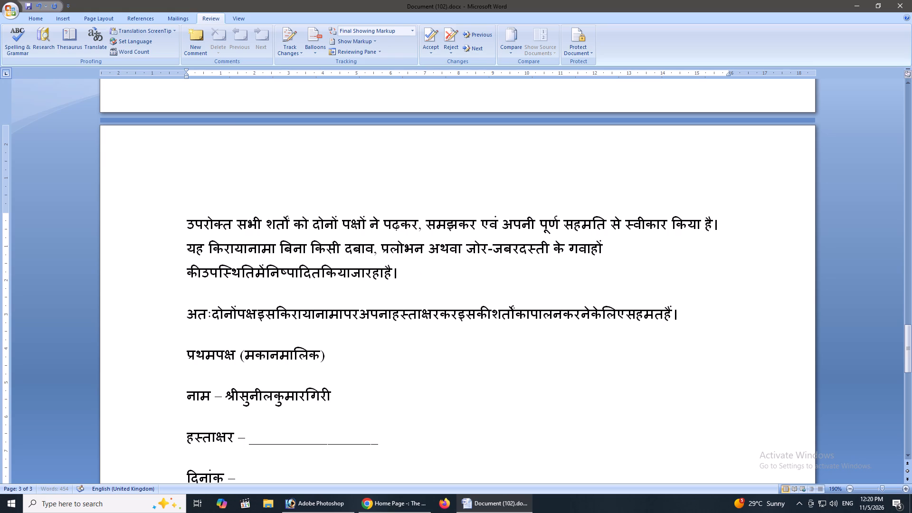
pyautogui.click(201, 272)
pyautogui.press('space')
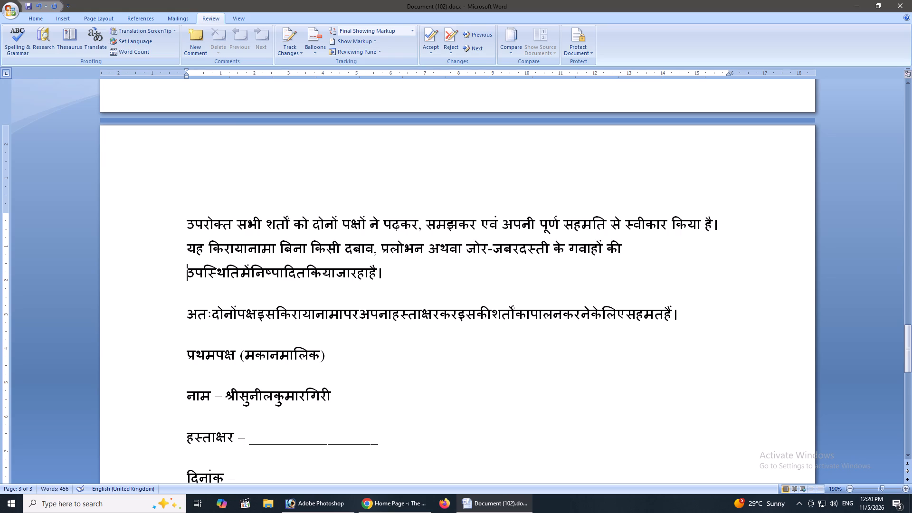
pyautogui.click(238, 274)
pyautogui.press('space')
pyautogui.click(203, 268)
pyautogui.press('space')
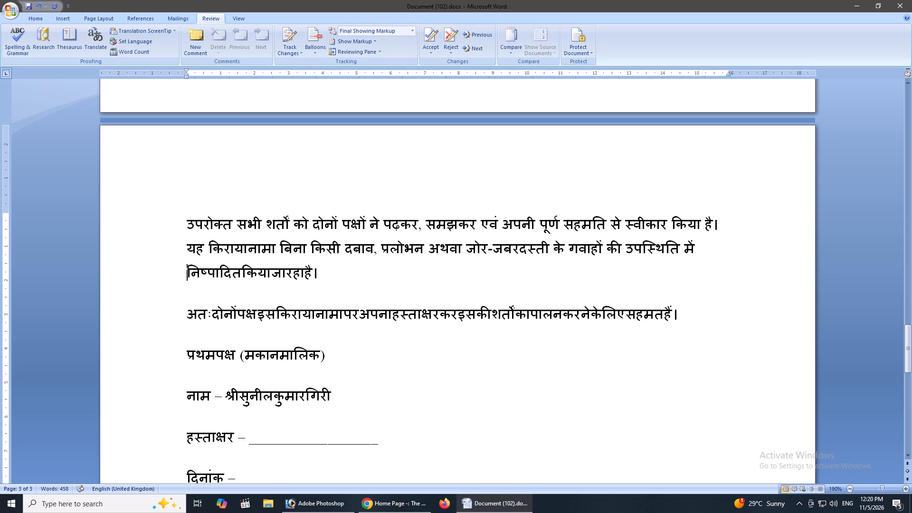
# Separate the closing words of the declaration's second sentence to read निष्पादित किया जा रहा है।.
pyautogui.click(243, 271)
pyautogui.press('space')
pyautogui.click(271, 274)
pyautogui.press('space')
pyautogui.click(296, 277)
pyautogui.press('space')
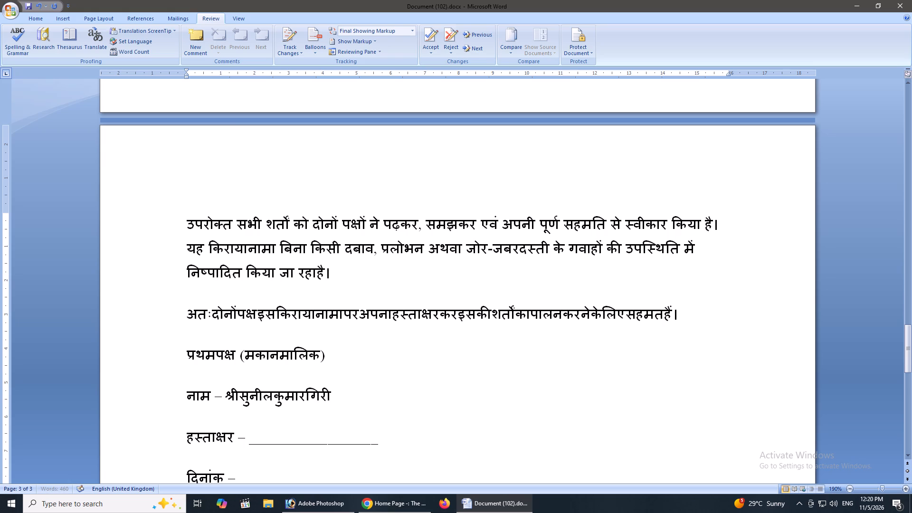
pyautogui.click(313, 278)
pyautogui.press('space')
# Separate the opening words of the paragraph below the declaration to read अतः दोनों, with a space before पक्ष.
pyautogui.scroll(-1, 340, 303)
pyautogui.click(242, 275)
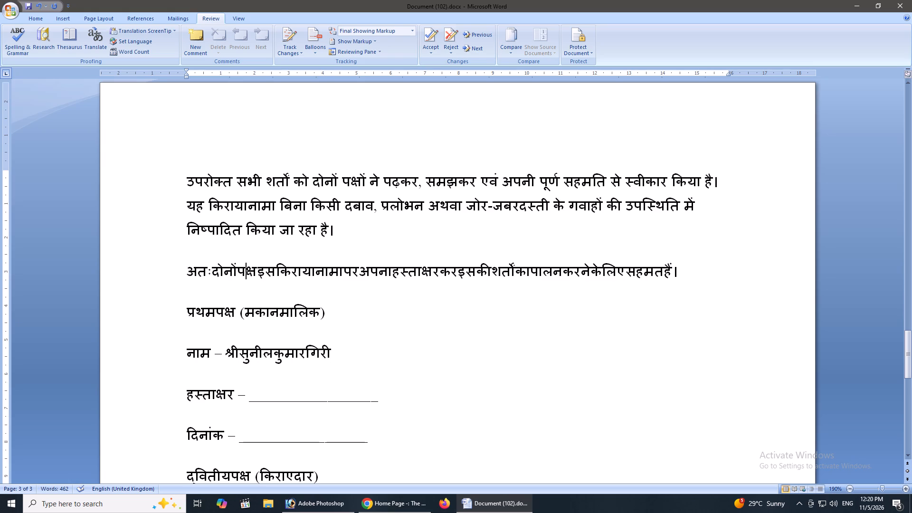
pyautogui.press('space')
pyautogui.hotkey('ctrl', 'z')
pyautogui.press('Left')
pyautogui.press('Left')
pyautogui.press('Left')
pyautogui.press('space')
pyautogui.press('Right')
pyautogui.press('Right')
pyautogui.press('Right')
pyautogui.press('Left')
pyautogui.press('space')
# Separate the words after अतः दोनों to read पक्ष इस किरायानामा, with a space before पर.
pyautogui.press('Right')
pyautogui.press('Right')
pyautogui.press('space')
pyautogui.press('Right')
pyautogui.press('Right')
pyautogui.press('space')
pyautogui.press('Right')
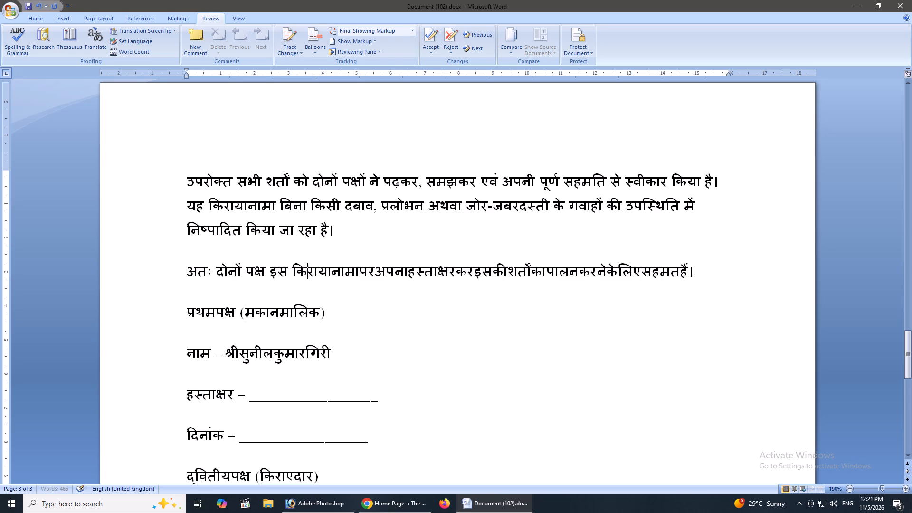
pyautogui.press('Right')
pyautogui.press('Right')
pyautogui.press('Right')
pyautogui.press('Right')
pyautogui.press('space')
# Separate the words after किरायानामा in the अतः दोनों paragraph to read पर अपना हस्ताक्षर कर, with a space before इसकी.
pyautogui.press('Right')
pyautogui.press('Right')
pyautogui.press('space')
pyautogui.press('Right')
pyautogui.press('Right')
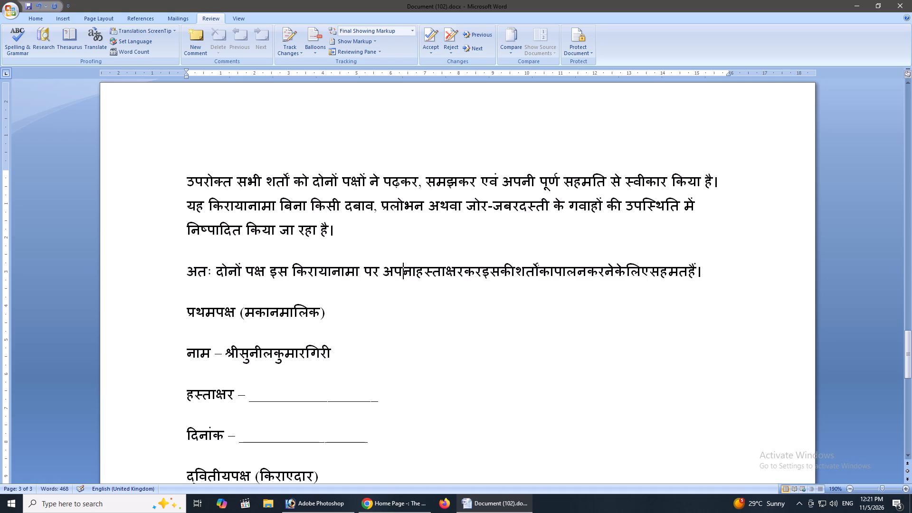
pyautogui.press('Right')
pyautogui.press('space')
pyautogui.press('Right')
pyautogui.press('Right')
pyautogui.press('Right')
pyautogui.press('Right')
pyautogui.press('space')
pyautogui.press('Right')
pyautogui.press('Right')
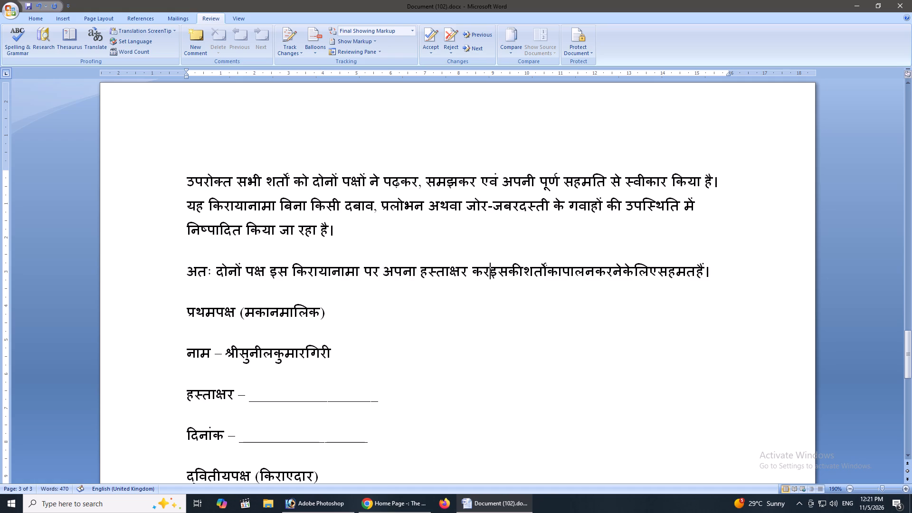
pyautogui.press('space')
# Separate the words after हस्ताक्षर कर to read इसकी शर्तों, with a space before का.
pyautogui.press('Right')
pyautogui.press('Right')
pyautogui.press('Right')
pyautogui.press('space')
pyautogui.press('Right')
pyautogui.press('Right')
pyautogui.press('Right')
pyautogui.press('Left')
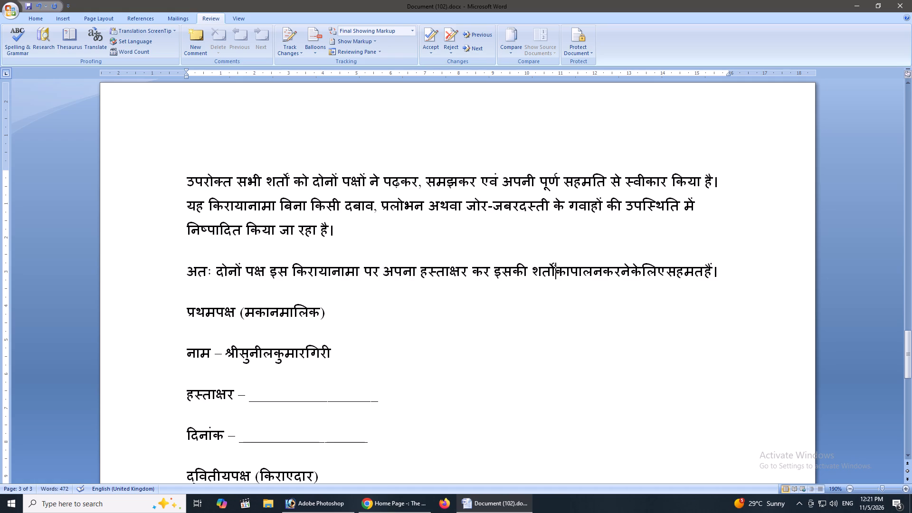
pyautogui.press('space')
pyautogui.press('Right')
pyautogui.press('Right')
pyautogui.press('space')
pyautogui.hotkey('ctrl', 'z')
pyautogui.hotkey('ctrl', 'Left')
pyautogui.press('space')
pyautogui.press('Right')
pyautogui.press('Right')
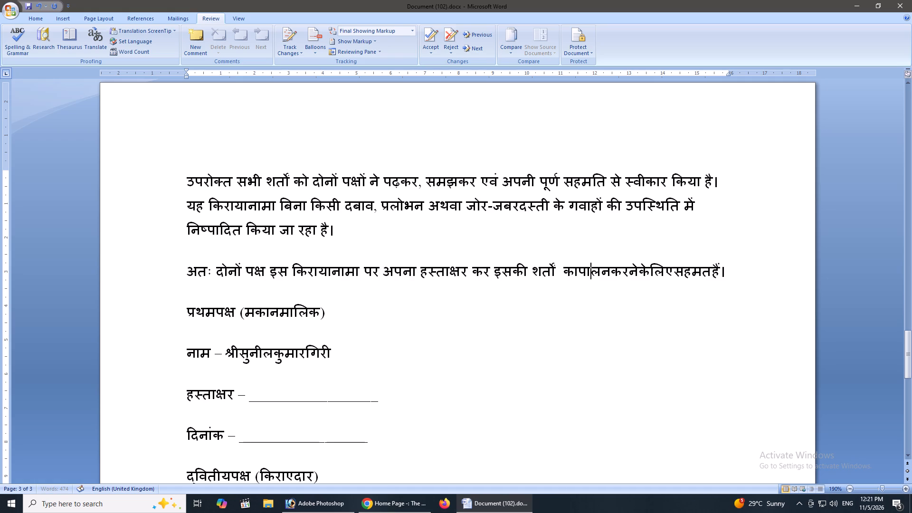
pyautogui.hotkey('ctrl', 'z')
# Separate the words after इसकी शर्तों to read का पालन करने, with a space before के.
pyautogui.press('Right')
pyautogui.press('space')
pyautogui.press('Right')
pyautogui.press('Right')
pyautogui.press('Right')
pyautogui.press('space')
pyautogui.press('Right')
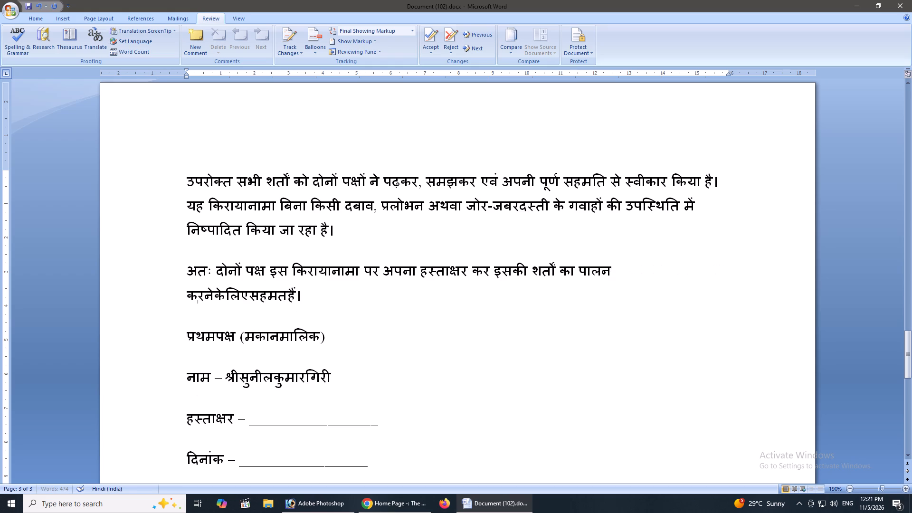
pyautogui.press('Right')
pyautogui.press('Right')
pyautogui.press('space')
# Separate the closing words of the अतः दोनों paragraph to read के लिए सहमत हैं।.
pyautogui.press('Right')
pyautogui.press('space')
pyautogui.press('Right')
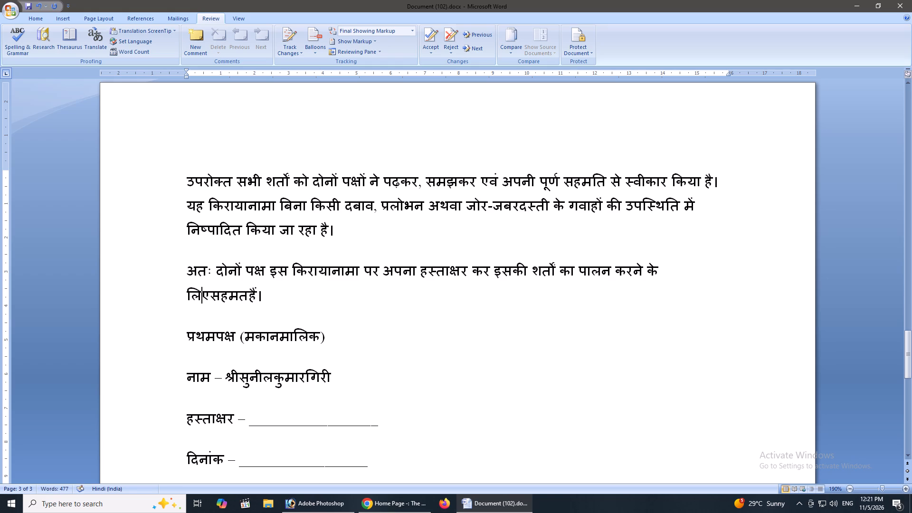
pyautogui.press('Right')
pyautogui.press('space')
pyautogui.press('Right')
pyautogui.press('Right')
pyautogui.press('Right')
pyautogui.press('Right')
pyautogui.press('space')
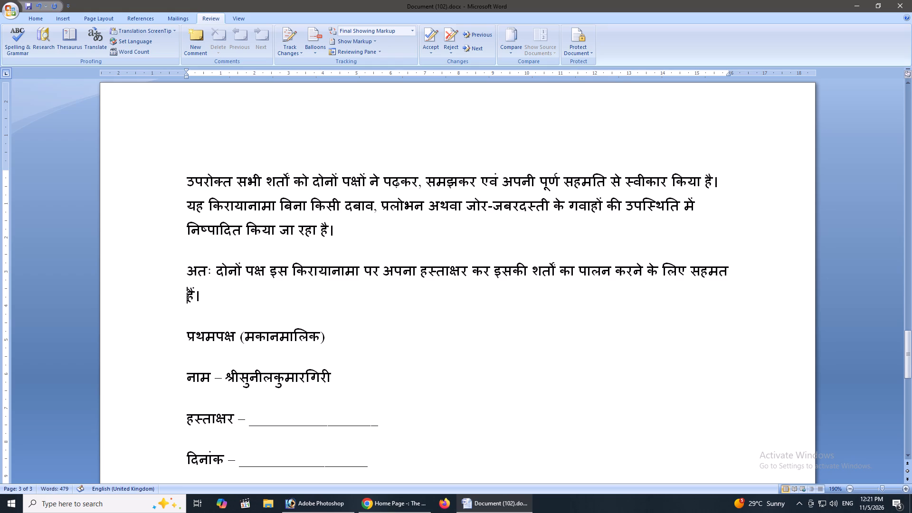
# Separate the landlord heading in the signature section to read प्रथम पक्ष (मकान मालिक).
pyautogui.scroll(-2, 246, 276)
pyautogui.click(207, 247)
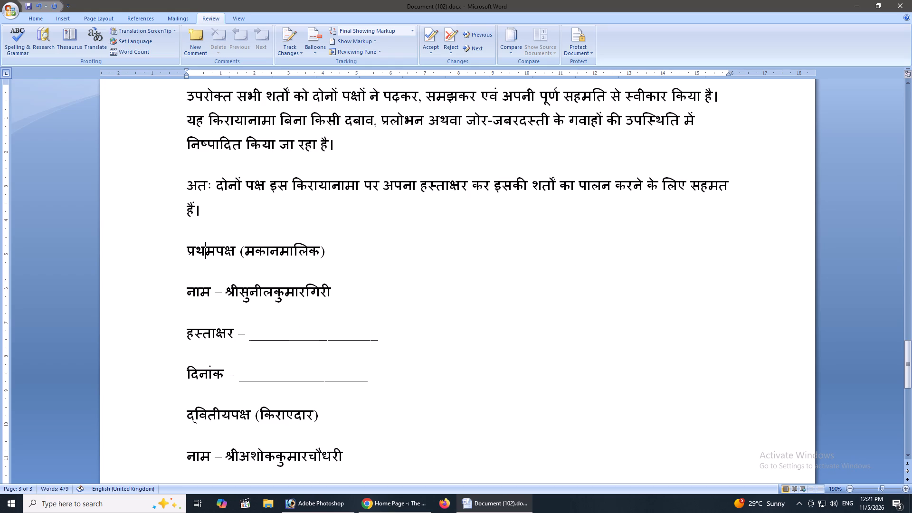
pyautogui.click(219, 254)
pyautogui.press('space')
pyautogui.click(284, 255)
pyautogui.press('space')
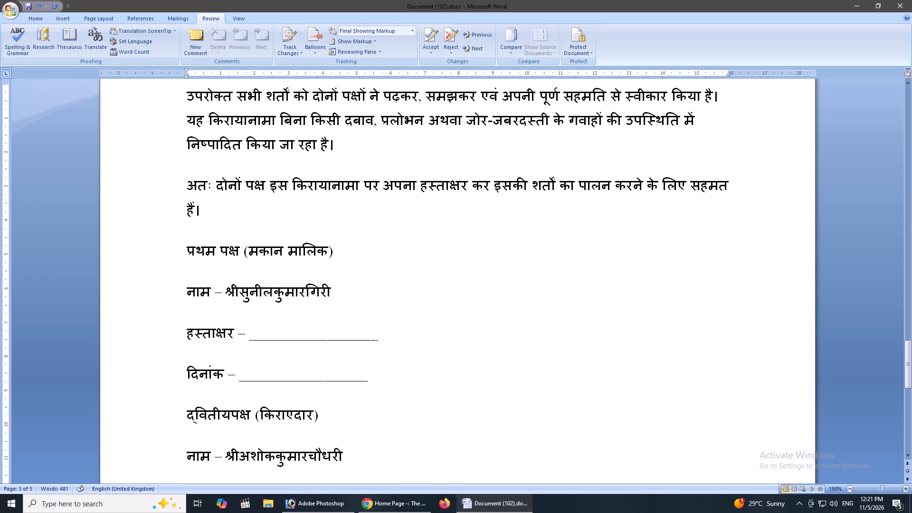
# Insert spaces after श्री and between the parts of the landlord's name in the signature section.
pyautogui.click(238, 292)
pyautogui.press('space')
pyautogui.click(282, 294)
pyautogui.press('space')
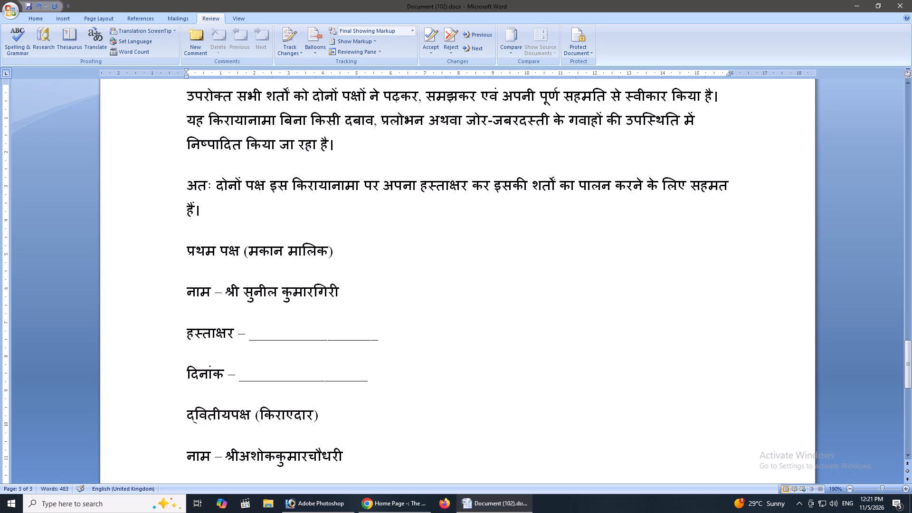
pyautogui.click(310, 293)
pyautogui.press('space')
# Separate the tenant heading in the signature section to read द्वितीय पक्ष (किराएदार).
pyautogui.scroll(-2, 244, 323)
pyautogui.click(227, 332)
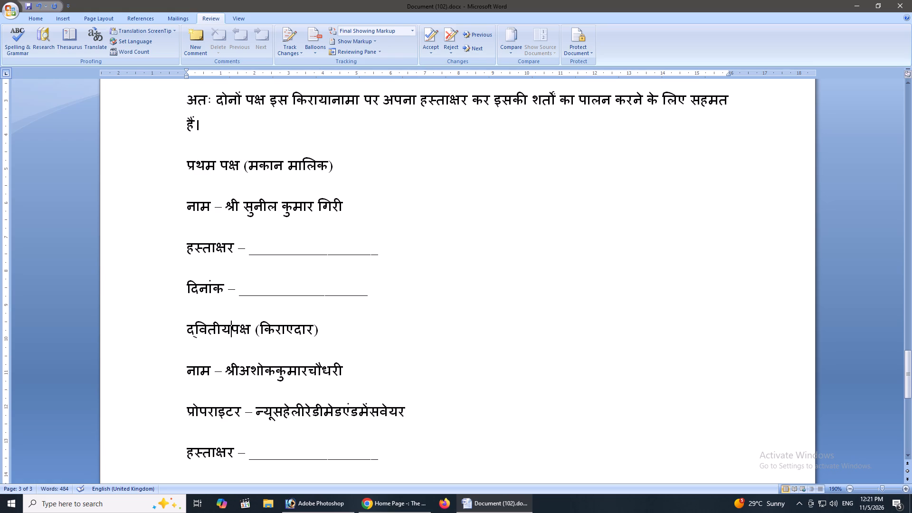
pyautogui.press('space')
# Insert spaces after श्री and between the parts of the tenant's name in the signature section.
pyautogui.scroll(-1, 277, 341)
pyautogui.click(240, 325)
pyautogui.press('space')
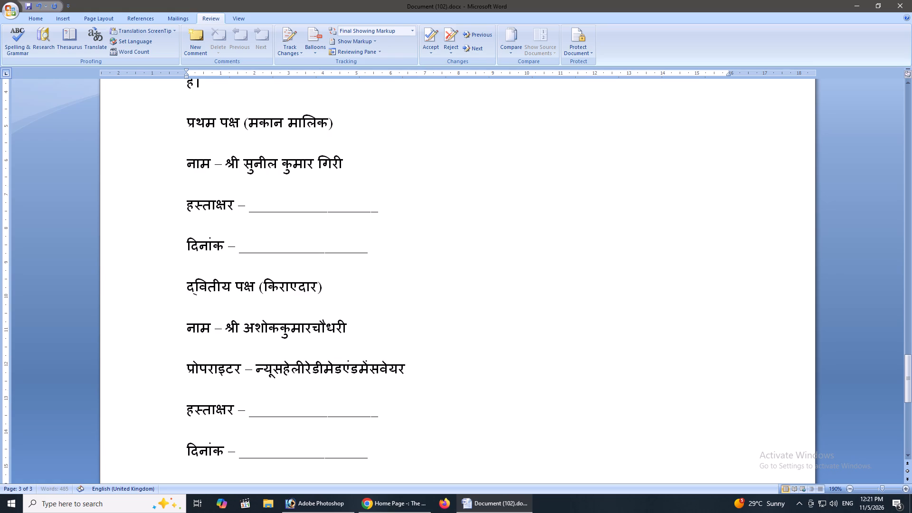
pyautogui.click(283, 328)
pyautogui.press('space')
pyautogui.click(317, 329)
pyautogui.press('space')
# Separate the business name in the प्रोपराइटर line to read न्यू सहेली रेडीमेड एंड, with a space before मेंसवेयर.
pyautogui.scroll(-1, 275, 362)
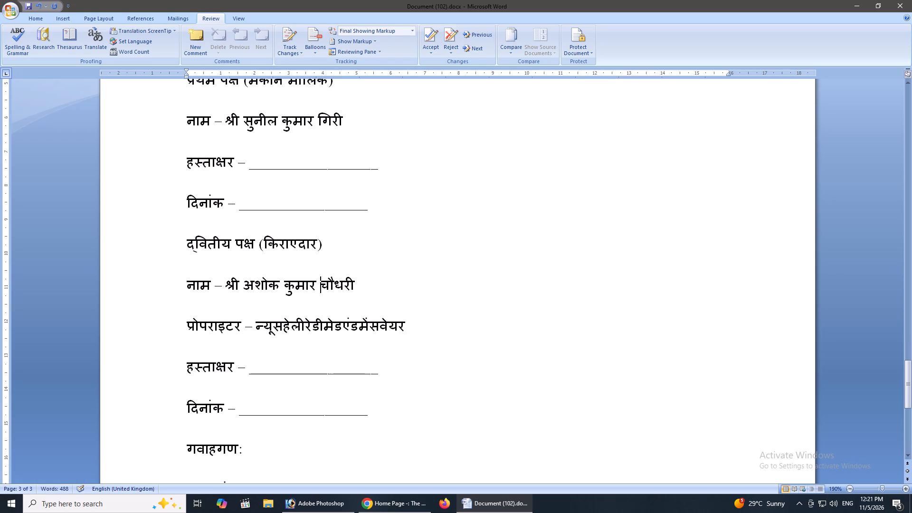
pyautogui.click(277, 332)
pyautogui.press('space')
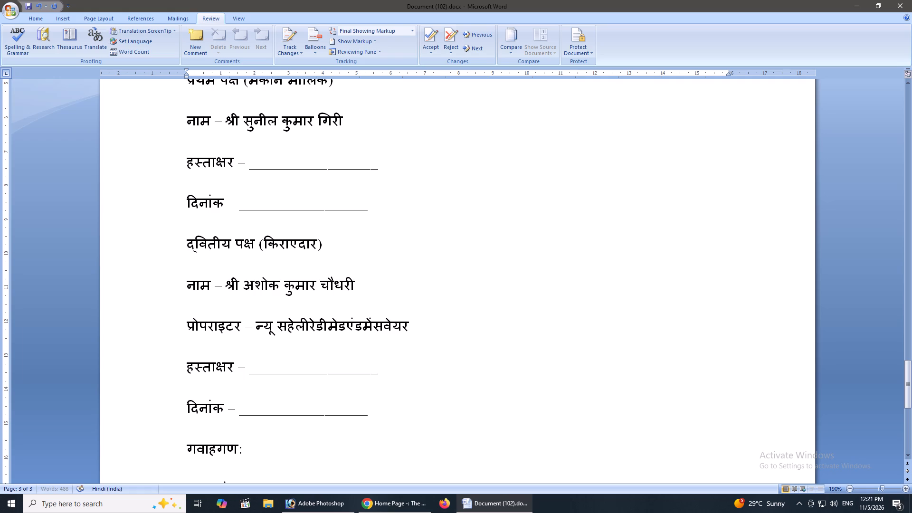
pyautogui.click(313, 329)
pyautogui.click(310, 332)
pyautogui.press('space')
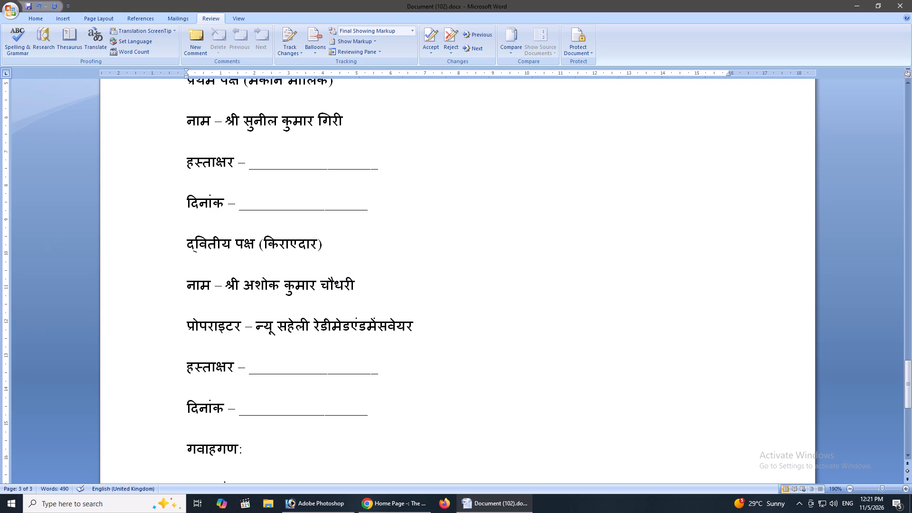
pyautogui.click(344, 327)
pyautogui.press('space')
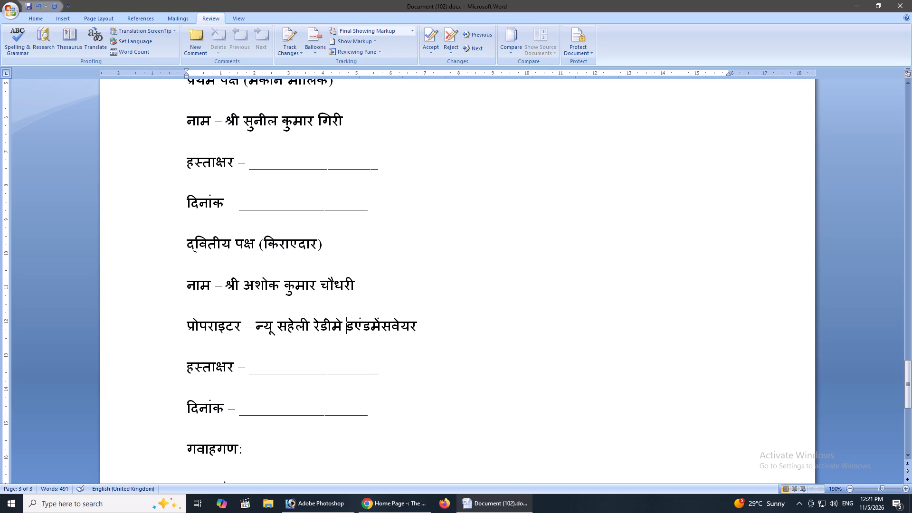
pyautogui.press('BackSpace')
pyautogui.press('Right')
pyautogui.press('space')
pyautogui.click(370, 327)
pyautogui.press('space')
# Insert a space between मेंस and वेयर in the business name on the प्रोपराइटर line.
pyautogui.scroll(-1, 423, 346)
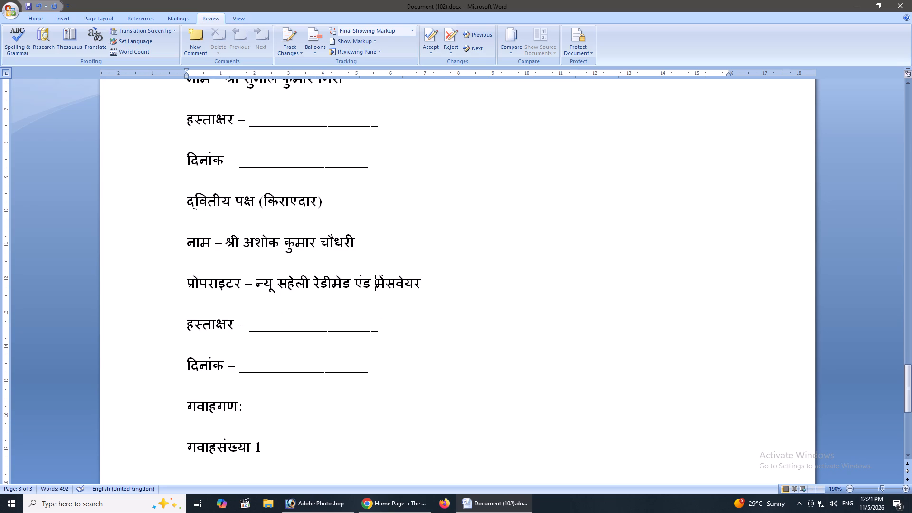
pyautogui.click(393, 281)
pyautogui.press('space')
# Delete the गवाहसंख्या 1 line below the witnesses heading.
pyautogui.scroll(1, 232, 336)
pyautogui.scroll(-4, 232, 337)
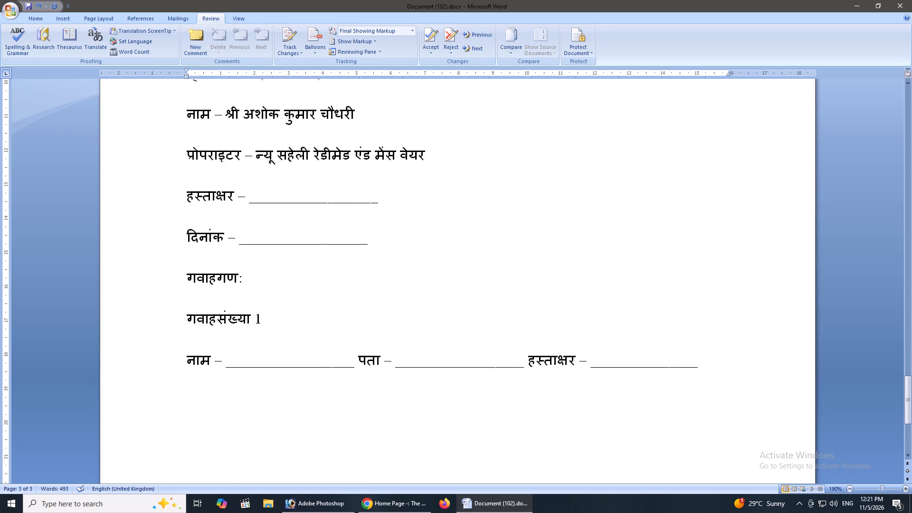
pyautogui.scroll(-1, 218, 370)
pyautogui.scroll(3, 245, 359)
pyautogui.moveTo(274, 408); pyautogui.dragTo(212, 399)
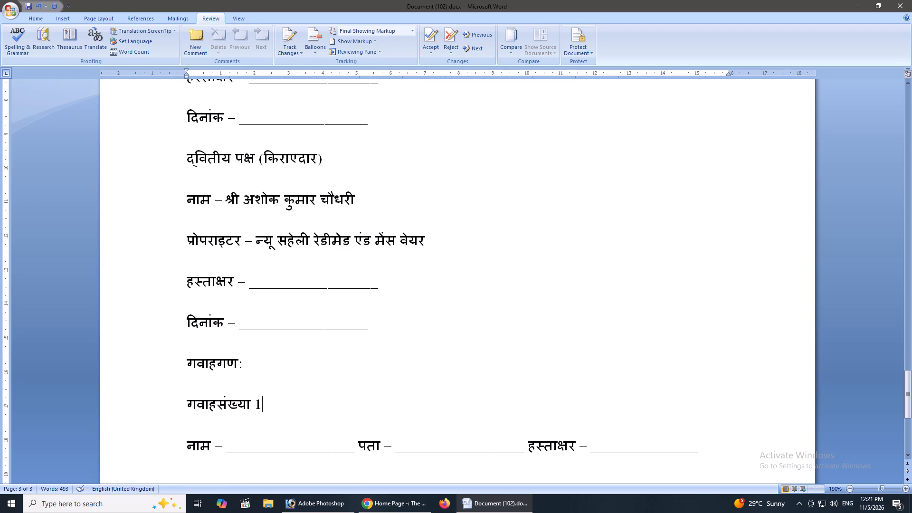
pyautogui.moveTo(212, 399); pyautogui.dragTo(171, 394)
pyautogui.press('BackSpace')
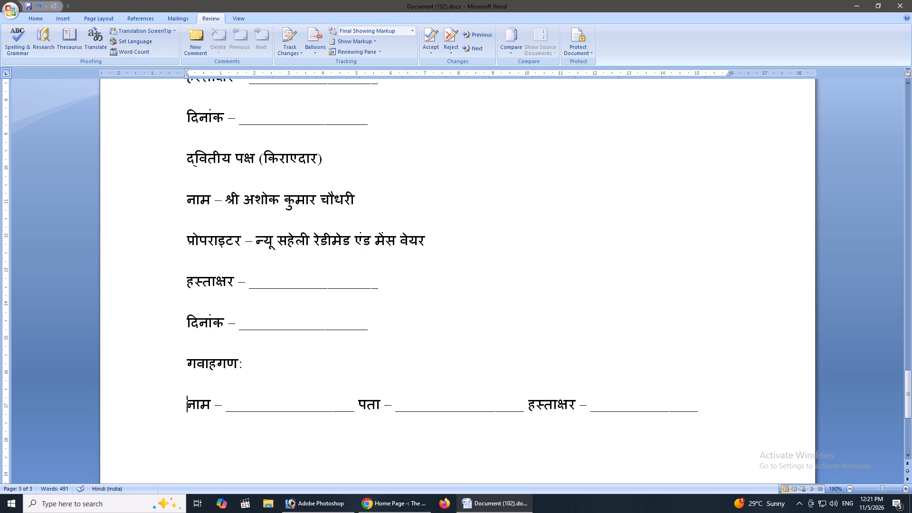
# Shorten the witnesses heading गवाहगण: to गवाह:.
pyautogui.moveTo(236, 367); pyautogui.dragTo(221, 364)
pyautogui.press('BackSpace')
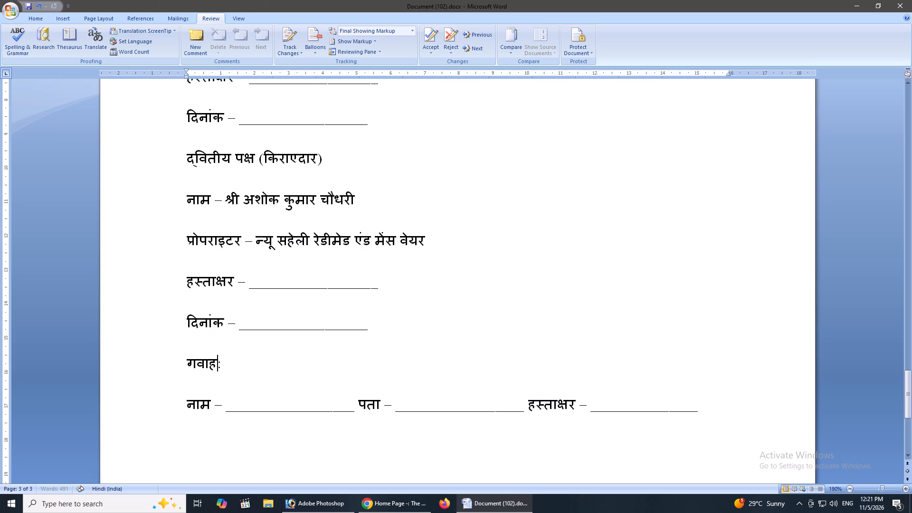
pyautogui.click(271, 379)
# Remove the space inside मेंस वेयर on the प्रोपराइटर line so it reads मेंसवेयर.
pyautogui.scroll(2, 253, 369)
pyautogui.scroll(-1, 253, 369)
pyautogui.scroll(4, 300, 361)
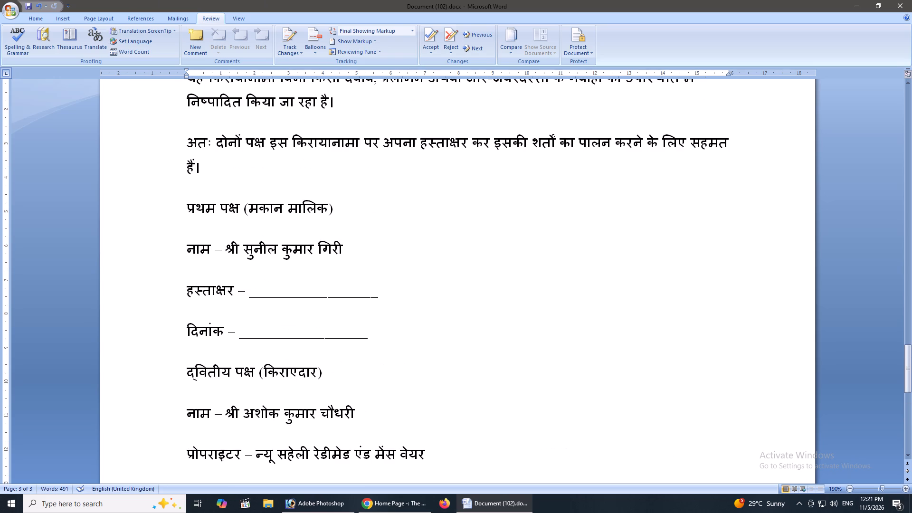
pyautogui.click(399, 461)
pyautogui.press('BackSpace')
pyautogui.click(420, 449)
# Set the line spacing of the whole document to 1.0.
pyautogui.scroll(-3, 392, 446)
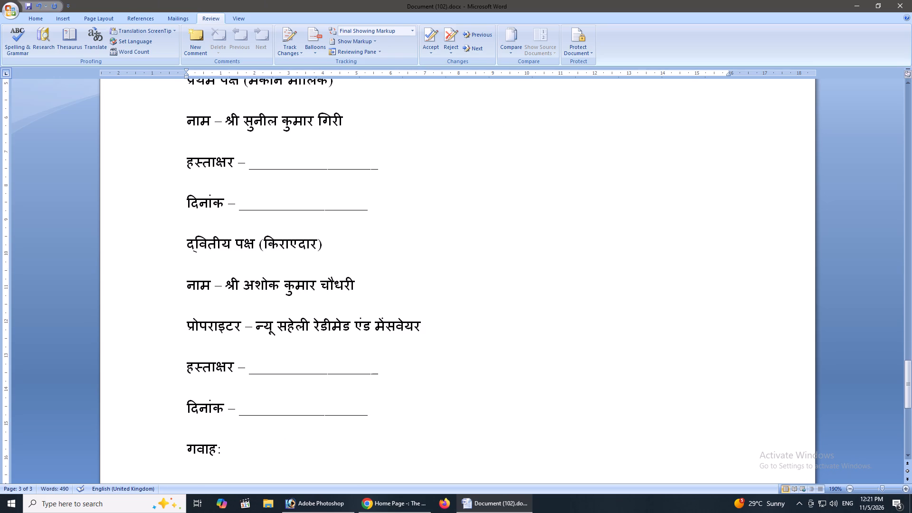
pyautogui.scroll(9, 378, 425)
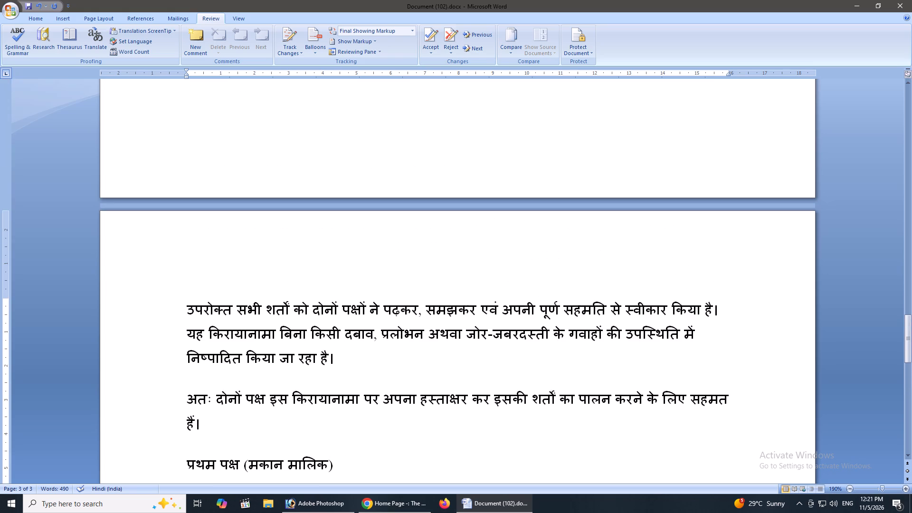
pyautogui.hotkey('ctrl', 'a')
pyautogui.click(37, 16)
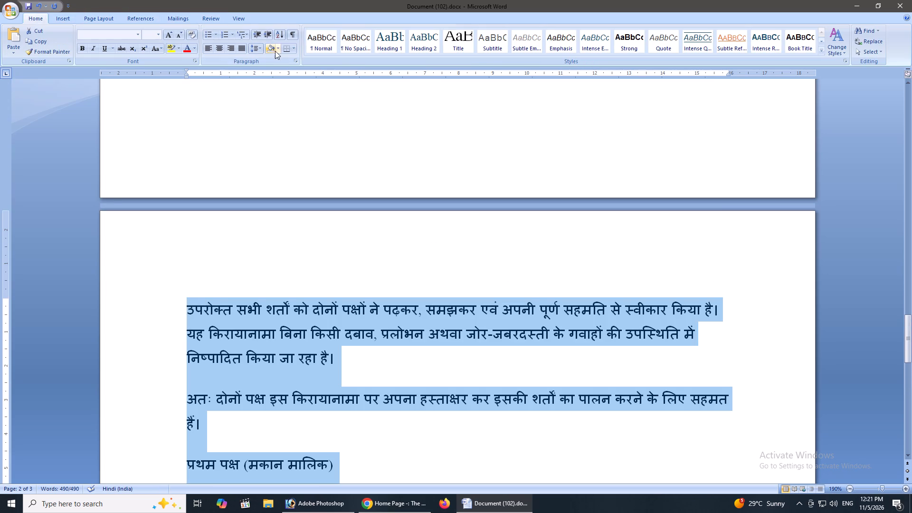
pyautogui.click(259, 50)
pyautogui.click(272, 59)
# Remove the space after and the space before all paragraphs of the document.
pyautogui.click(256, 54)
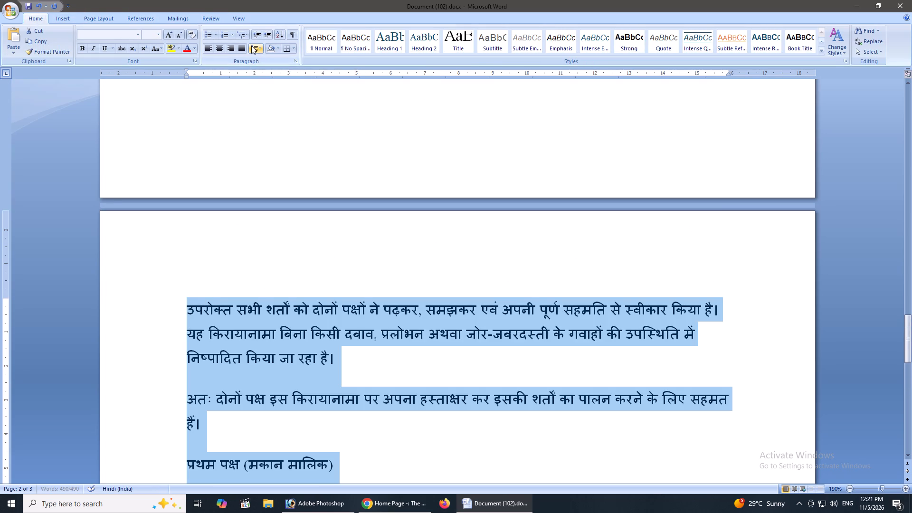
pyautogui.click(251, 46)
pyautogui.click(277, 143)
pyautogui.click(255, 49)
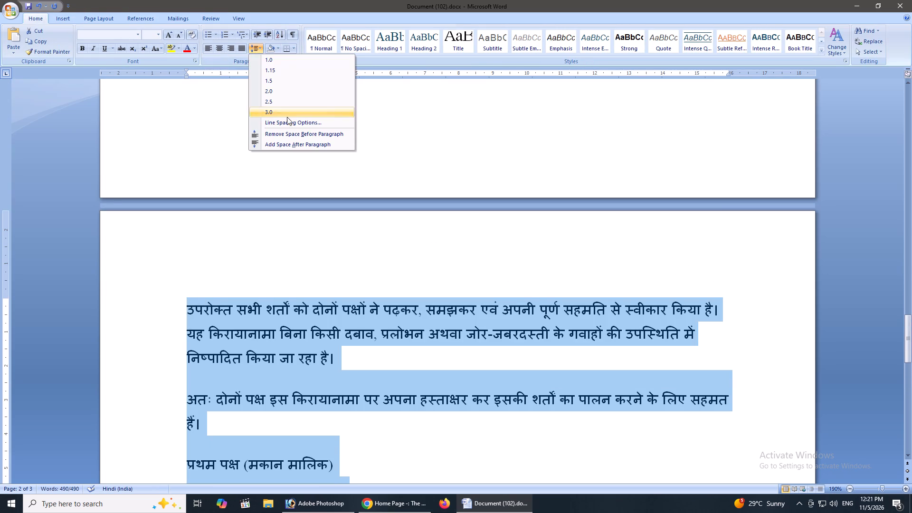
pyautogui.click(291, 131)
# Justify the text of the whole document.
pyautogui.scroll(12, 276, 143)
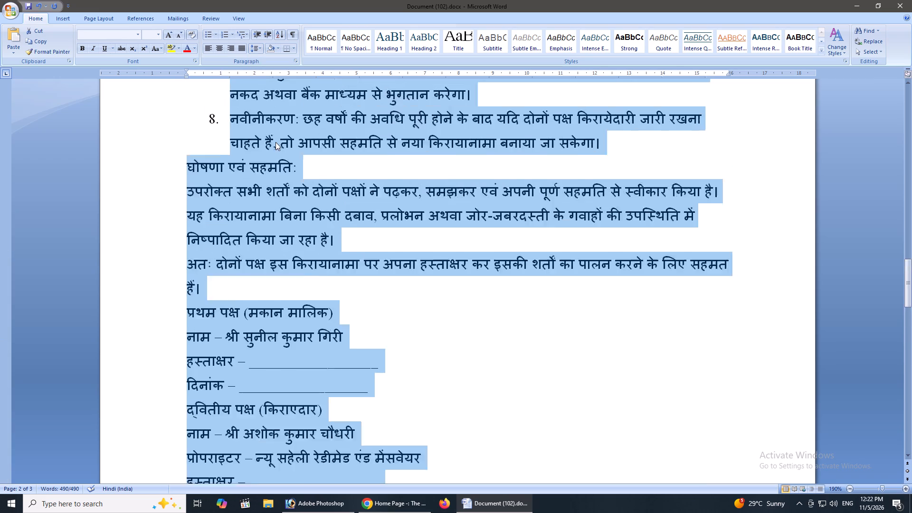
pyautogui.scroll(1, 275, 142)
pyautogui.scroll(-1, 275, 142)
pyautogui.click(236, 47)
pyautogui.click(238, 48)
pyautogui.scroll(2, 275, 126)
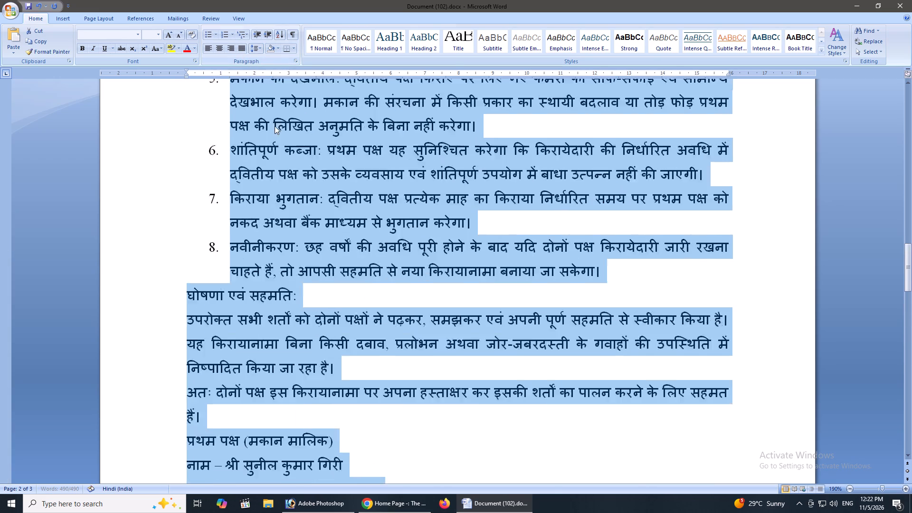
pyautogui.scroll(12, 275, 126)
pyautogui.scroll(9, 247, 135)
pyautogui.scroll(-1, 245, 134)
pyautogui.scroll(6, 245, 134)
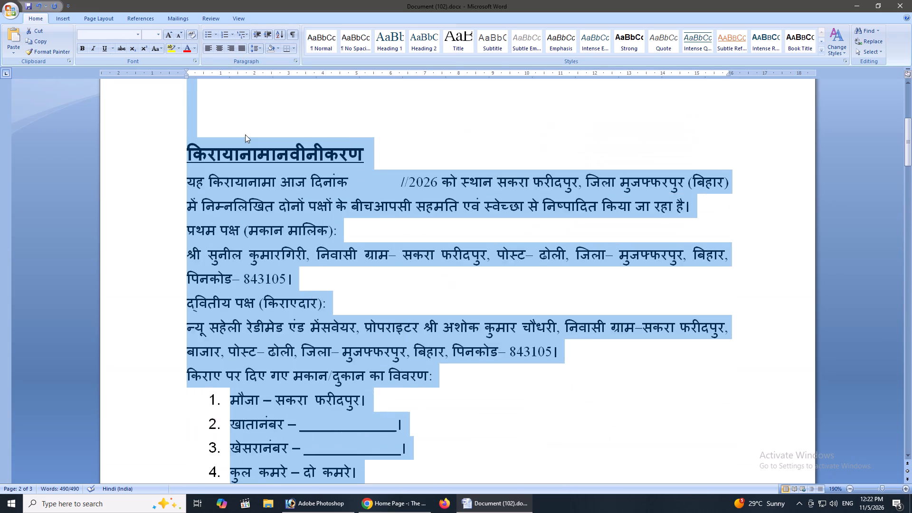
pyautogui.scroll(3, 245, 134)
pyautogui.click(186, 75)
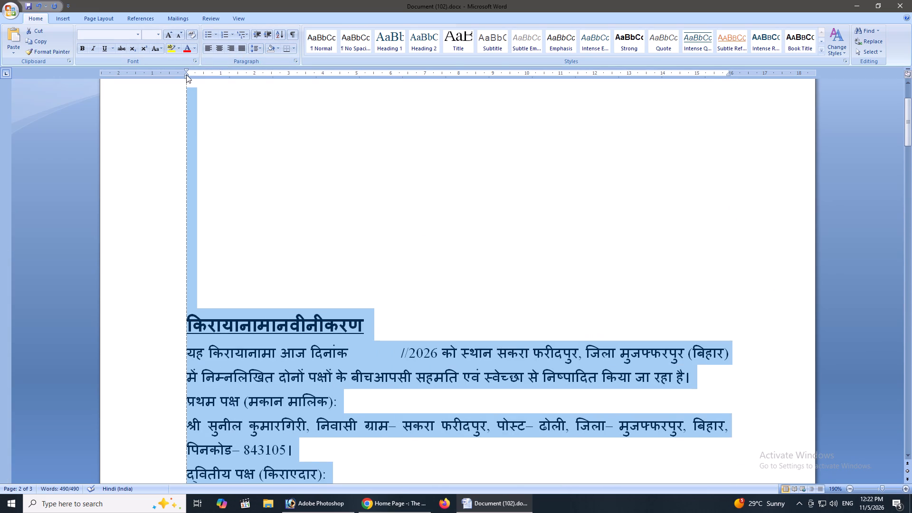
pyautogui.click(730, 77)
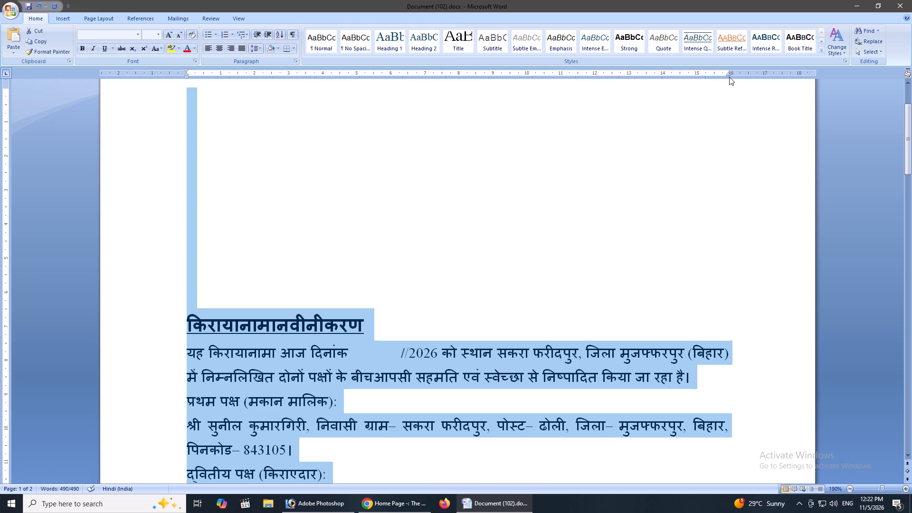
# Indent the title किरायानामानवीनीकरण toward the page centre so it starts at about 5 cm.
pyautogui.click(695, 175)
pyautogui.click(323, 289)
pyautogui.click(184, 317)
pyautogui.press('Tab')
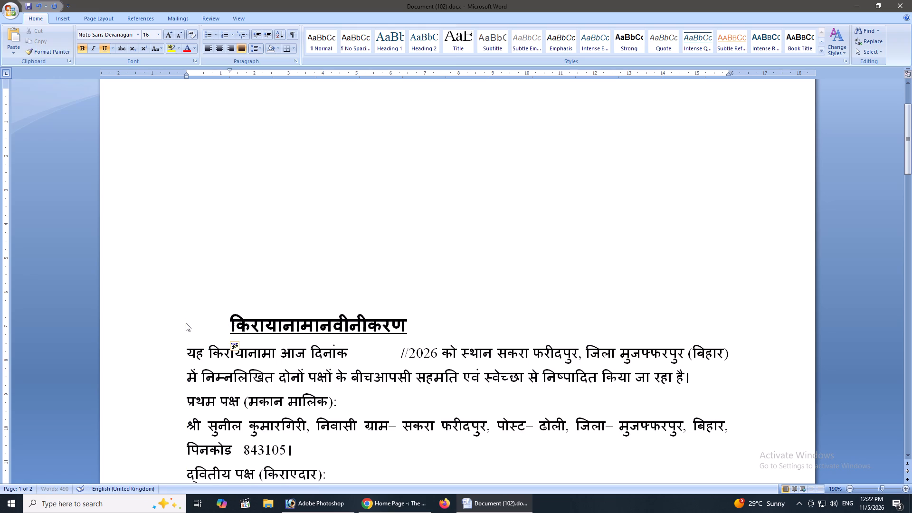
pyautogui.press('Tab')
pyautogui.press('Tab')
pyautogui.press('Tab')
# Reduce the font size of the title किरायानामानवीनीकरण by one point.
pyautogui.moveTo(574, 331); pyautogui.dragTo(202, 330)
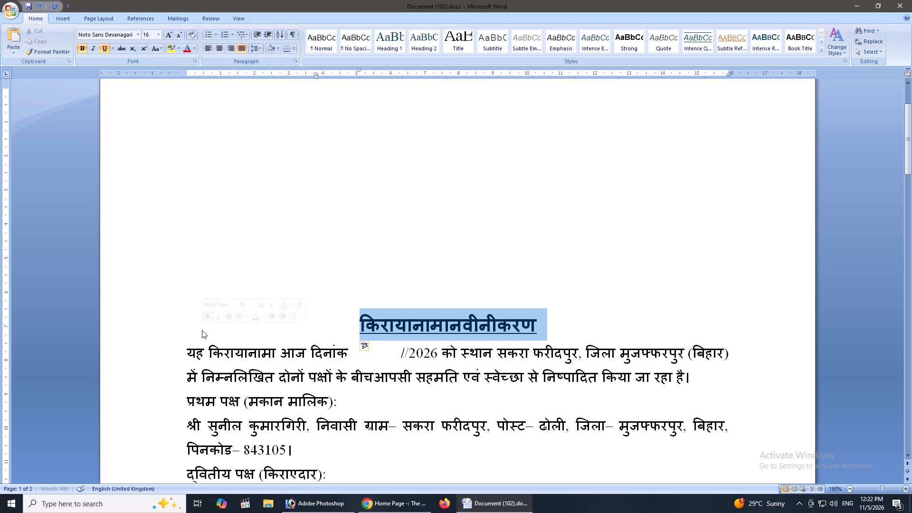
pyautogui.hotkey('ctrl', '[')
pyautogui.click(384, 362)
# Apply justified alignment to the whole document again.
pyautogui.keyDown('ctrl'); pyautogui.scroll(-2, 396, 387); pyautogui.keyUp('ctrl')
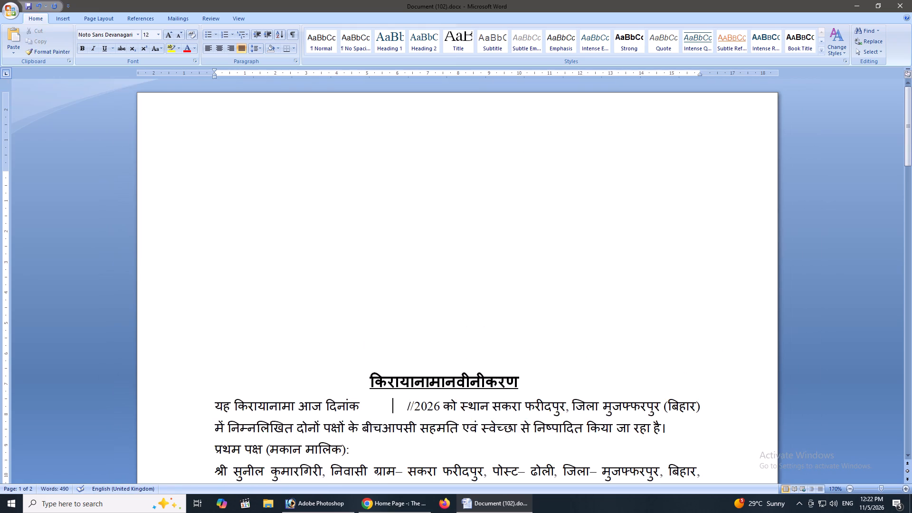
pyautogui.scroll(-4, 393, 388)
pyautogui.hotkey('ctrl', 'a')
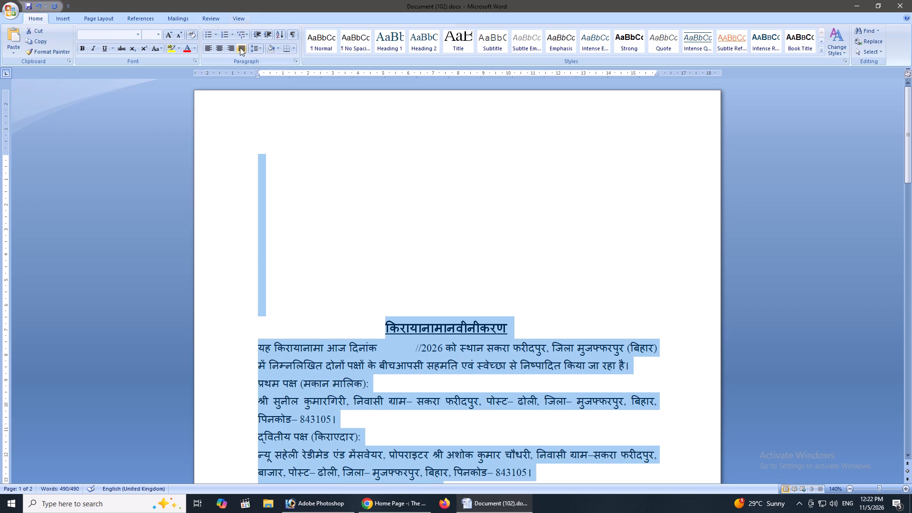
pyautogui.click(239, 49)
pyautogui.click(561, 370)
# Make the opening party headings प्रथम पक्ष (मकान मालिक): and द्वितीय पक्ष (किराएदार): bold.
pyautogui.scroll(-3, 451, 364)
pyautogui.scroll(1, 451, 364)
pyautogui.scroll(-1, 451, 364)
pyautogui.keyDown('ctrl'); pyautogui.scroll(1, 422, 339); pyautogui.keyUp('ctrl')
pyautogui.keyDown('ctrl'); pyautogui.scroll(-1, 422, 339); pyautogui.keyUp('ctrl')
pyautogui.keyDown('ctrl'); pyautogui.scroll(1, 422, 339); pyautogui.keyUp('ctrl')
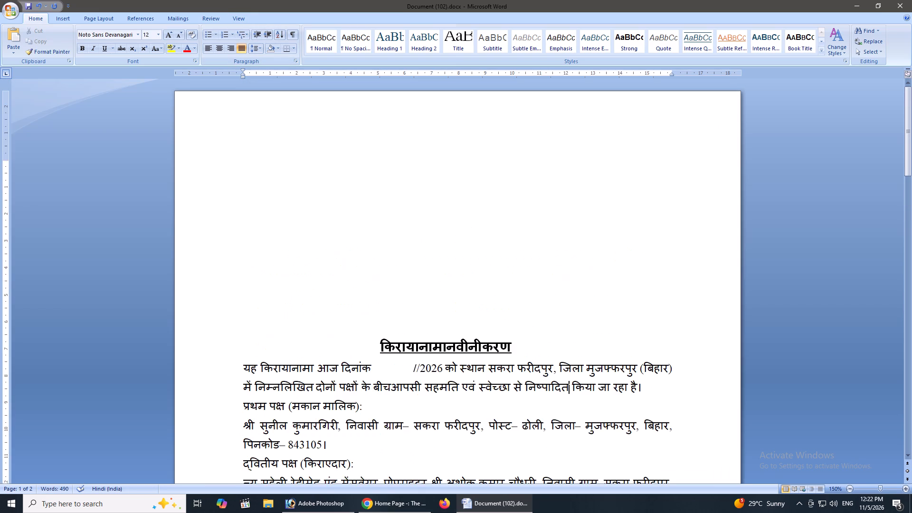
pyautogui.scroll(-1, 372, 361)
pyautogui.scroll(1, 372, 362)
pyautogui.scroll(-3, 372, 363)
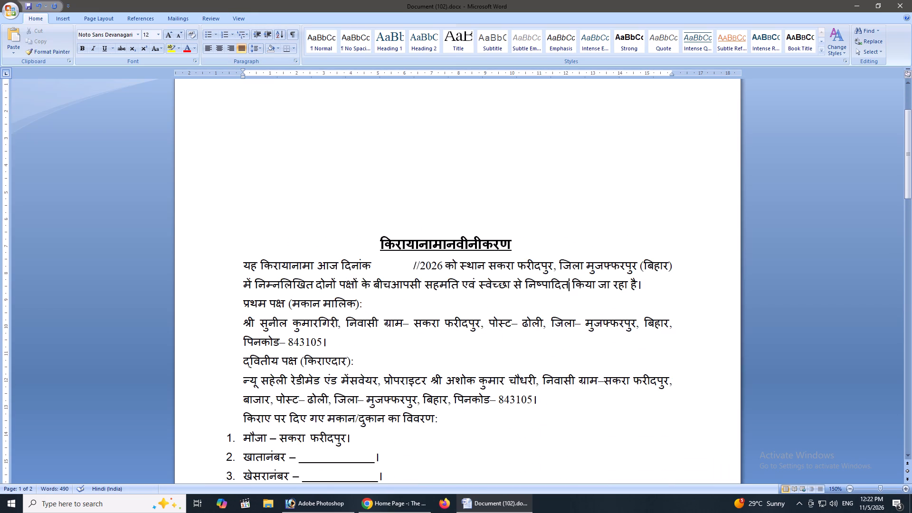
pyautogui.moveTo(374, 302); pyautogui.dragTo(241, 299)
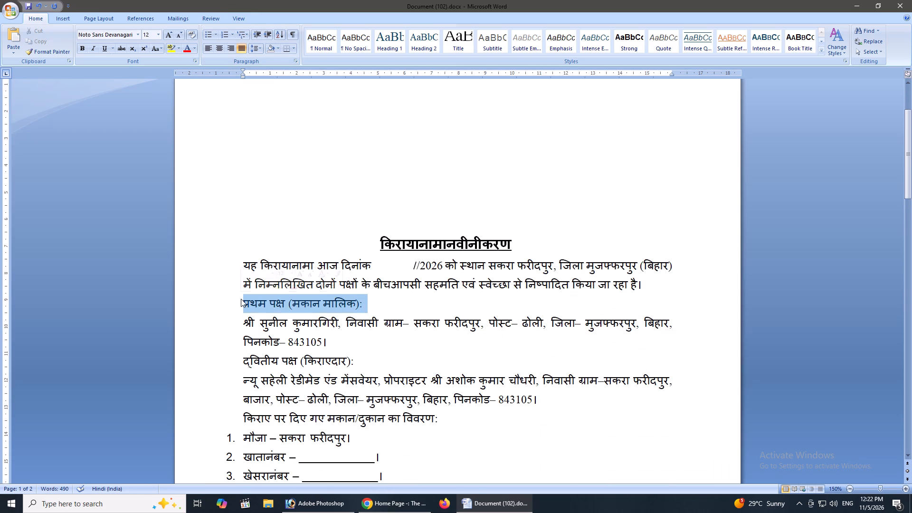
pyautogui.hotkey('ctrl', 'b')
pyautogui.click(294, 328)
pyautogui.moveTo(402, 358); pyautogui.dragTo(237, 353)
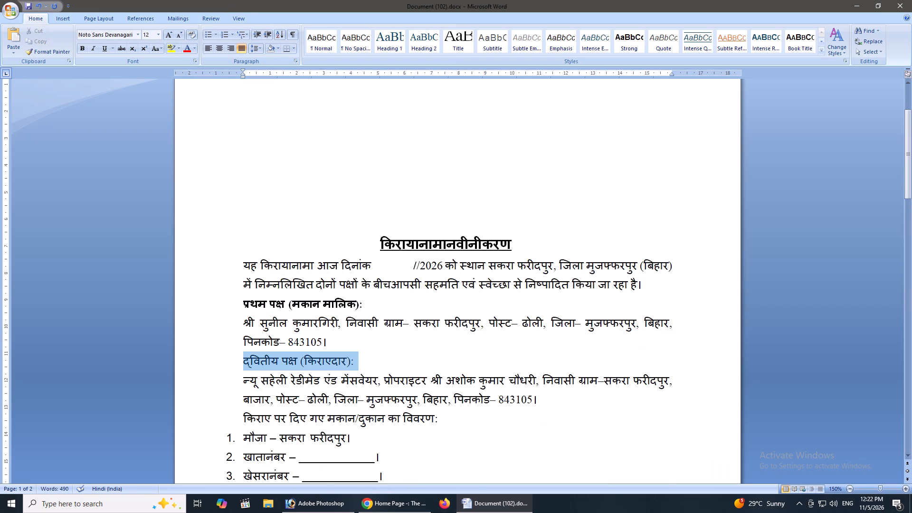
pyautogui.hotkey('ctrl', 'b')
pyautogui.click(292, 362)
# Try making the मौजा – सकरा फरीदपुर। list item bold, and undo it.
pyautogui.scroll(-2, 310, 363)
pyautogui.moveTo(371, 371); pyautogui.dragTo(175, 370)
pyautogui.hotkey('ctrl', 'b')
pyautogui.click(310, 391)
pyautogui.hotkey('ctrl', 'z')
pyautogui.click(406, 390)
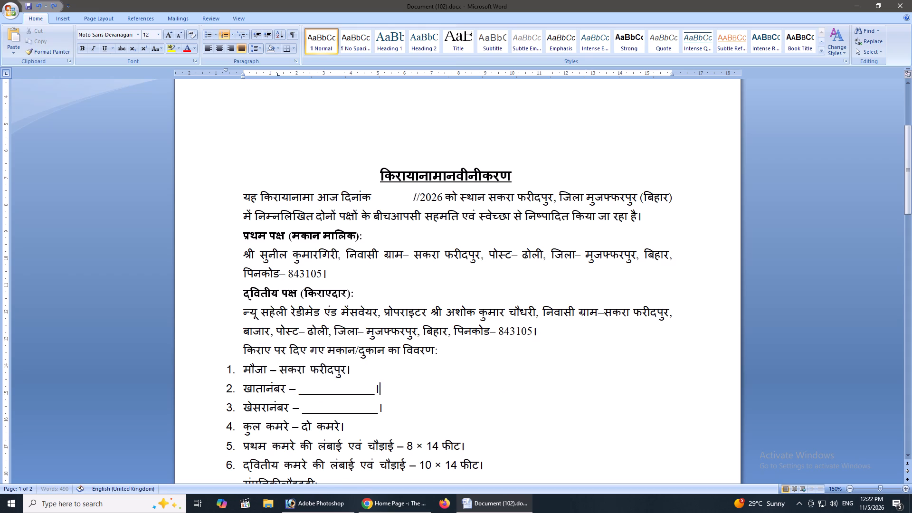
# Align the numbers of the six property detail items with the left margin and narrow the gap after them to about 0.5 cm.
pyautogui.scroll(-1, 227, 380)
pyautogui.moveTo(226, 331); pyautogui.dragTo(410, 440)
pyautogui.moveTo(226, 69); pyautogui.dragTo(241, 74)
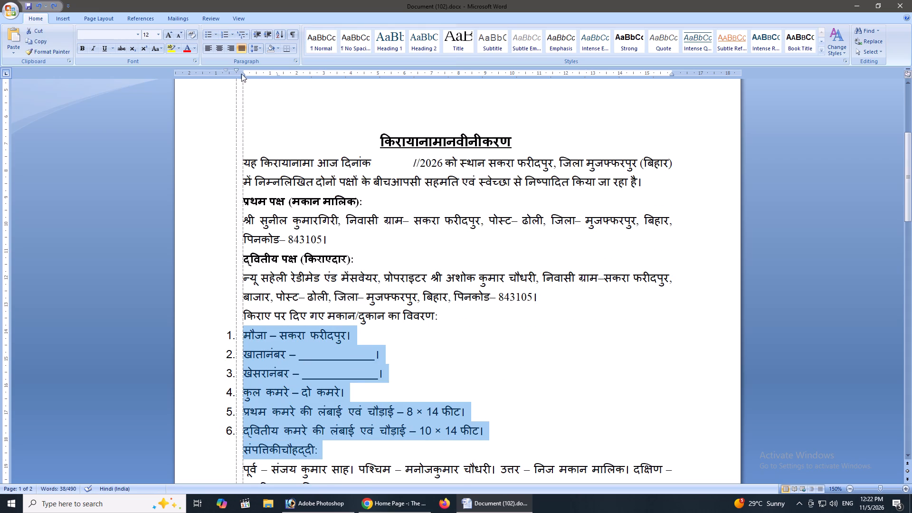
pyautogui.moveTo(241, 74); pyautogui.dragTo(246, 76)
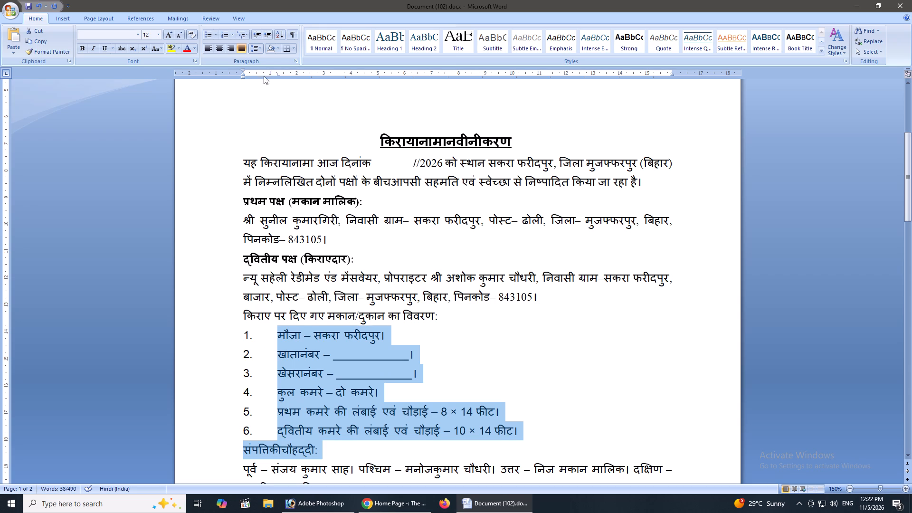
pyautogui.moveTo(277, 76); pyautogui.dragTo(258, 76)
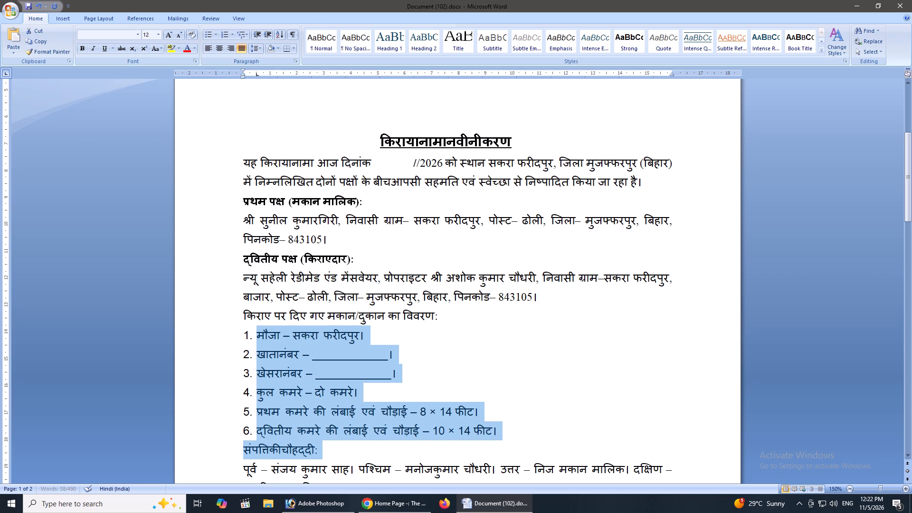
pyautogui.click(370, 382)
# Make the heading संपत्तिकीचौहद्दी: below the property details bold.
pyautogui.scroll(-2, 361, 386)
pyautogui.click(237, 382)
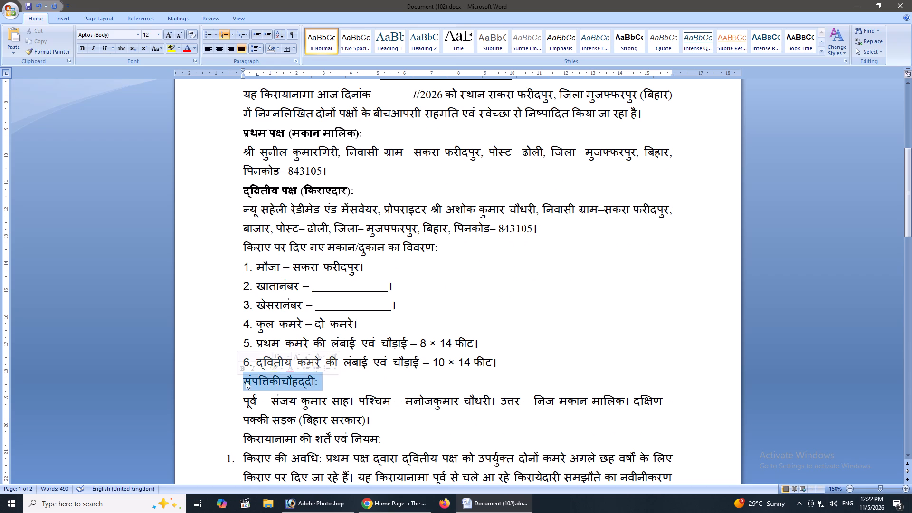
pyautogui.click(248, 382)
pyautogui.moveTo(342, 386); pyautogui.dragTo(229, 385)
pyautogui.hotkey('ctrl', 'b')
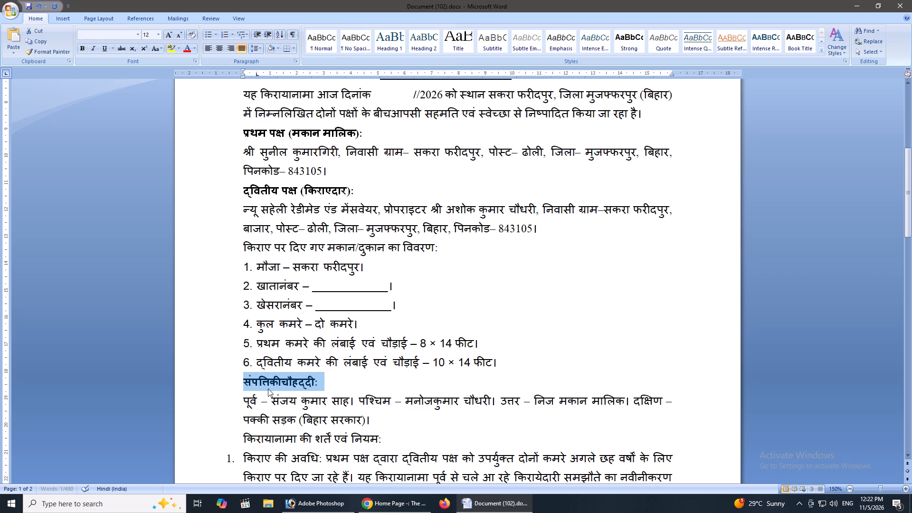
# Separate the run-together words in the boundary heading so it reads संपत्ति की चौहद्दी:.
pyautogui.click(274, 385)
pyautogui.press('space')
pyautogui.click(286, 384)
pyautogui.press('space')
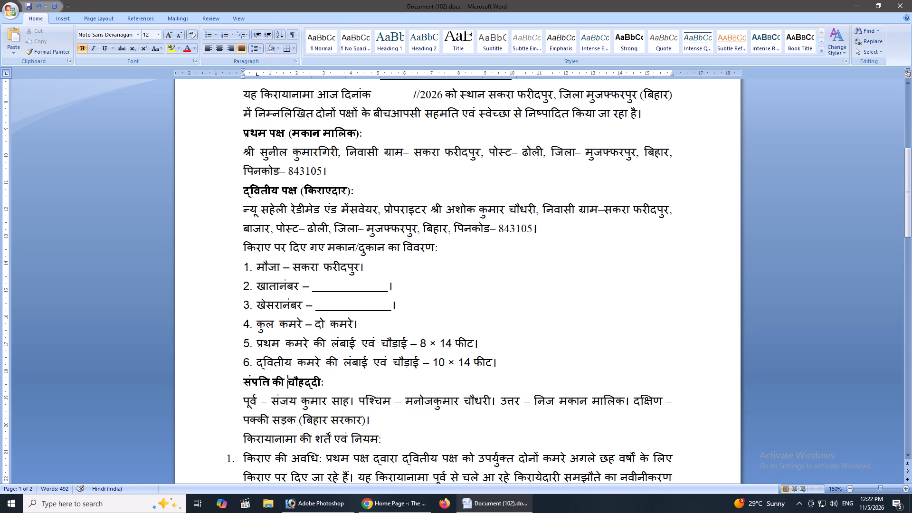
pyautogui.click(353, 403)
# Make the heading किरायानामा की शर्तें एवं नियम: bold.
pyautogui.scroll(-1, 598, 414)
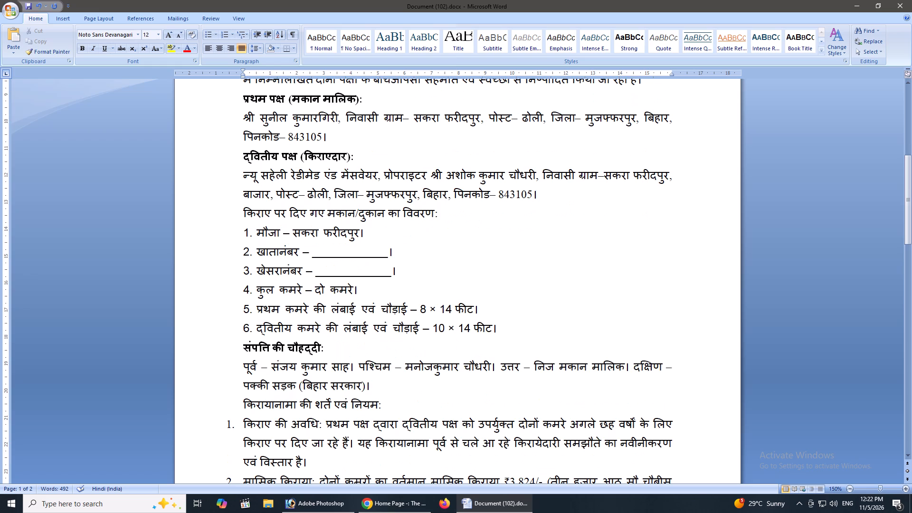
pyautogui.scroll(-1, 273, 363)
pyautogui.scroll(-1, 395, 361)
pyautogui.moveTo(399, 339); pyautogui.dragTo(156, 342)
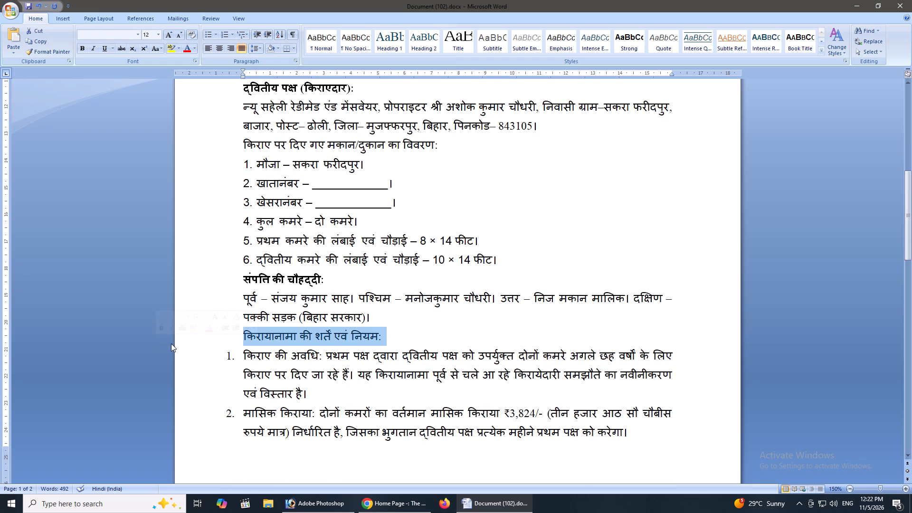
pyautogui.hotkey('ctrl', 'b')
pyautogui.click(235, 369)
# Align the numbered rental terms with the left margin and narrow the gap after their numbers to about 0.5 cm.
pyautogui.scroll(-2, 243, 368)
pyautogui.click(252, 347)
pyautogui.moveTo(240, 286); pyautogui.dragTo(348, 323)
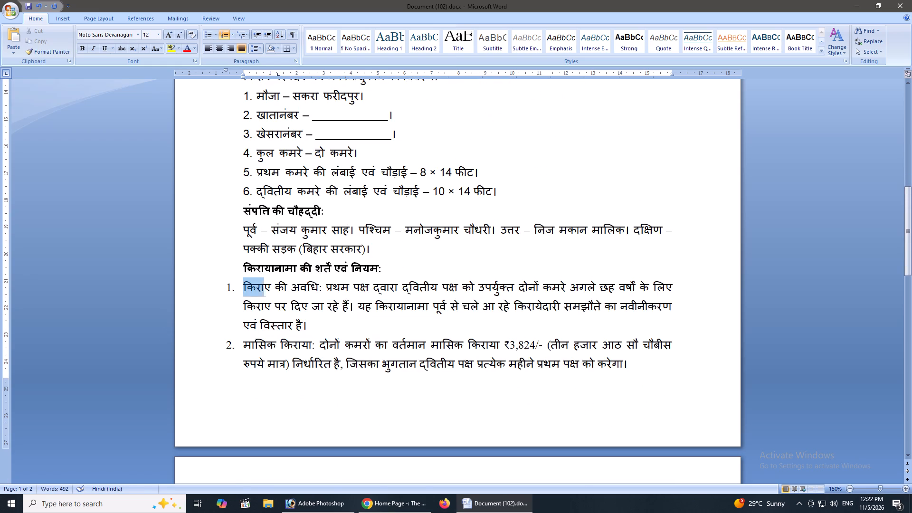
pyautogui.moveTo(348, 323); pyautogui.dragTo(476, 371)
pyautogui.scroll(10, 247, 257)
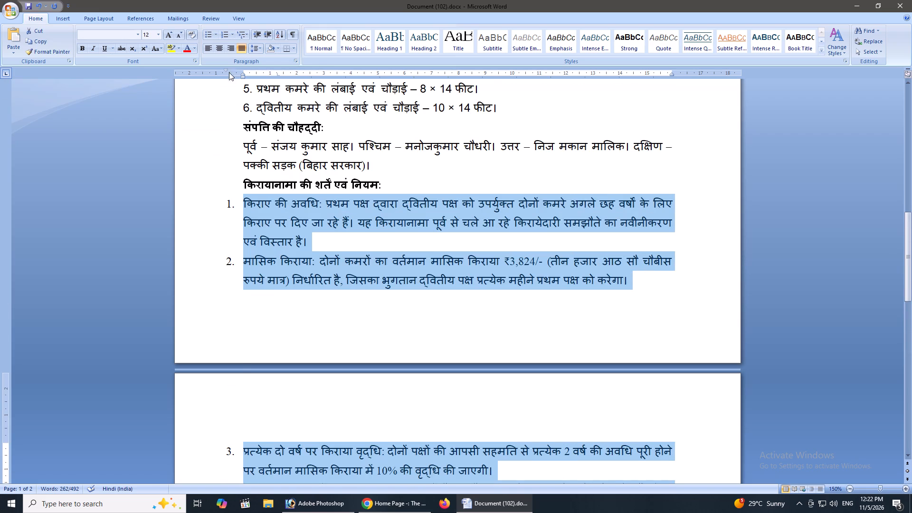
pyautogui.moveTo(224, 69); pyautogui.dragTo(243, 76)
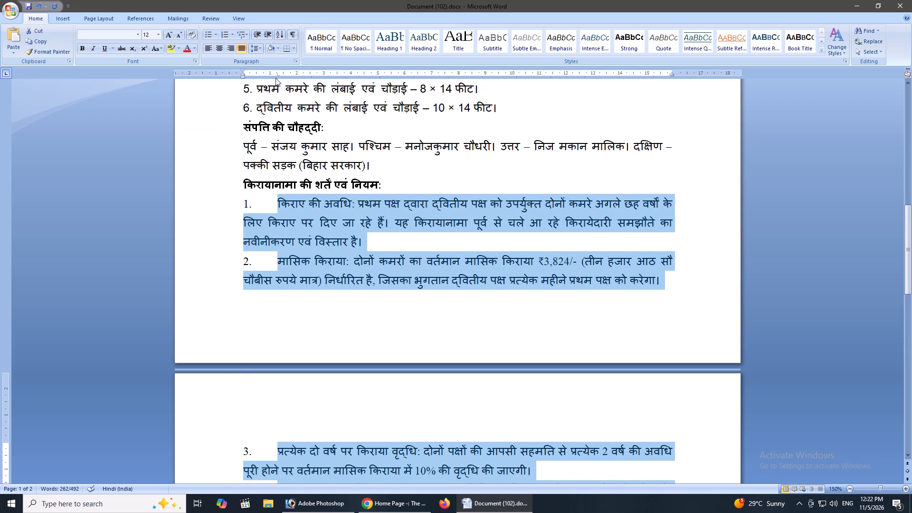
pyautogui.moveTo(277, 76); pyautogui.dragTo(260, 74)
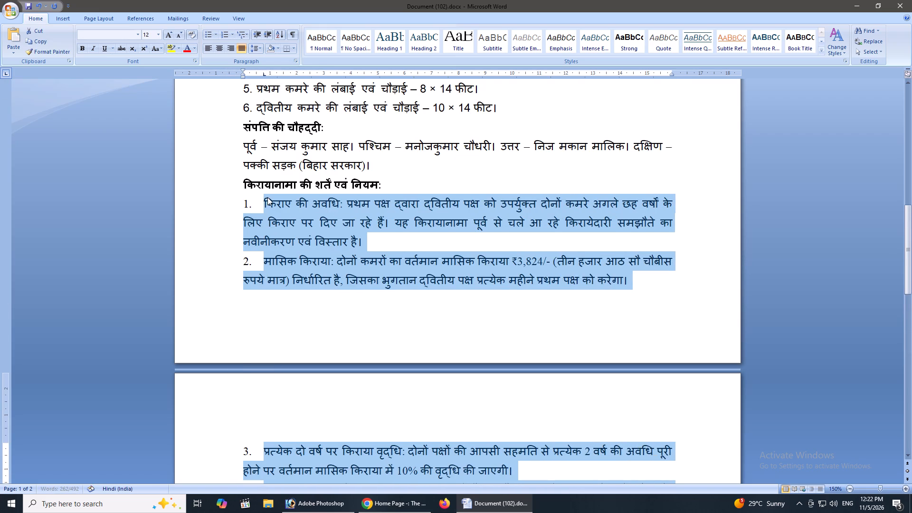
pyautogui.scroll(-1, 268, 218)
pyautogui.moveTo(263, 76); pyautogui.dragTo(256, 76)
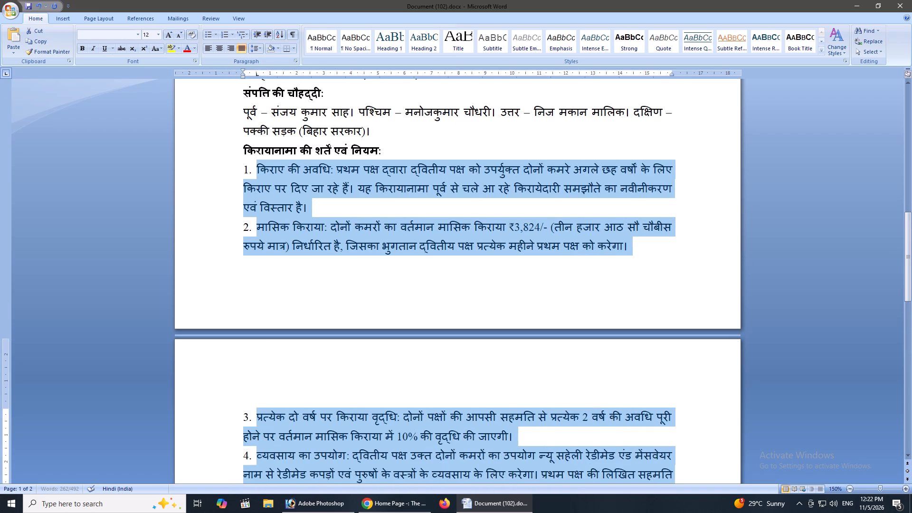
pyautogui.scroll(-4, 270, 164)
pyautogui.click(270, 241)
# Make the heading घोषणा एवं सहमति: bold.
pyautogui.scroll(-12, 272, 272)
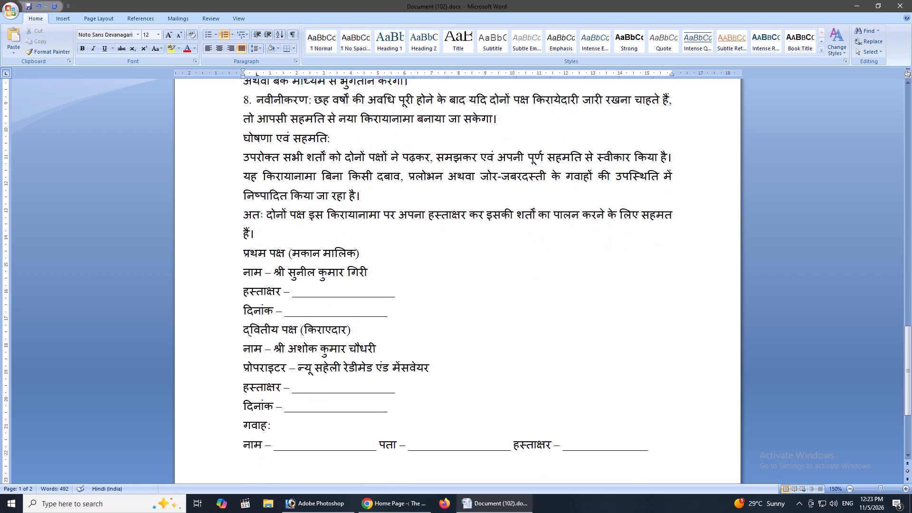
pyautogui.click(237, 159)
pyautogui.moveTo(358, 133); pyautogui.dragTo(229, 133)
pyautogui.hotkey('ctrl', 'b')
pyautogui.moveTo(361, 136); pyautogui.dragTo(335, 136)
# Insert an unnumbered blank line between rental term 8 and the heading घोषणा एवं सहमति:.
pyautogui.click(510, 121)
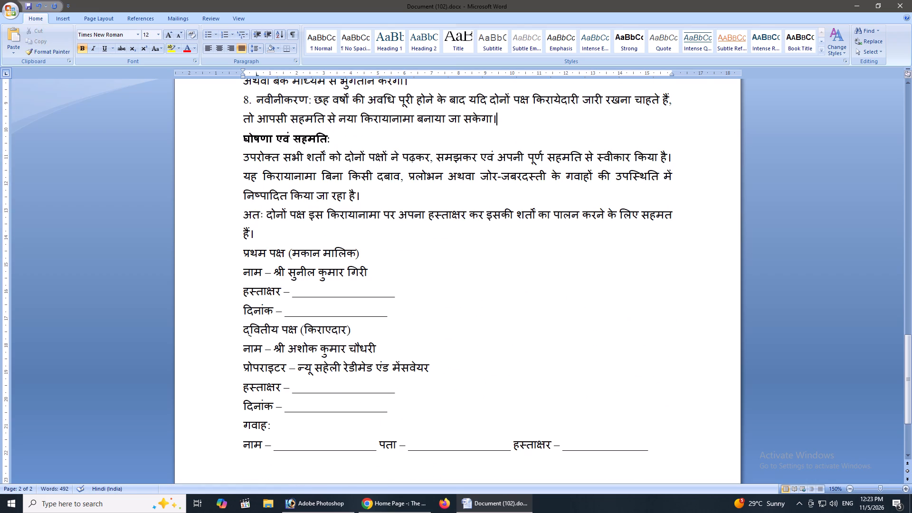
pyautogui.press('Return')
pyautogui.press('BackSpace')
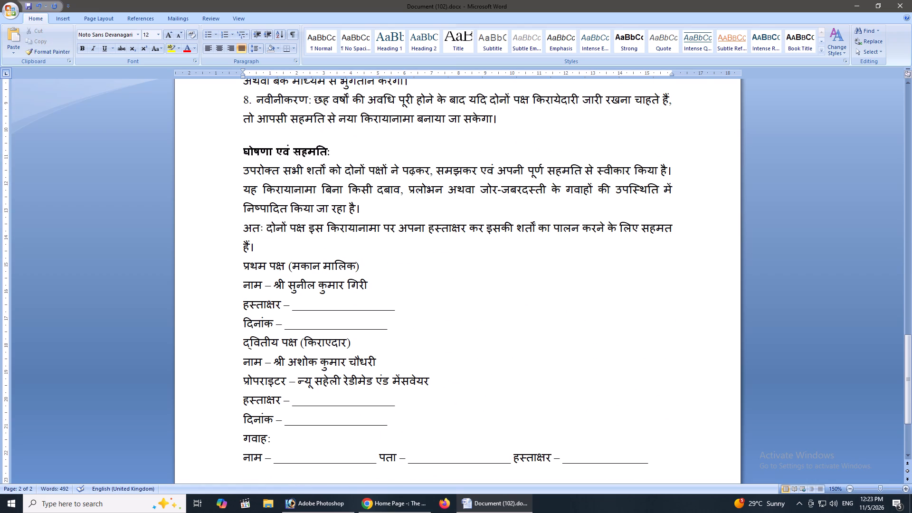
# Insert two blank lines between the first party's दिनांक line and the द्वितीय पक्ष (किराएदार) signature heading.
pyautogui.click(292, 249)
pyautogui.scroll(-2, 325, 268)
pyautogui.click(368, 274)
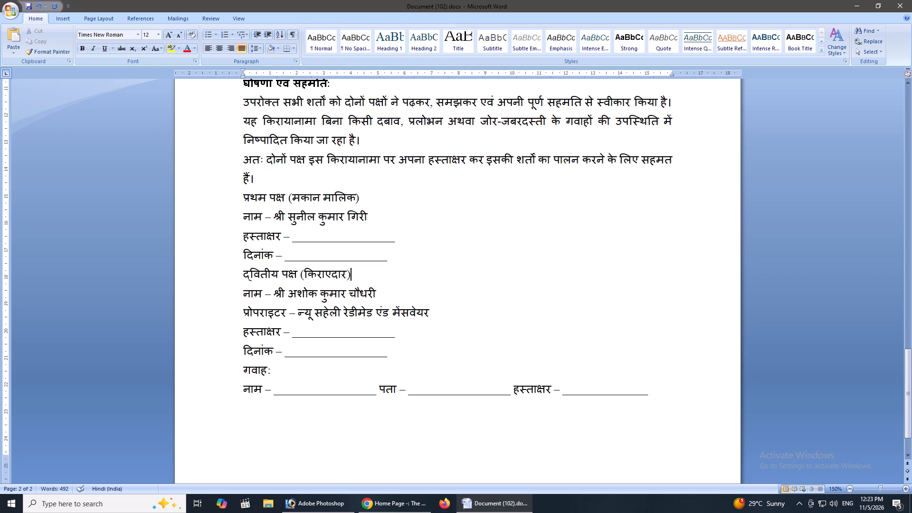
pyautogui.click(417, 256)
pyautogui.press('Return')
pyautogui.press('Return')
pyautogui.scroll(-1, 360, 315)
pyautogui.scroll(1, 360, 315)
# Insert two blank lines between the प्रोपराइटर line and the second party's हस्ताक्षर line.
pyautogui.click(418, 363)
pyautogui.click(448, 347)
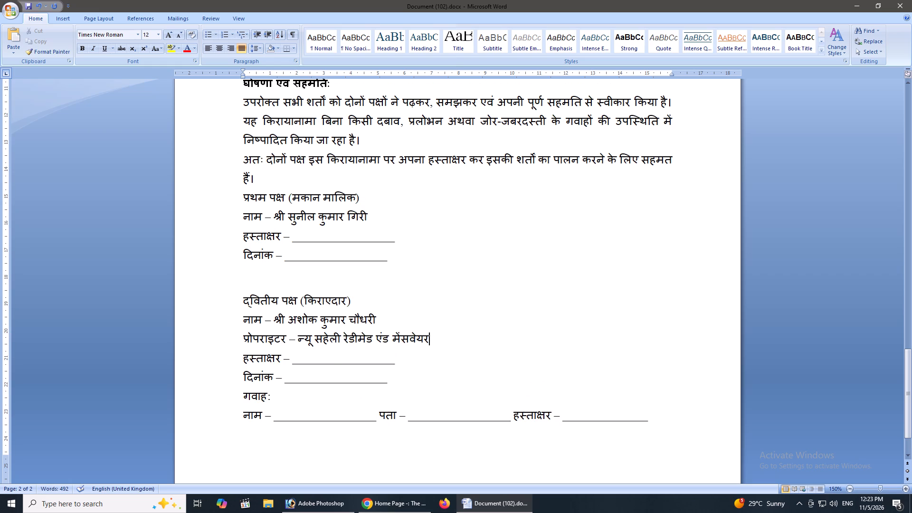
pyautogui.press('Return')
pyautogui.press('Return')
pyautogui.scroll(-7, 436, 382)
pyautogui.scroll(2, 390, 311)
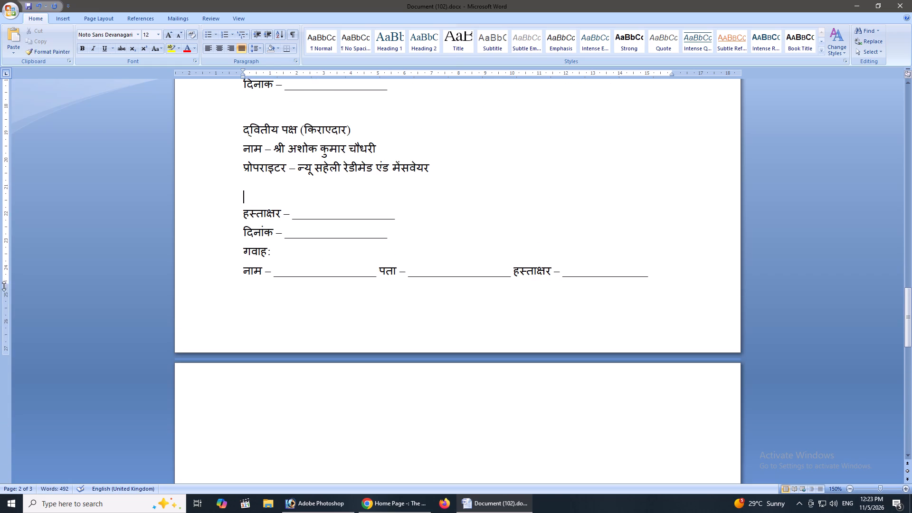
# Reduce the page's bottom margin to nearly zero.
pyautogui.moveTo(5, 284); pyautogui.dragTo(0, 351)
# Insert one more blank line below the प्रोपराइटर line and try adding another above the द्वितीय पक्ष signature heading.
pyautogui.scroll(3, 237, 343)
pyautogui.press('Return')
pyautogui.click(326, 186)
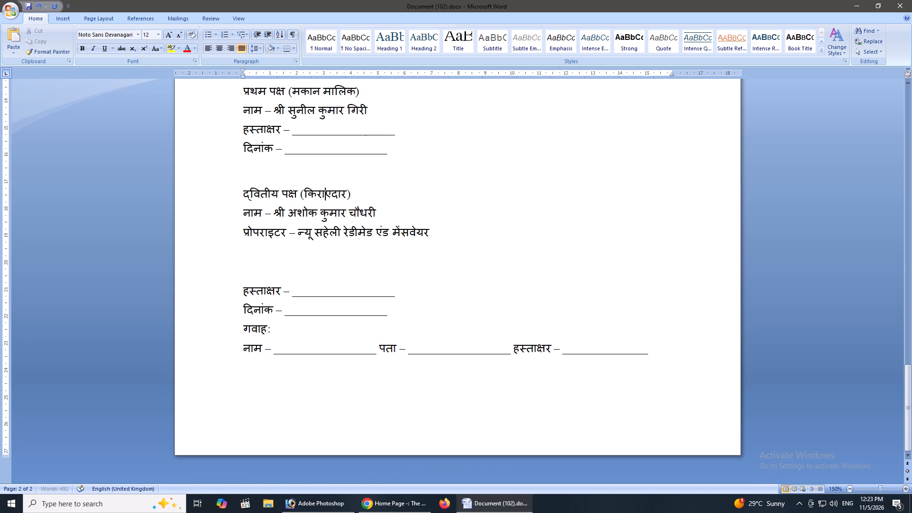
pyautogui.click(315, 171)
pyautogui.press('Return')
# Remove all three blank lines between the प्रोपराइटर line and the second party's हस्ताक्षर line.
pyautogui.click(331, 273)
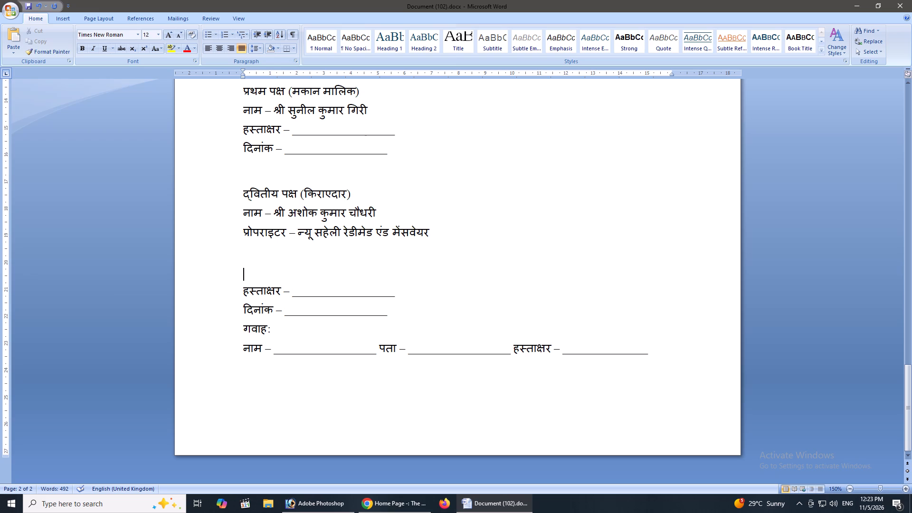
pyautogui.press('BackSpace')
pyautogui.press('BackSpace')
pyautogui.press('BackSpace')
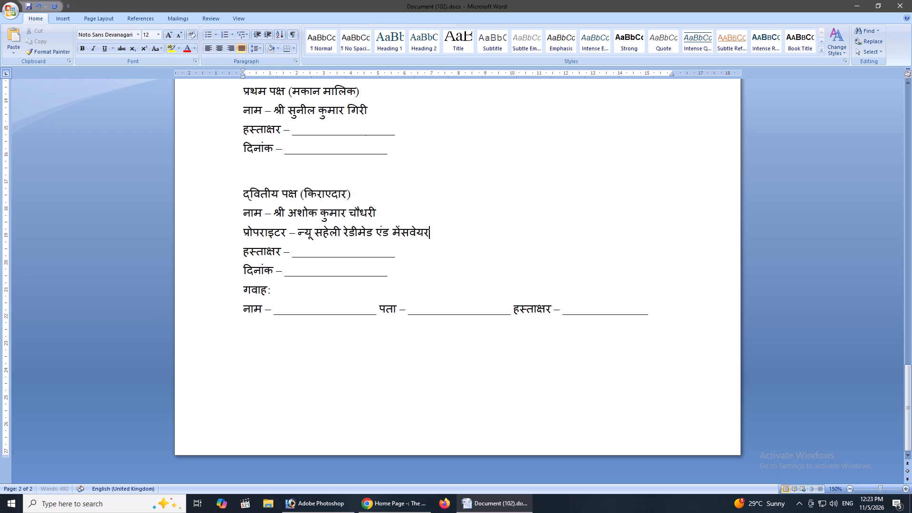
# Insert a blank line between the second party's दिनांक line and गवाह:.
pyautogui.click(398, 277)
pyautogui.press('Return')
# Insert three blank lines between the second party's हस्ताक्षर and दिनांक lines.
pyautogui.click(405, 256)
pyautogui.press('Return')
pyautogui.press('Return')
pyautogui.press('Return')
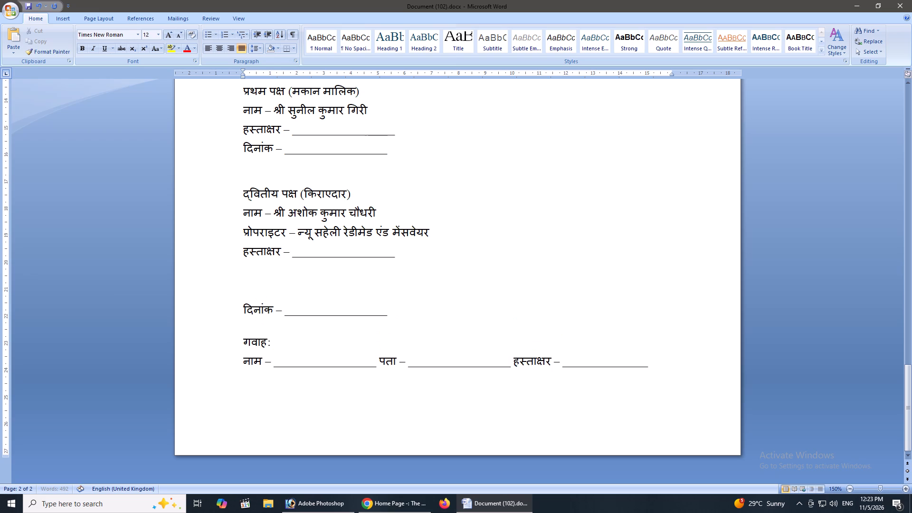
# Insert a second blank line above गवाह:.
pyautogui.click(283, 327)
pyautogui.press('Return')
pyautogui.scroll(-1, 313, 342)
# Remove two of the blank lines between the second party's हस्ताक्षर and दिनांक lines.
pyautogui.click(284, 304)
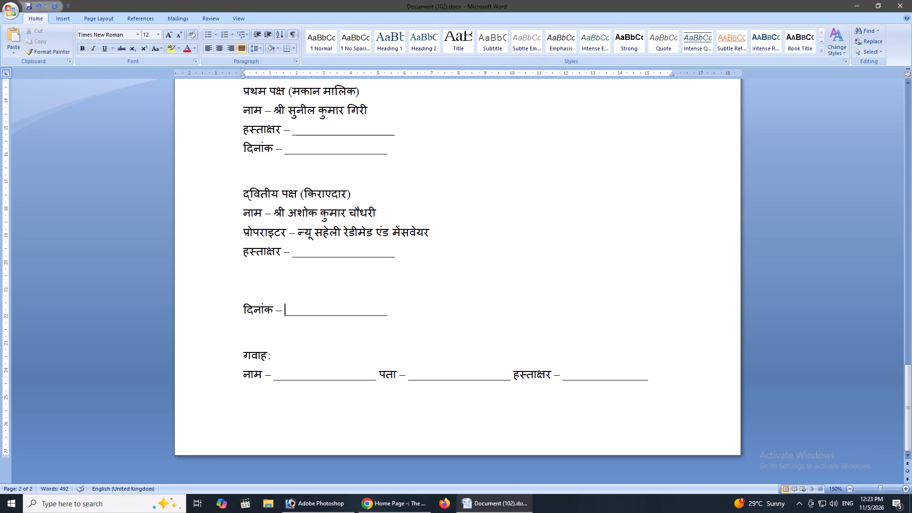
pyautogui.click(277, 297)
pyautogui.press('BackSpace')
pyautogui.press('BackSpace')
pyautogui.click(296, 329)
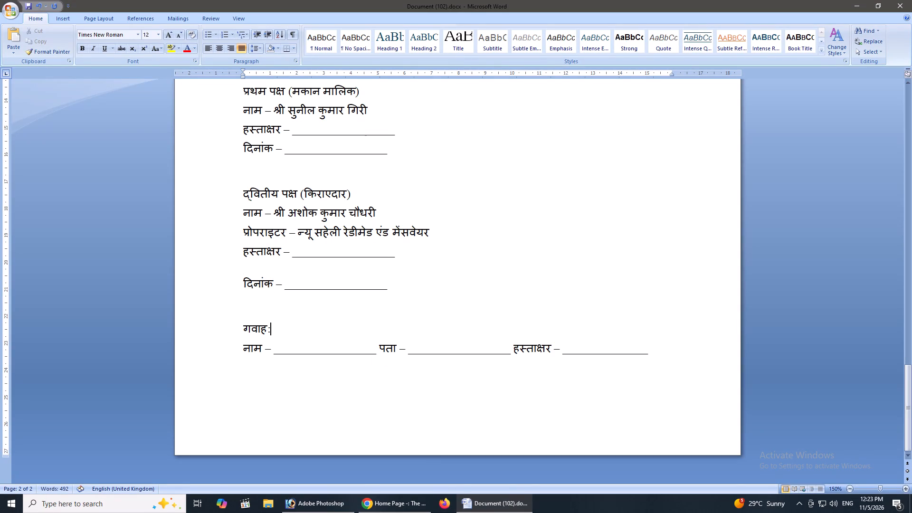
# Insert a blank line between the first party's हस्ताक्षर and दिनांक lines.
pyautogui.click(403, 131)
pyautogui.press('Return')
pyautogui.click(304, 328)
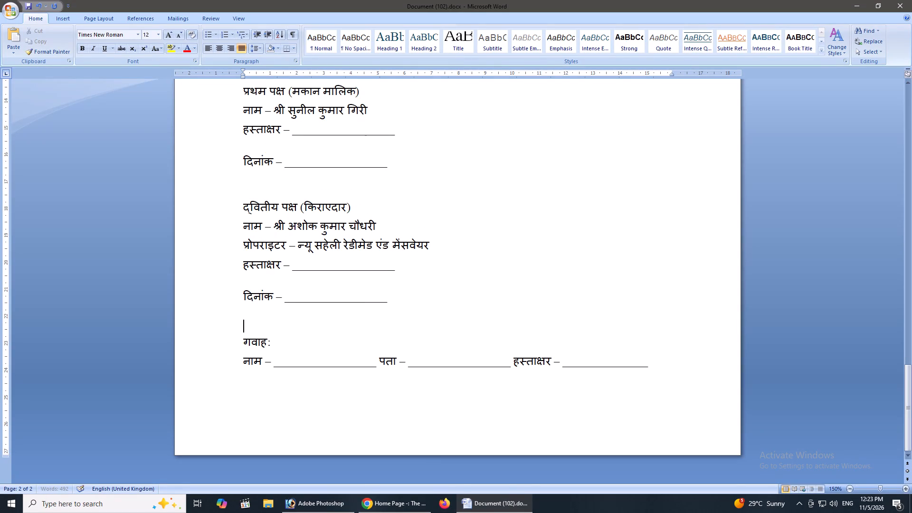
# Insert a blank line between गवाह: and the witness नाम – पता – हस्ताक्षर line.
pyautogui.click(318, 345)
pyautogui.press('Return')
pyautogui.click(300, 324)
# Review the signature section and the overall layout of the agreement's pages.
pyautogui.scroll(3, 333, 342)
pyautogui.scroll(-1, 333, 342)
pyautogui.scroll(1, 333, 342)
pyautogui.keyDown('ctrl'); pyautogui.scroll(-5, 333, 342); pyautogui.keyUp('ctrl')
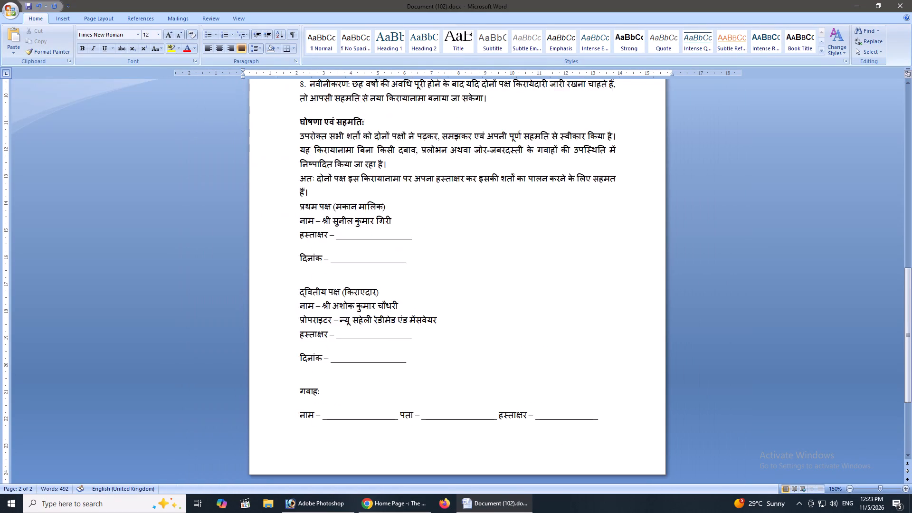
pyautogui.keyDown('ctrl'); pyautogui.scroll(-5, 327, 349); pyautogui.keyUp('ctrl')
pyautogui.keyDown('ctrl'); pyautogui.scroll(4, 329, 355); pyautogui.keyUp('ctrl')
pyautogui.scroll(4, 423, 351)
pyautogui.scroll(-1, 423, 351)
pyautogui.scroll(1, 423, 351)
pyautogui.scroll(20, 418, 347)
pyautogui.scroll(2, 418, 347)
pyautogui.scroll(-1, 409, 342)
pyautogui.scroll(2, 409, 342)
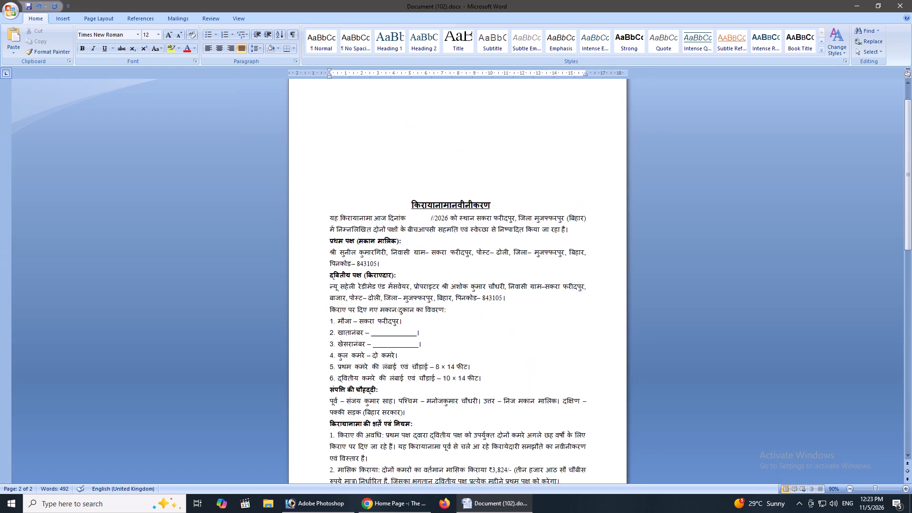
# Insert fifteen blank lines above the agreement title to move it down the first page.
pyautogui.scroll(4, 409, 342)
pyautogui.click(394, 196)
pyautogui.press('Return')
pyautogui.press('Return')
pyautogui.press('Return')
pyautogui.press('Return')
pyautogui.press('Return')
pyautogui.press('Return')
pyautogui.press('Return')
pyautogui.press('Return')
pyautogui.press('Return')
pyautogui.press('Return')
pyautogui.press('Return')
pyautogui.scroll(-3, 436, 305)
pyautogui.press('Return')
pyautogui.scroll(-3, 462, 380)
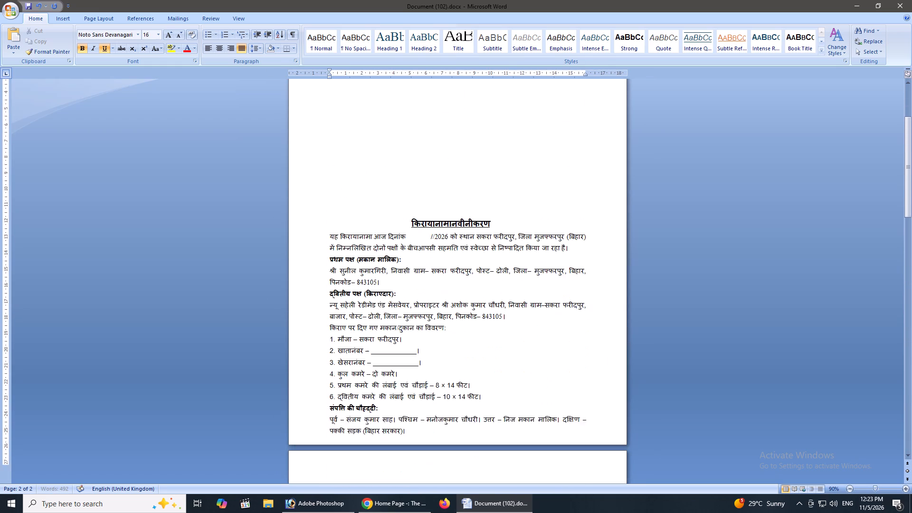
pyautogui.press('Return')
pyautogui.press('Return')
pyautogui.press('Return')
pyautogui.scroll(2, 422, 302)
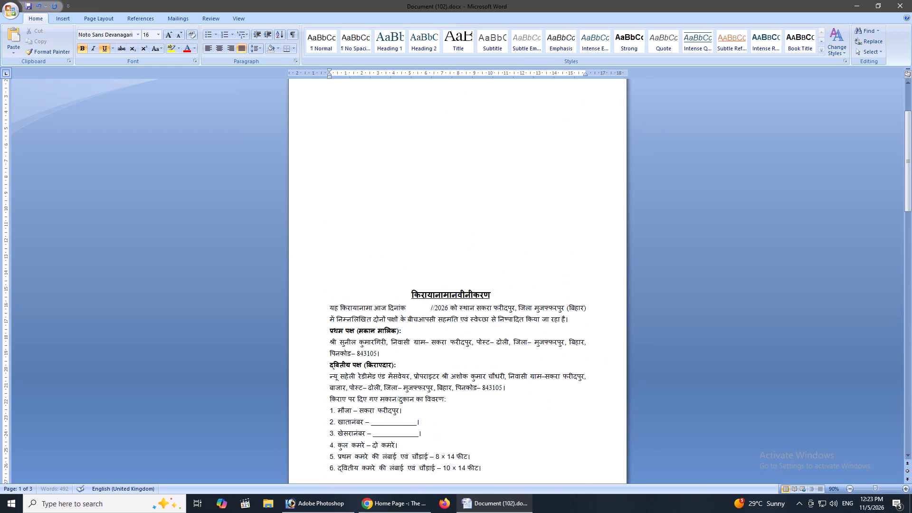
# Remove two of the blank lines above the agreement title.
pyautogui.press('BackSpace')
pyautogui.scroll(-2, 19, 365)
pyautogui.scroll(1, 19, 366)
pyautogui.moveTo(7, 463); pyautogui.dragTo(0, 442)
pyautogui.scroll(-1, 215, 390)
pyautogui.scroll(1, 215, 390)
pyautogui.scroll(-1, 215, 390)
pyautogui.press('BackSpace')
pyautogui.scroll(2, 338, 396)
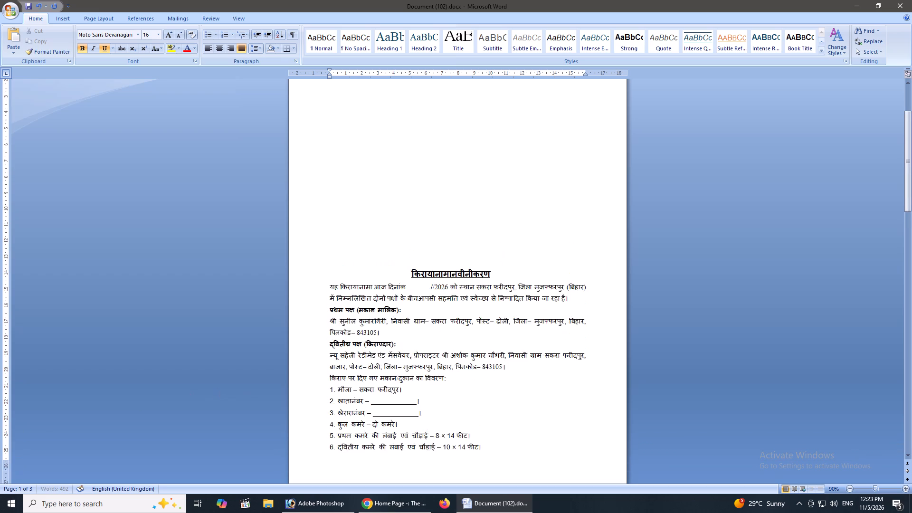
# Examine how the agreement text breaks across the pages, through to the witness line.
pyautogui.scroll(5, 320, 388)
pyautogui.scroll(-7, 320, 388)
pyautogui.scroll(1, 321, 397)
pyautogui.scroll(-10, 319, 403)
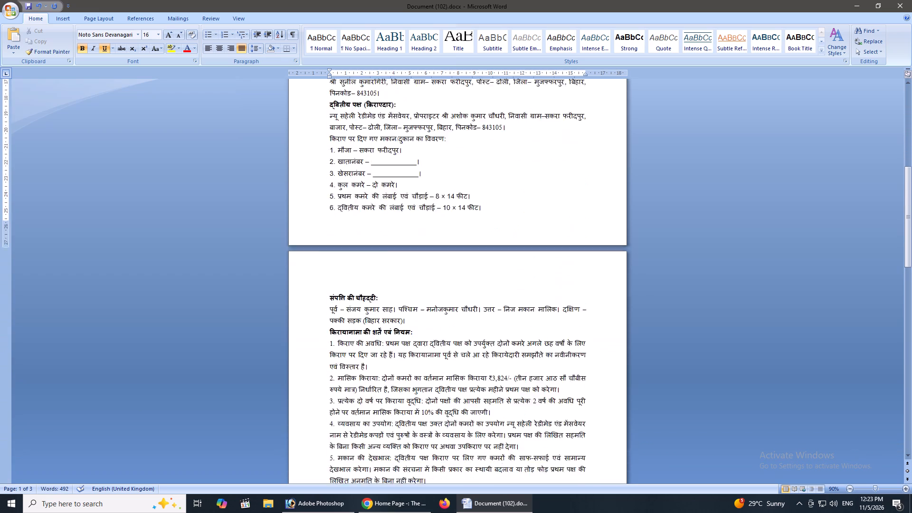
pyautogui.scroll(-13, 320, 393)
pyautogui.scroll(1, 347, 369)
pyautogui.scroll(-15, 347, 369)
pyautogui.scroll(4, 350, 378)
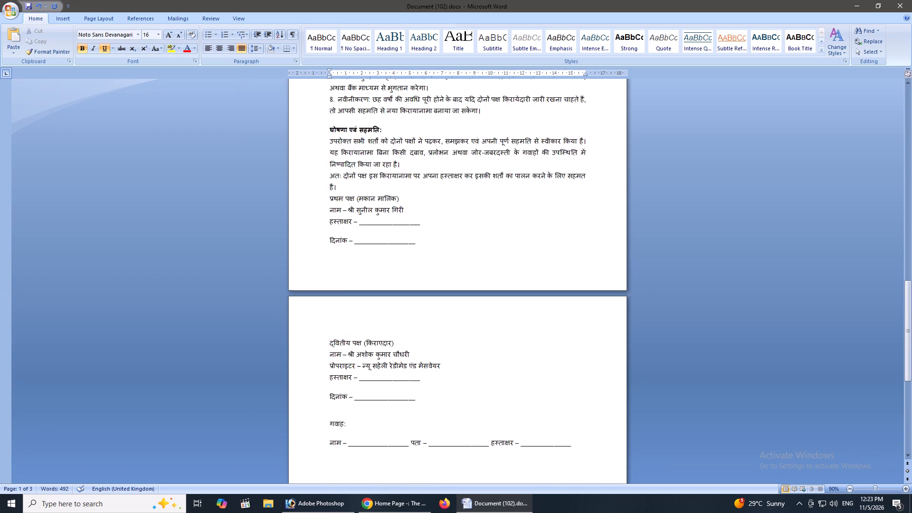
pyautogui.scroll(8, 350, 378)
# Slightly increase the line spacing of the entire document.
pyautogui.hotkey('ctrl', 'a')
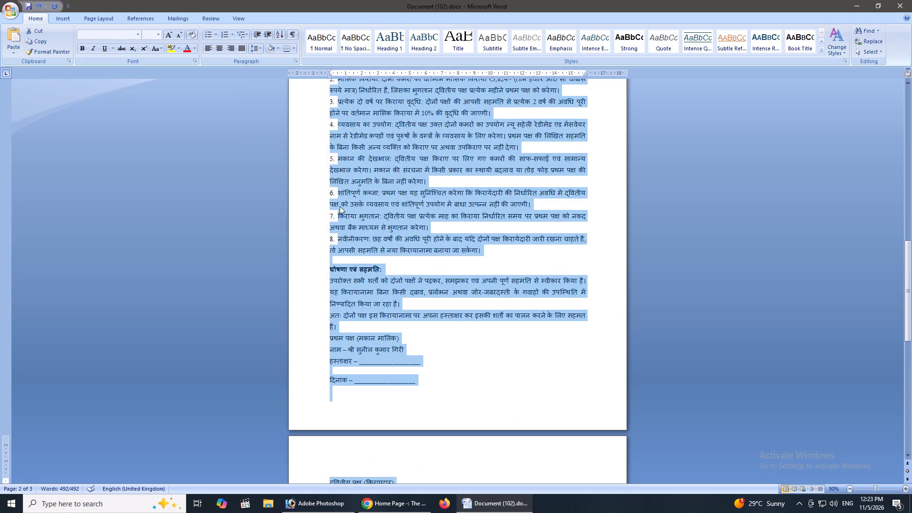
pyautogui.click(258, 45)
pyautogui.click(275, 65)
pyautogui.click(454, 243)
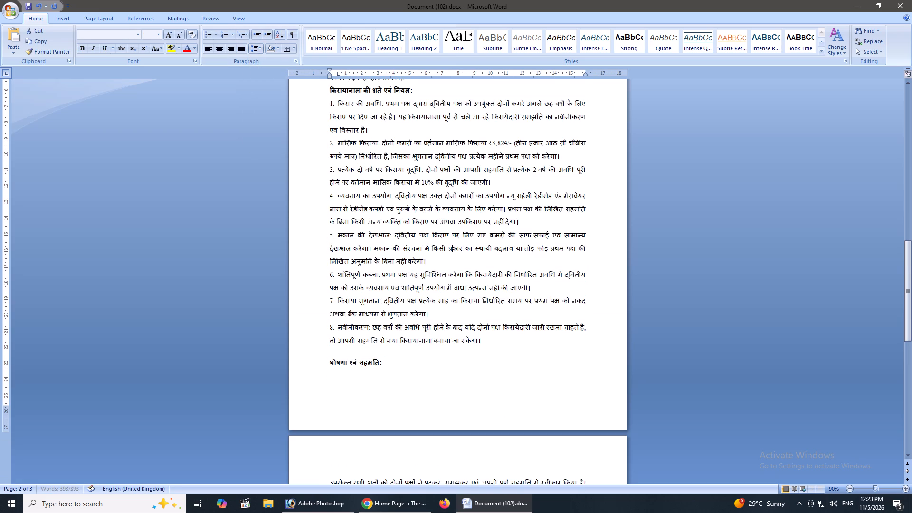
# Insert five blank lines above the घोषणा एवं सहमति: heading.
pyautogui.click(409, 348)
pyautogui.click(399, 352)
pyautogui.press('Return')
pyautogui.press('Return')
pyautogui.press('Return')
pyautogui.scroll(-7, 374, 332)
pyautogui.press('Return')
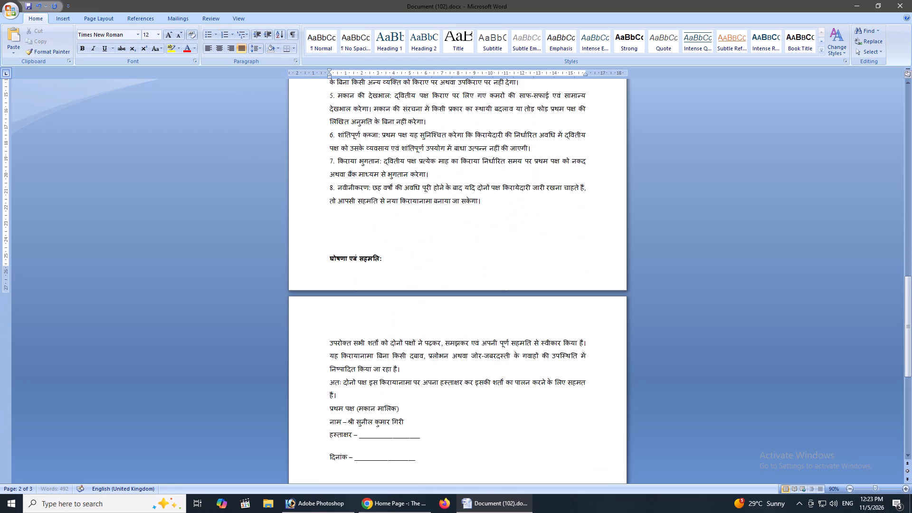
pyautogui.press('Return')
# Remove four more of the blank lines above the agreement title.
pyautogui.scroll(20, 388, 346)
pyautogui.scroll(7, 388, 346)
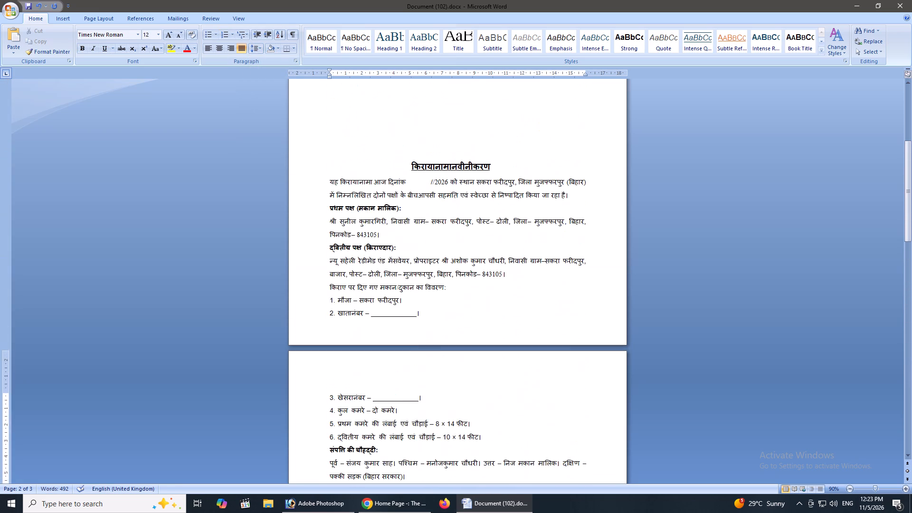
pyautogui.click(419, 129)
pyautogui.press('BackSpace')
pyautogui.press('BackSpace')
pyautogui.press('BackSpace')
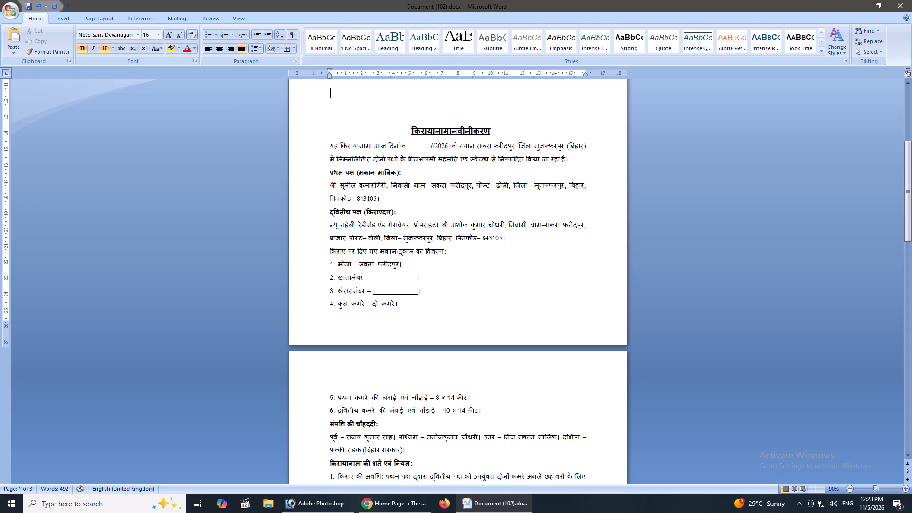
pyautogui.scroll(6, 416, 280)
pyautogui.scroll(-4, 407, 272)
pyautogui.keyDown('ctrl'); pyautogui.scroll(-2, 409, 267); pyautogui.keyUp('ctrl')
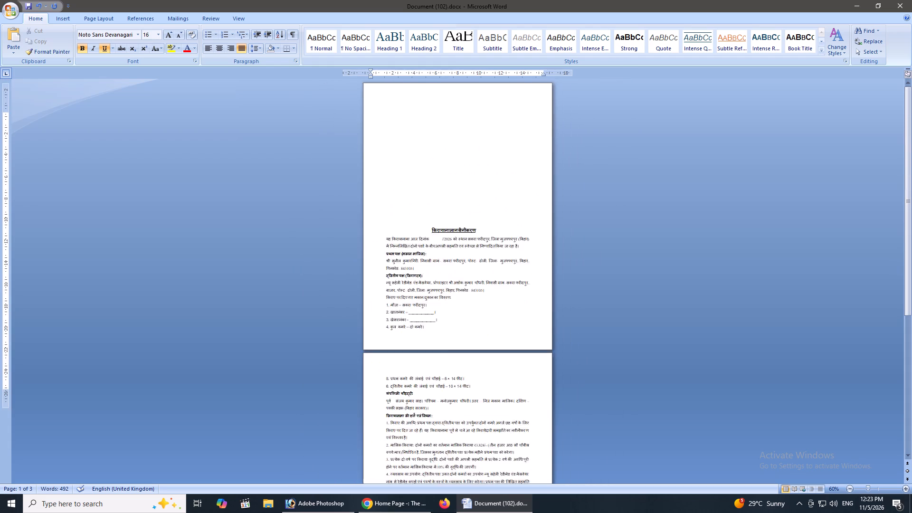
pyautogui.press('BackSpace')
# Insert four more blank lines above the घोषणा एवं सहमति: heading so it starts on the third page.
pyautogui.scroll(-11, 412, 285)
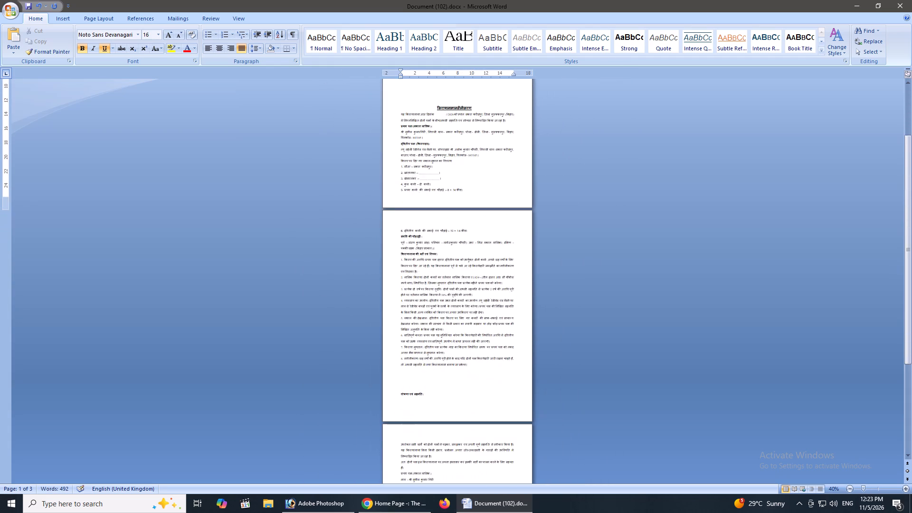
pyautogui.scroll(-6, 411, 292)
pyautogui.click(413, 323)
pyautogui.click(412, 327)
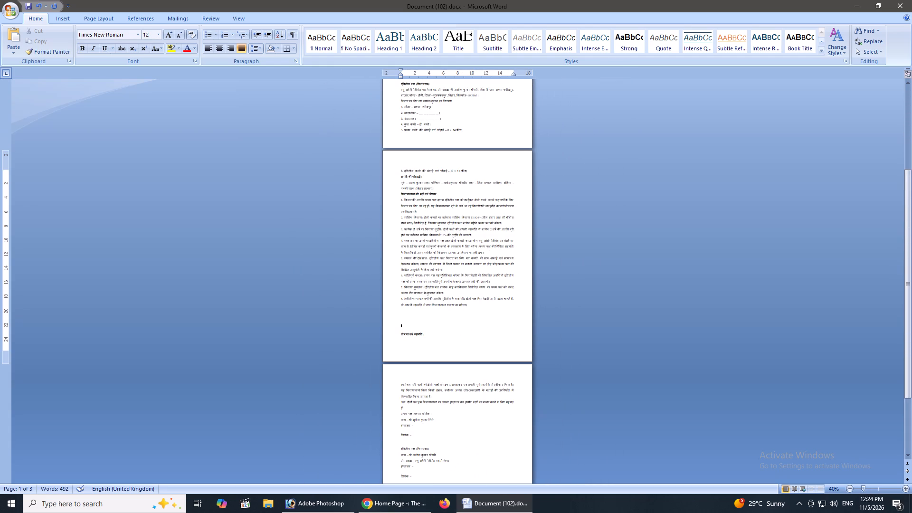
pyautogui.press('Return')
pyautogui.press('Return')
pyautogui.press('Return')
pyautogui.press('Return')
pyautogui.scroll(-14, 427, 348)
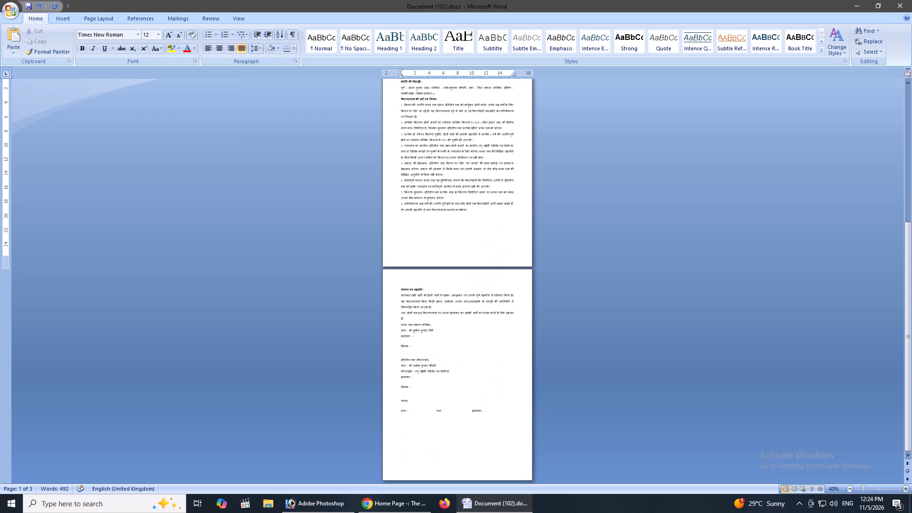
# Save the document.
pyautogui.keyDown('ctrl'); pyautogui.scroll(8, 427, 358); pyautogui.keyUp('ctrl')
pyautogui.hotkey('ctrl', 's')
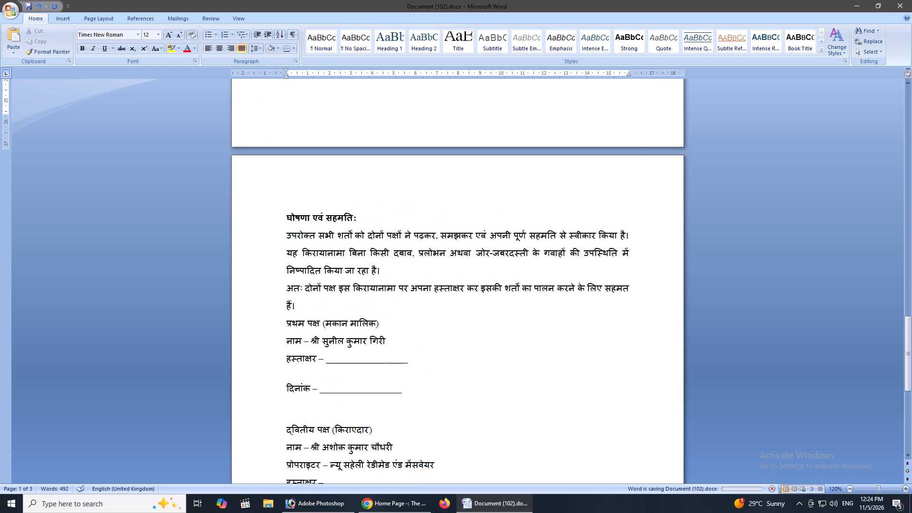
# Review the signature section on the last page and the clauses on the second page.
pyautogui.scroll(-10, 387, 328)
pyautogui.scroll(3, 391, 333)
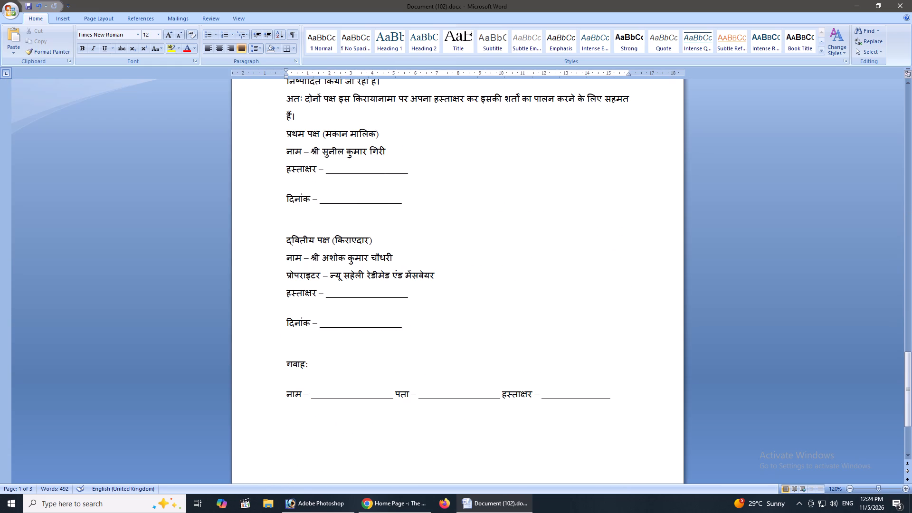
pyautogui.click(428, 320)
pyautogui.scroll(7, 426, 325)
pyautogui.keyDown('ctrl'); pyautogui.scroll(-3, 422, 315); pyautogui.keyUp('ctrl')
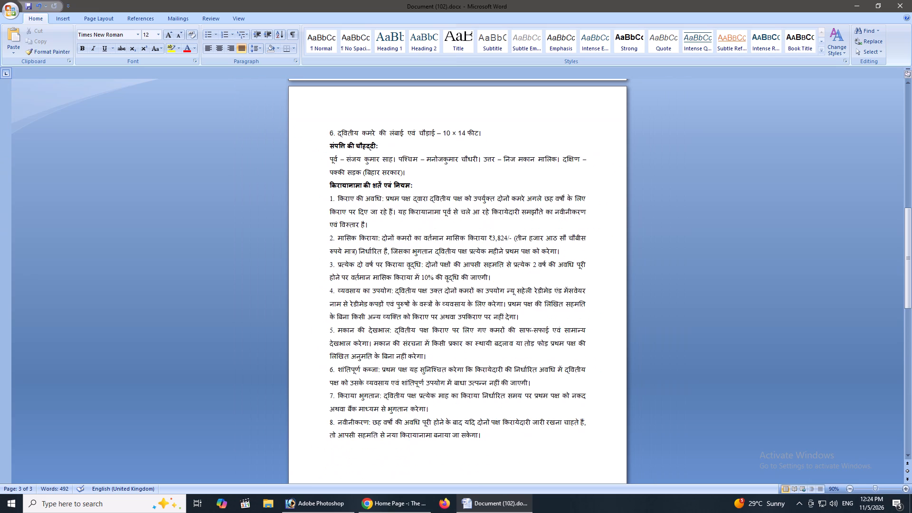
# Save the document again while checking the second and third pages.
pyautogui.hotkey('ctrl', 's')
pyautogui.hotkey('ctrl', 's')
pyautogui.hotkey('ctrl', 's')
pyautogui.keyDown('ctrl'); pyautogui.scroll(-2, 421, 311); pyautogui.keyUp('ctrl')
pyautogui.hotkey('ctrl', 's')
pyautogui.scroll(-12, 421, 303)
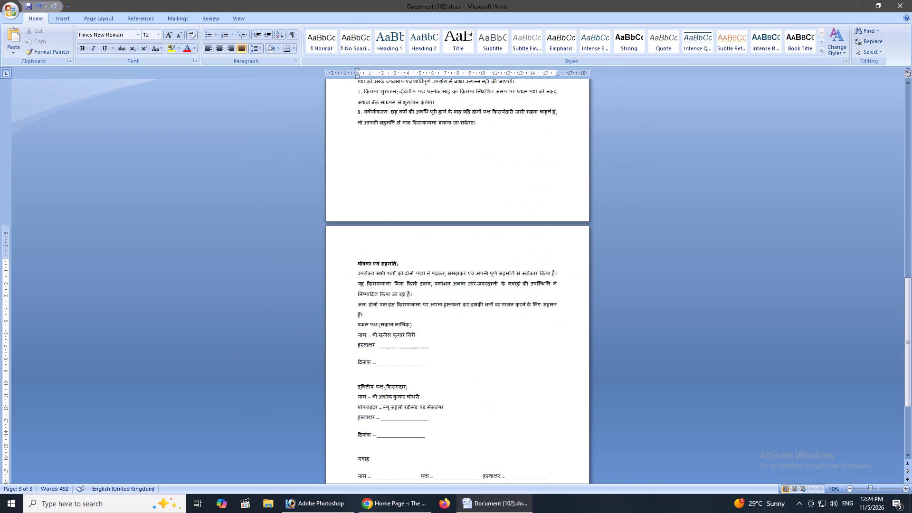
pyautogui.scroll(-10, 423, 317)
pyautogui.scroll(7, 421, 306)
pyautogui.scroll(-1, 418, 304)
pyautogui.scroll(7, 418, 304)
pyautogui.scroll(2, 393, 451)
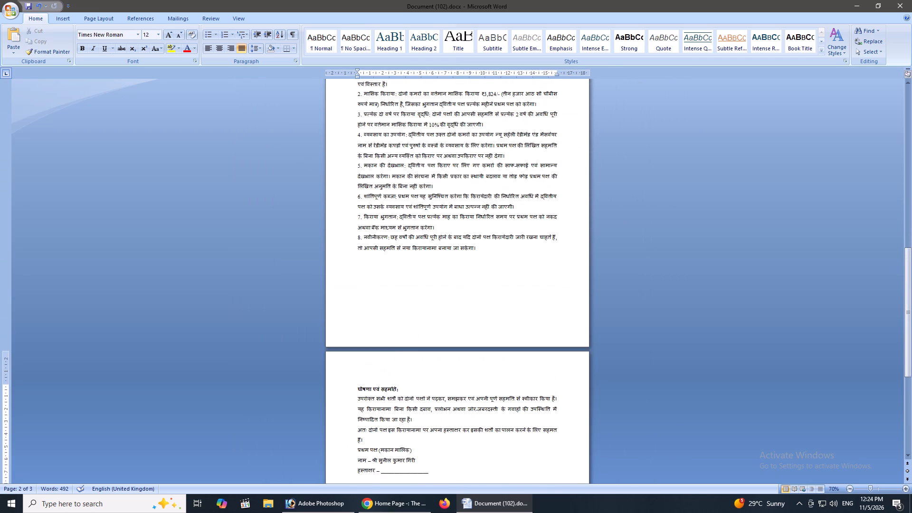
pyautogui.keyDown('ctrl'); pyautogui.scroll(4, 393, 447); pyautogui.keyUp('ctrl')
pyautogui.hotkey('ctrl', 's')
pyautogui.hotkey('ctrl', 's')
pyautogui.hotkey('ctrl', 's')
pyautogui.hotkey('ctrl', 's')
pyautogui.hotkey('ctrl', 's')
pyautogui.hotkey('ctrl', 's')
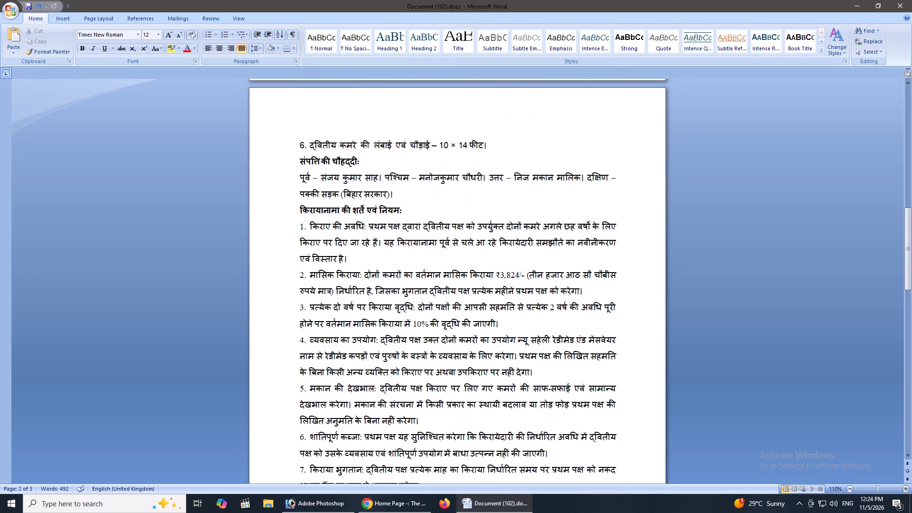
pyautogui.hotkey('ctrl', 's')
pyautogui.hotkey('ctrl', 's')
pyautogui.hotkey('ctrl', 's')
pyautogui.hotkey('ctrl', 's')
pyautogui.hotkey('ctrl', 's')
pyautogui.hotkey('ctrl', 's')
pyautogui.hotkey('ctrl', 's')
pyautogui.hotkey('ctrl', 's')
pyautogui.hotkey('ctrl', 's')
pyautogui.hotkey('ctrl', 's')
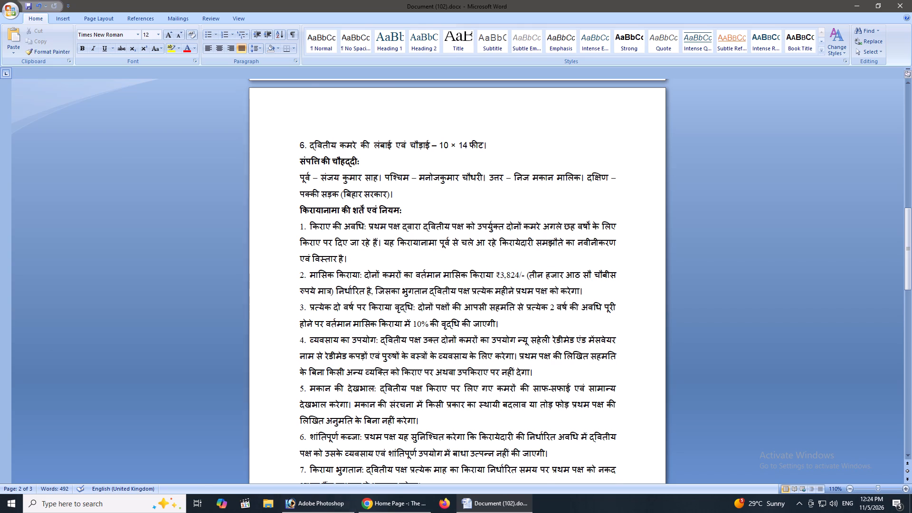
# Add two spaces before the agreement title and remove the underline from those spaces.
pyautogui.scroll(10, 346, 380)
pyautogui.scroll(-1, 346, 380)
pyautogui.scroll(13, 346, 380)
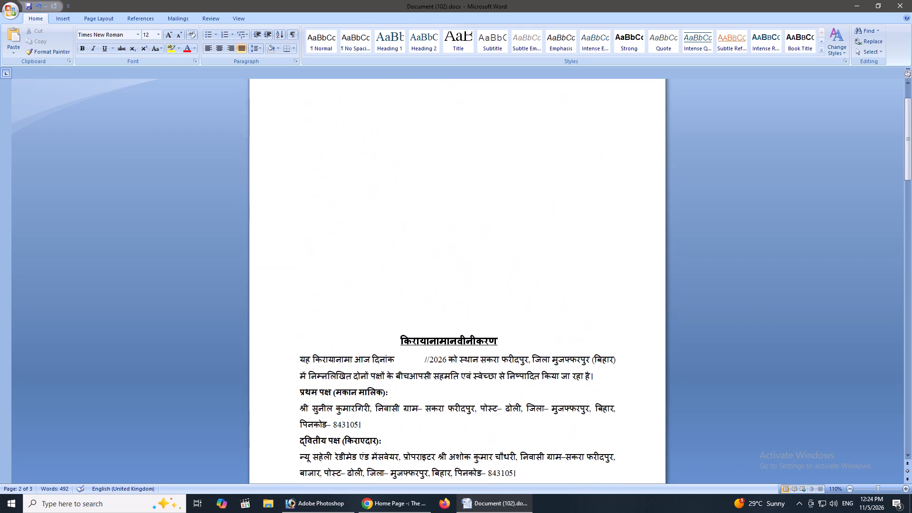
pyautogui.scroll(-3, 344, 379)
pyautogui.click(368, 286)
pyautogui.press('space')
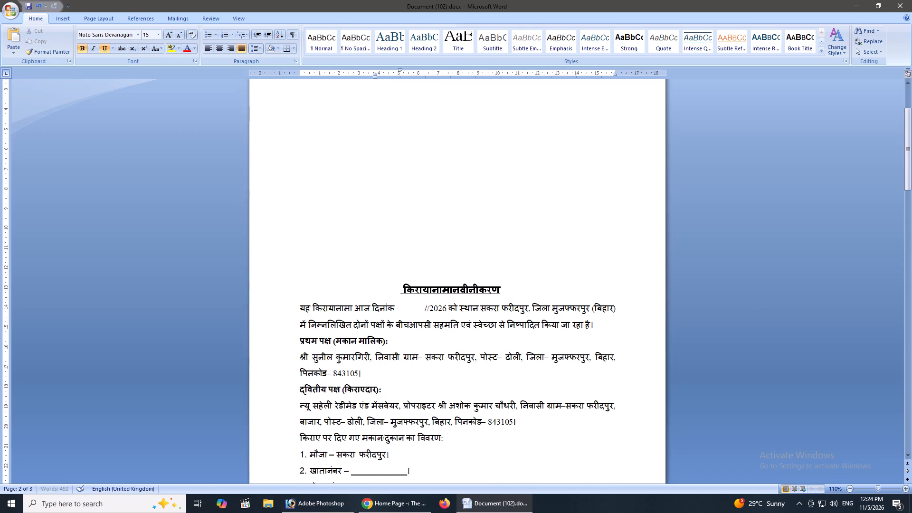
pyautogui.press('space')
pyautogui.hotkey('shift', 'Left')
pyautogui.hotkey('shift', 'Left')
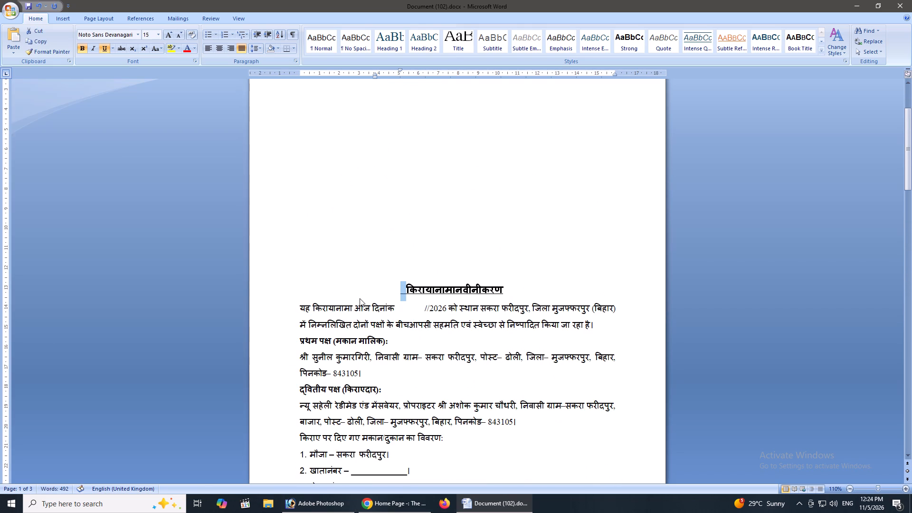
pyautogui.hotkey('ctrl', 'u')
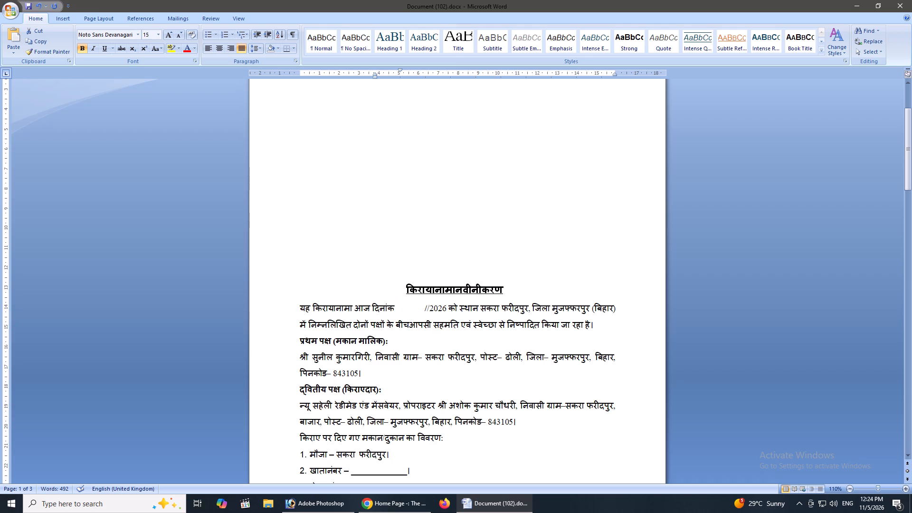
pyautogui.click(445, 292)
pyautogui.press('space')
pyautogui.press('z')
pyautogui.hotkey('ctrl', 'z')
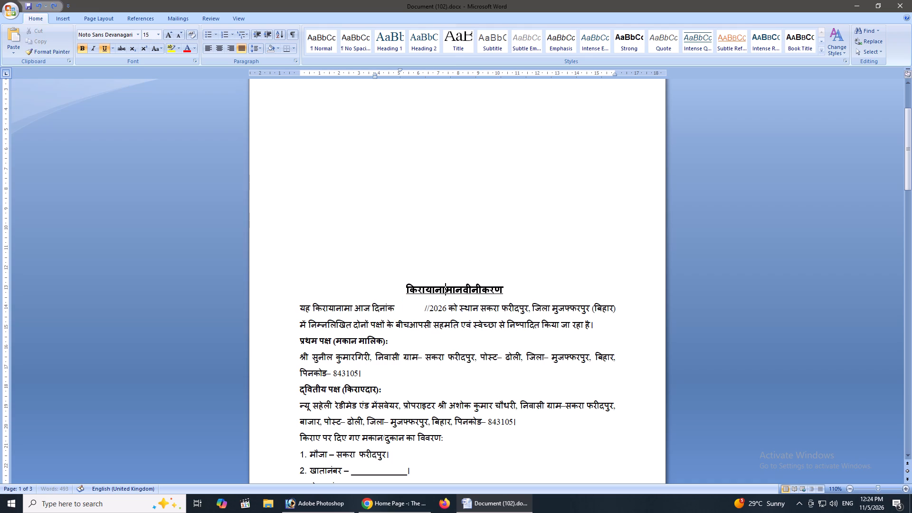
# Insert a space between किरायानामा and नवीनीकरण in the title.
pyautogui.press('Right')
pyautogui.press('space')
pyautogui.press('Right')
pyautogui.press('Right')
pyautogui.press('Right')
pyautogui.press('Left')
pyautogui.press('Right')
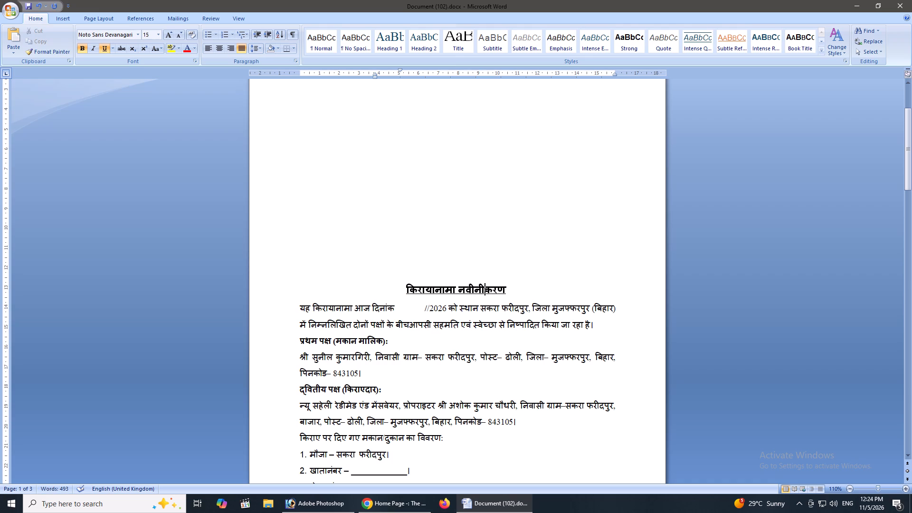
# Delete the //2026 date text after दिनांक in the opening paragraph.
pyautogui.click(445, 316)
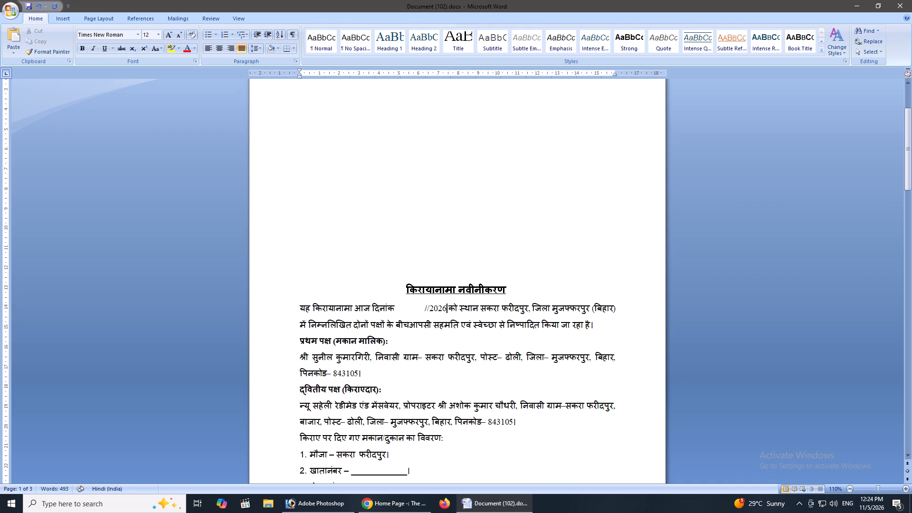
pyautogui.click(438, 313)
pyautogui.scroll(-1, 405, 340)
pyautogui.scroll(-4, 381, 399)
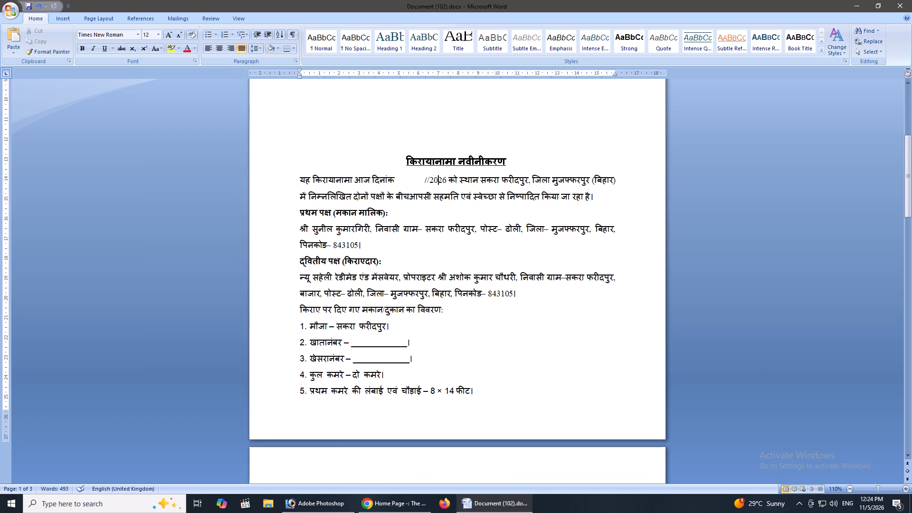
pyautogui.scroll(2, 364, 371)
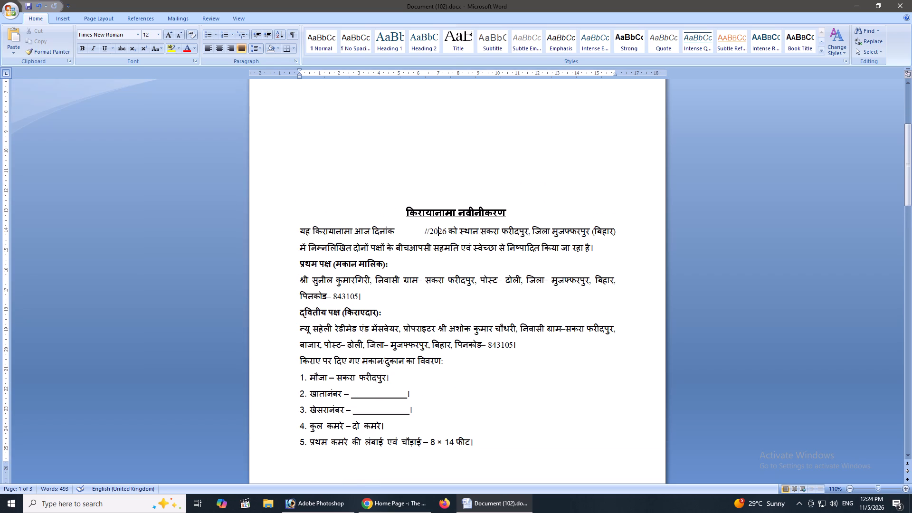
pyautogui.moveTo(445, 233); pyautogui.dragTo(419, 235)
pyautogui.press('BackSpace')
pyautogui.press('BackSpace')
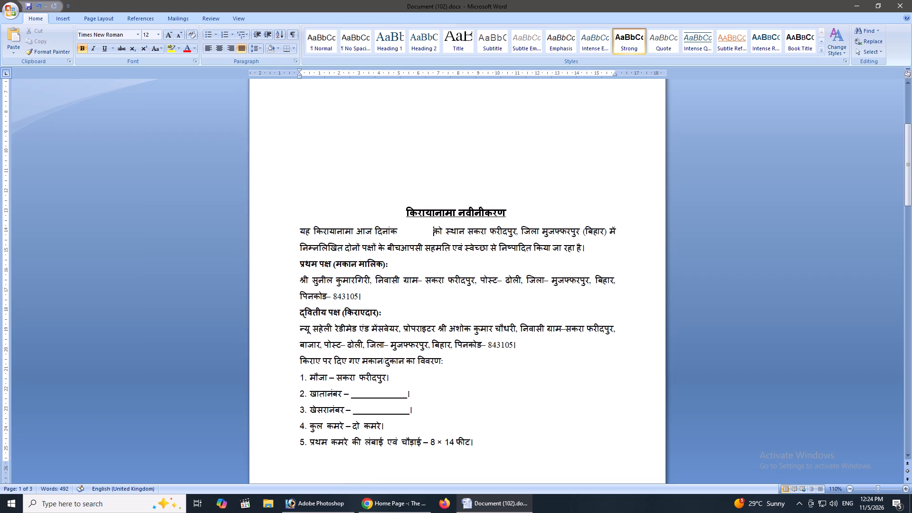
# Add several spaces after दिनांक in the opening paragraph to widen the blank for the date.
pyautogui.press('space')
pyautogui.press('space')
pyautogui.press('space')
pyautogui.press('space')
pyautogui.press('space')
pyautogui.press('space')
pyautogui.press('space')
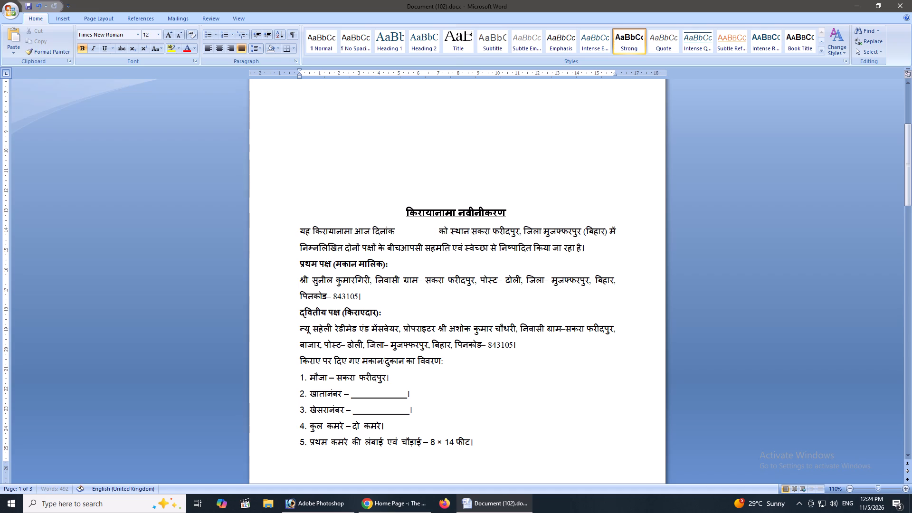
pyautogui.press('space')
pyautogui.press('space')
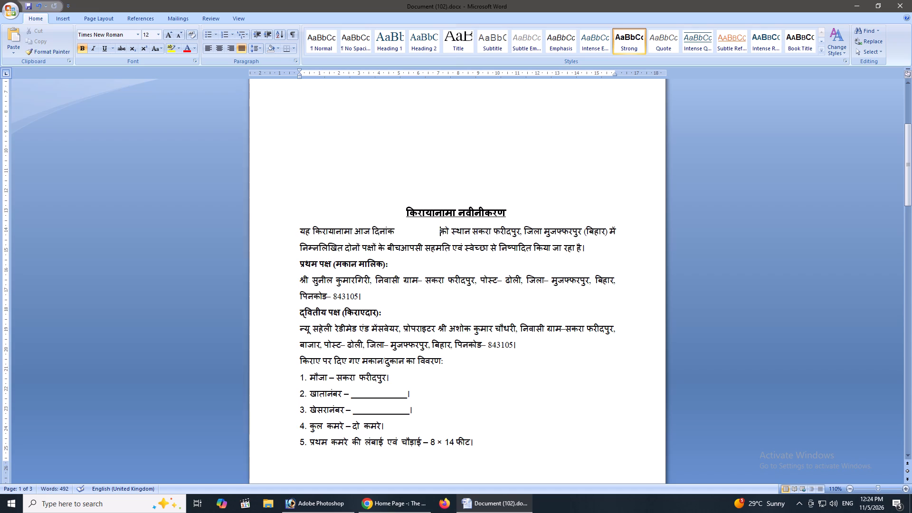
# Insert the missing space between the western neighbour's first and middle names in the property boundaries paragraph.
pyautogui.scroll(-3, 416, 275)
pyautogui.scroll(2, 413, 277)
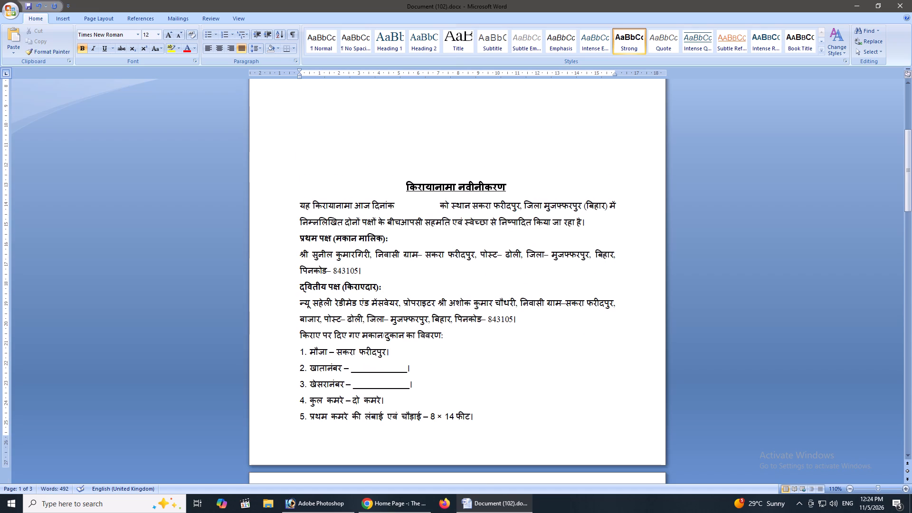
pyautogui.scroll(-9, 410, 284)
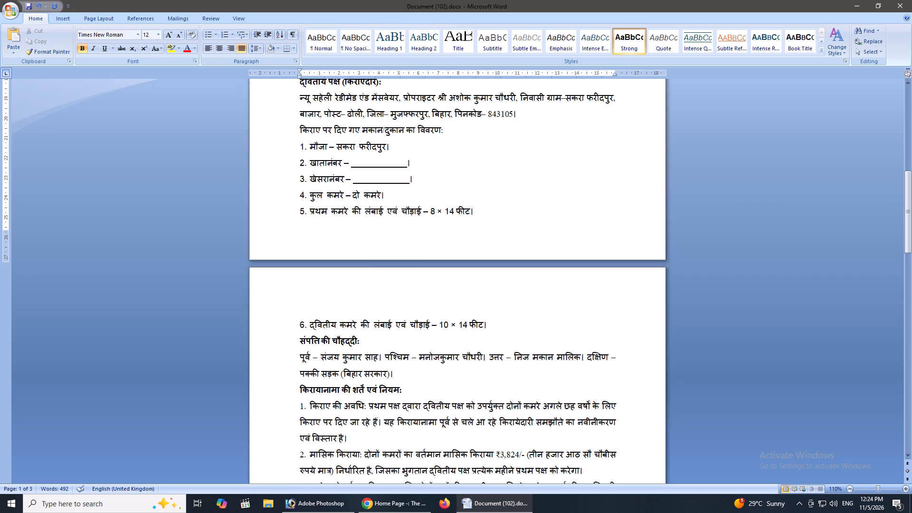
pyautogui.scroll(-1, 410, 288)
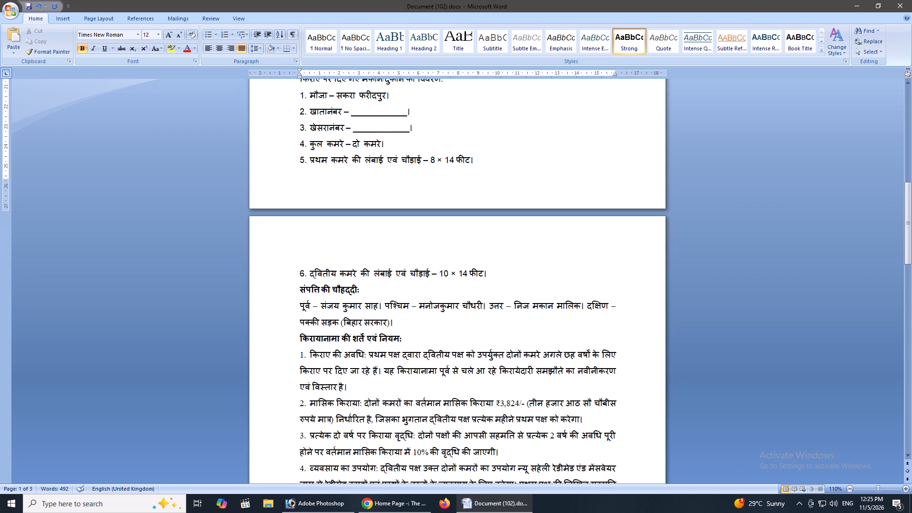
pyautogui.click(443, 309)
pyautogui.press('space')
# Review the numbered terms on the second page and the declaration and signature section on the third page.
pyautogui.scroll(-2, 435, 310)
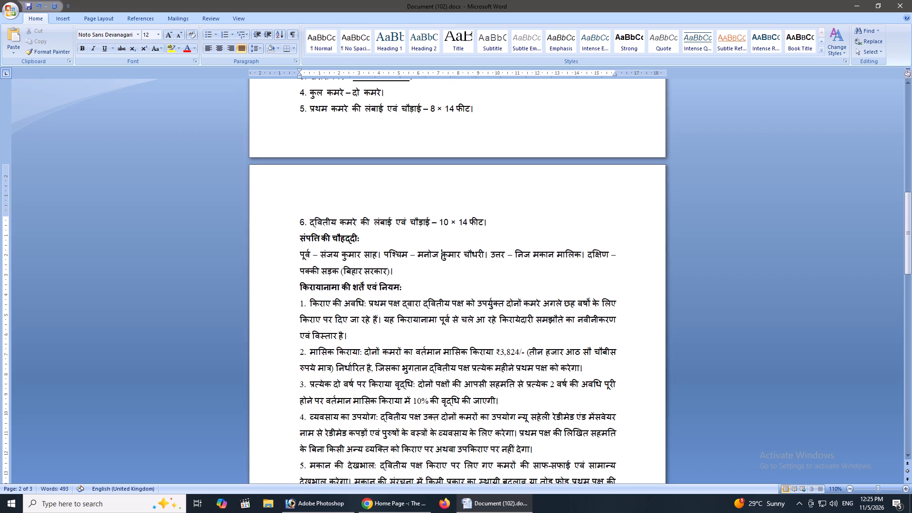
pyautogui.scroll(-2, 365, 327)
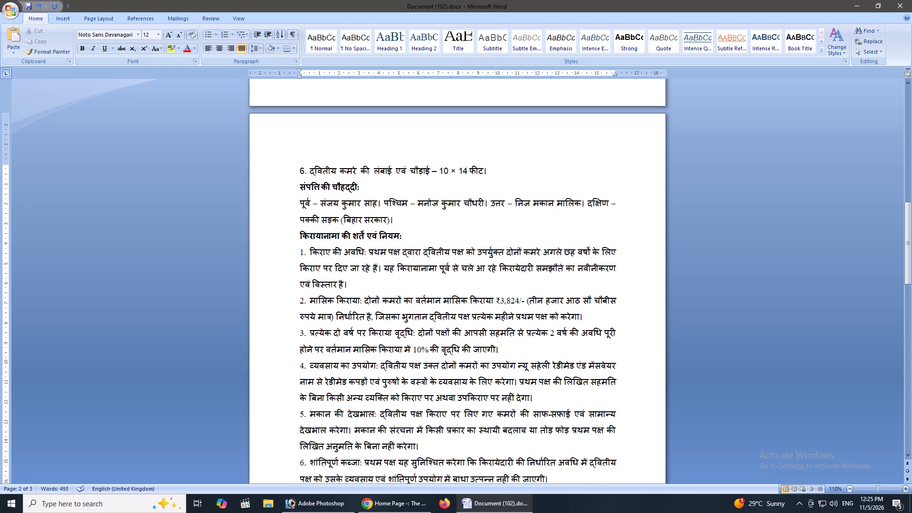
pyautogui.scroll(-5, 360, 342)
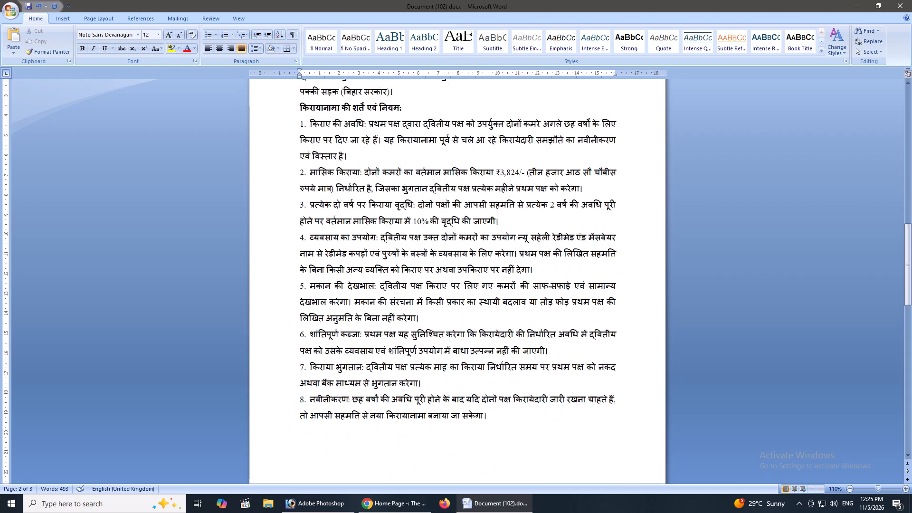
pyautogui.scroll(-11, 359, 347)
pyautogui.scroll(1, 357, 354)
pyautogui.scroll(-10, 357, 354)
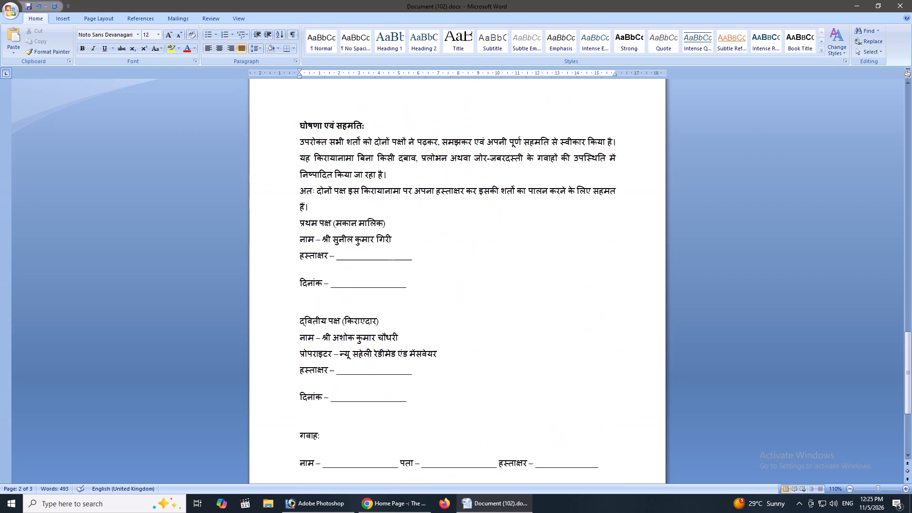
pyautogui.scroll(10, 340, 355)
pyautogui.scroll(-1, 340, 342)
pyautogui.scroll(20, 340, 342)
pyautogui.scroll(3, 340, 342)
pyautogui.scroll(-1, 334, 340)
# Fill the blank after दिनांक in the opening paragraph with the date 02/11/2026.
pyautogui.scroll(4, 334, 340)
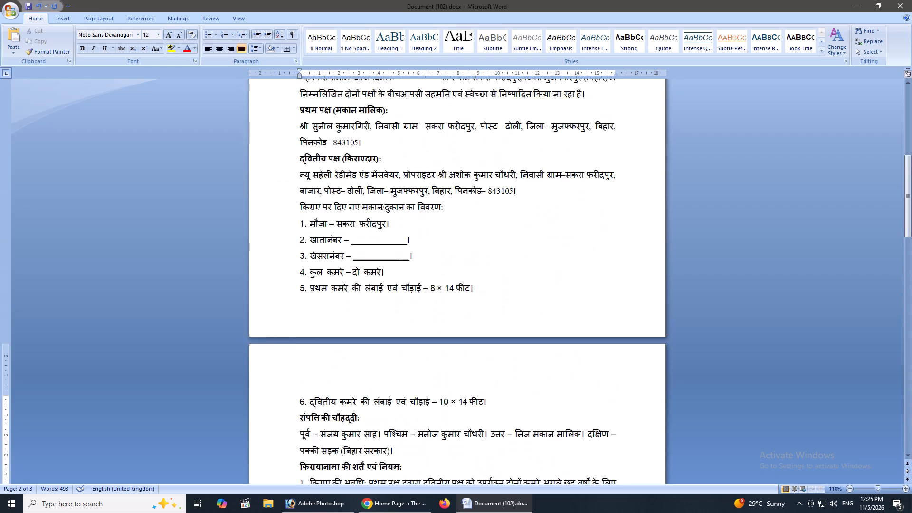
pyautogui.scroll(10, 334, 340)
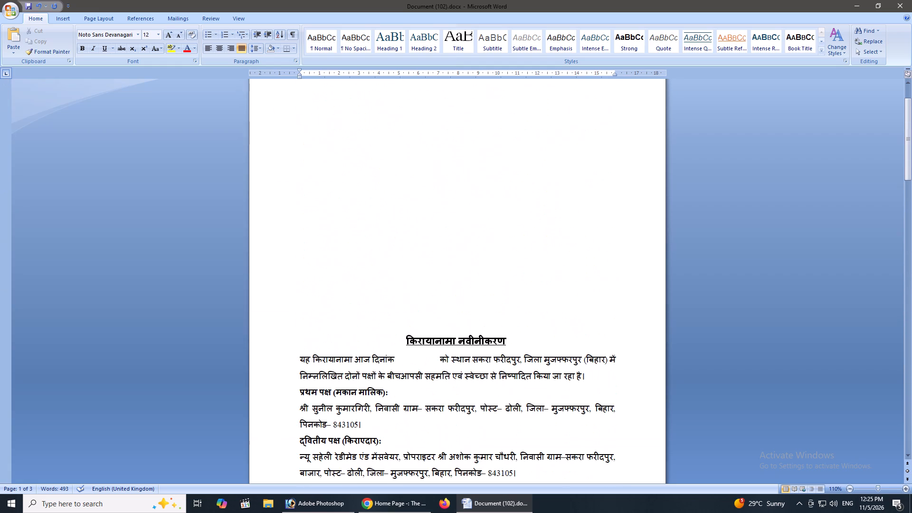
pyautogui.moveTo(399, 358); pyautogui.dragTo(436, 360)
pyautogui.write('02/11/2026')
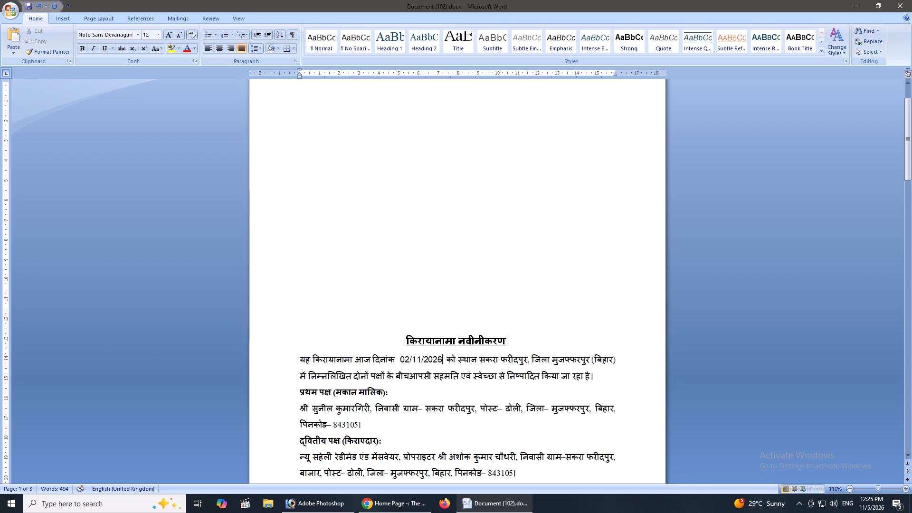
pyautogui.click(437, 399)
# Insert a space between बीच and आपसी in the opening paragraph.
pyautogui.keyDown('ctrl'); pyautogui.scroll(4, 437, 404); pyautogui.keyUp('ctrl')
pyautogui.scroll(5, 407, 279)
pyautogui.scroll(-1, 407, 279)
pyautogui.scroll(5, 407, 279)
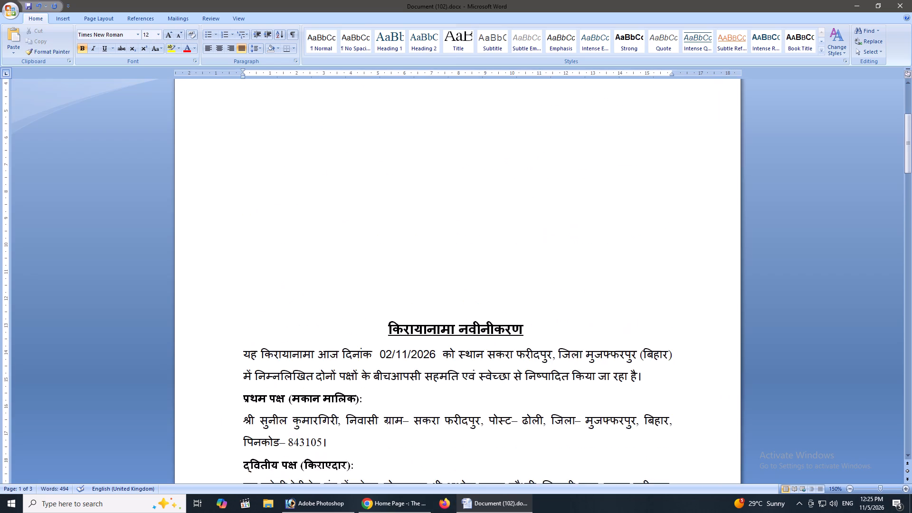
pyautogui.scroll(-3, 394, 284)
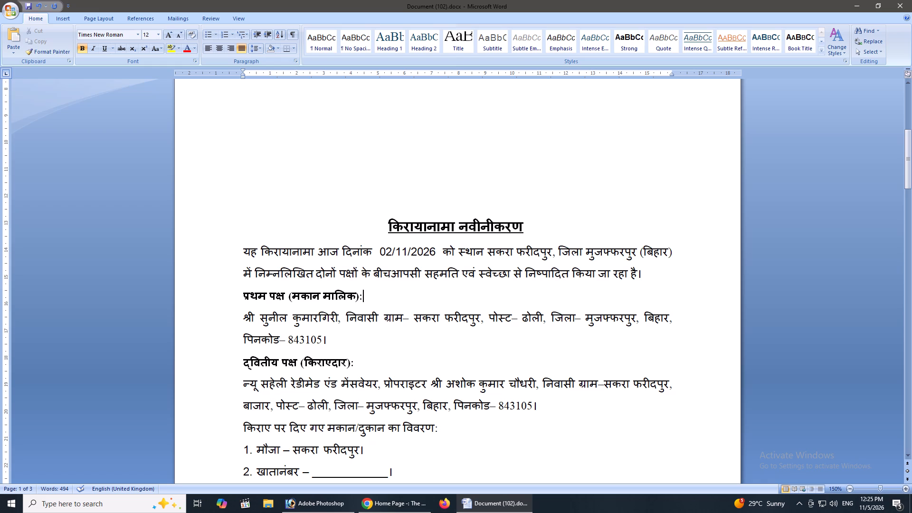
pyautogui.click(392, 277)
pyautogui.press('space')
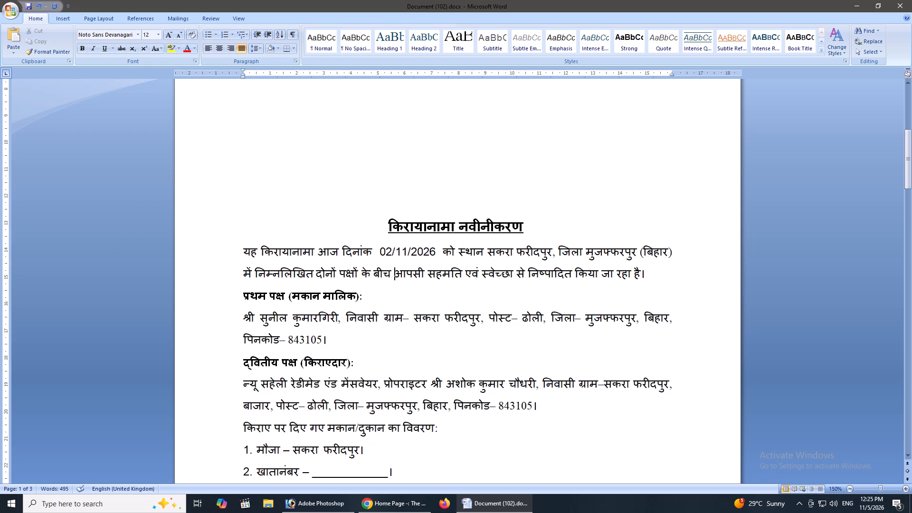
# Insert the missing space before the surname in the landlord's name under प्रथम पक्ष.
pyautogui.scroll(-1, 331, 305)
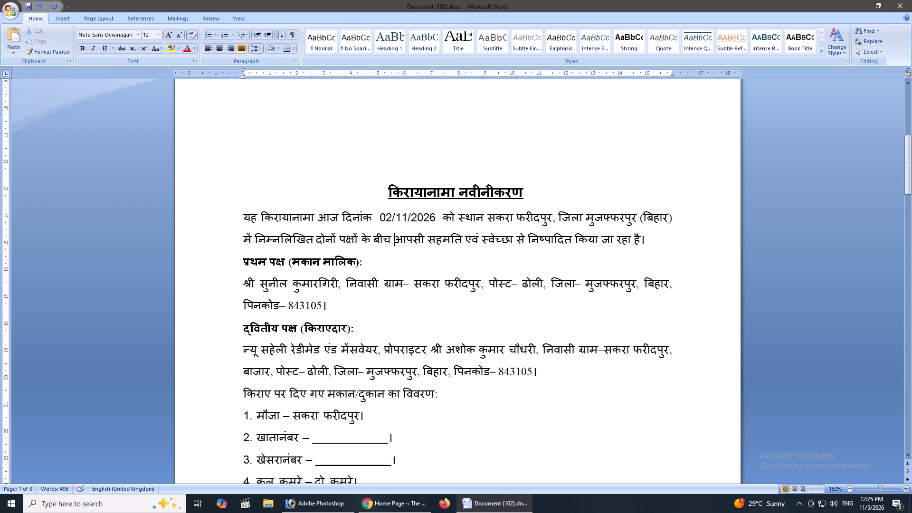
pyautogui.click(317, 285)
pyautogui.press('space')
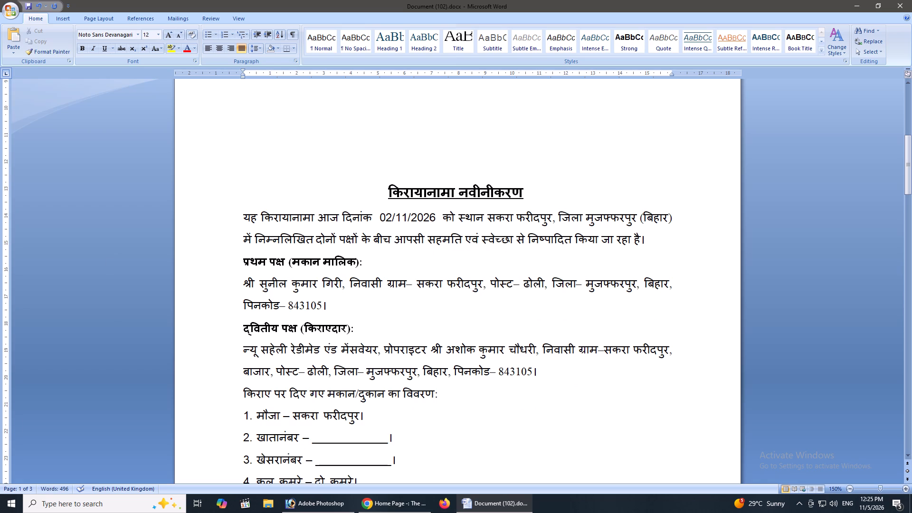
# Switch to Hindi input and add the label आधार नं० after the first party's PIN code sentence.
pyautogui.click(322, 308)
pyautogui.scroll(-1, 290, 324)
pyautogui.click(364, 276)
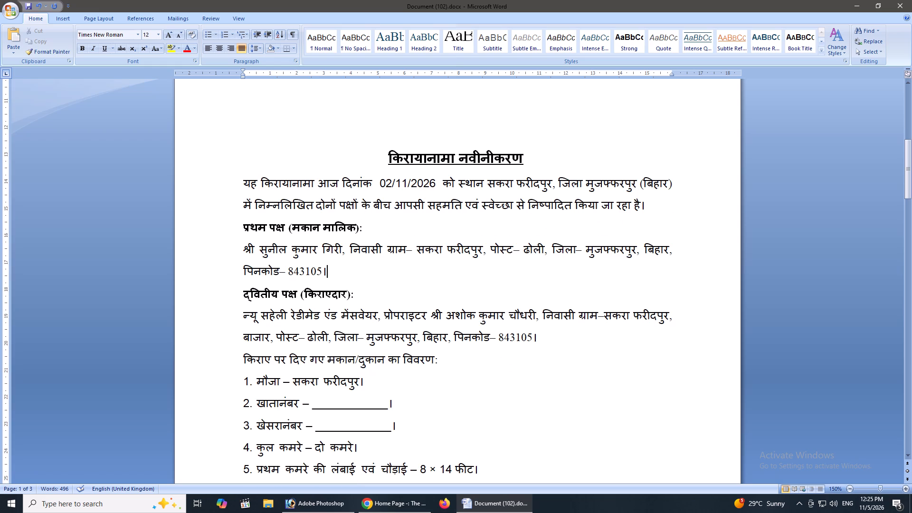
pyautogui.press('space')
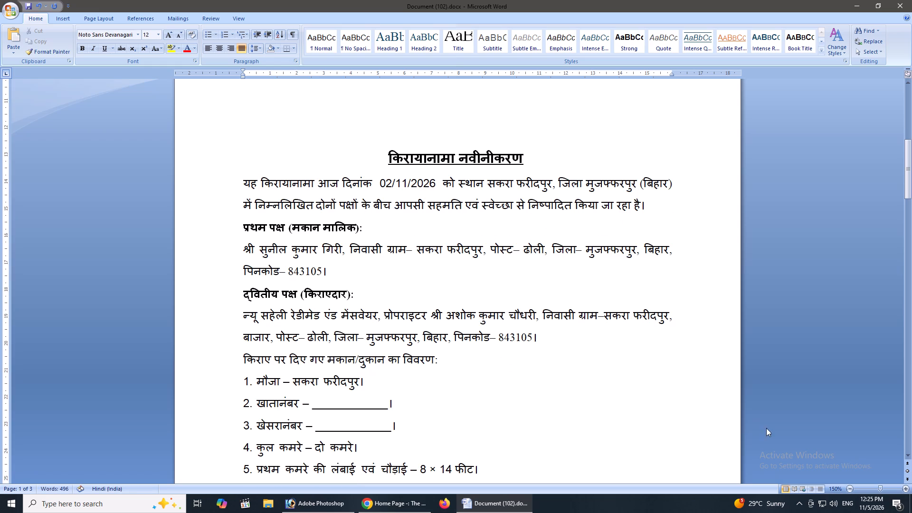
pyautogui.click(852, 508)
pyautogui.click(829, 449)
pyautogui.write('aa')
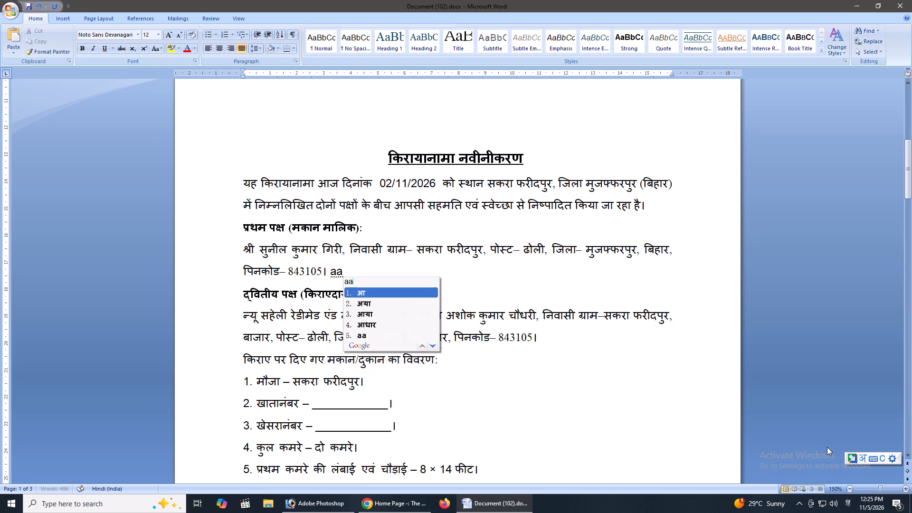
pyautogui.write('dhar nn')
pyautogui.press('Return')
pyautogui.write('0')
pyautogui.press('space')
pyautogui.press('BackSpace')
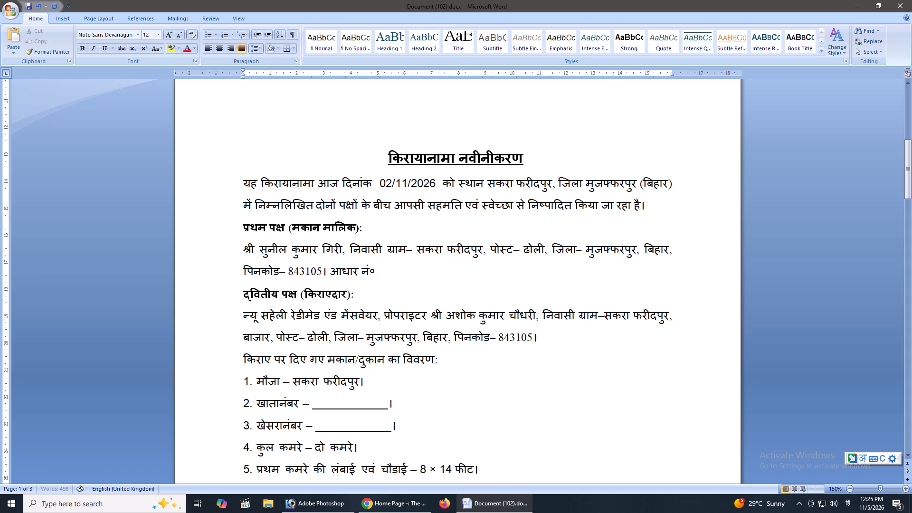
# Add a hyphen, a space and a long dotted blank after आधार नं० for the first party's number.
pyautogui.write('-')
pyautogui.press('space')
pyautogui.press('.')
pyautogui.press('.')
pyautogui.press('.')
pyautogui.press('.')
pyautogui.press('.')
pyautogui.press('.')
pyautogui.press('.')
pyautogui.press('.')
pyautogui.press('.')
pyautogui.press('.')
pyautogui.press('.')
pyautogui.press('.')
pyautogui.press('.')
pyautogui.press('.')
pyautogui.press('.')
pyautogui.press('.')
pyautogui.press('.')
pyautogui.press('.')
pyautogui.press('.')
pyautogui.press('.')
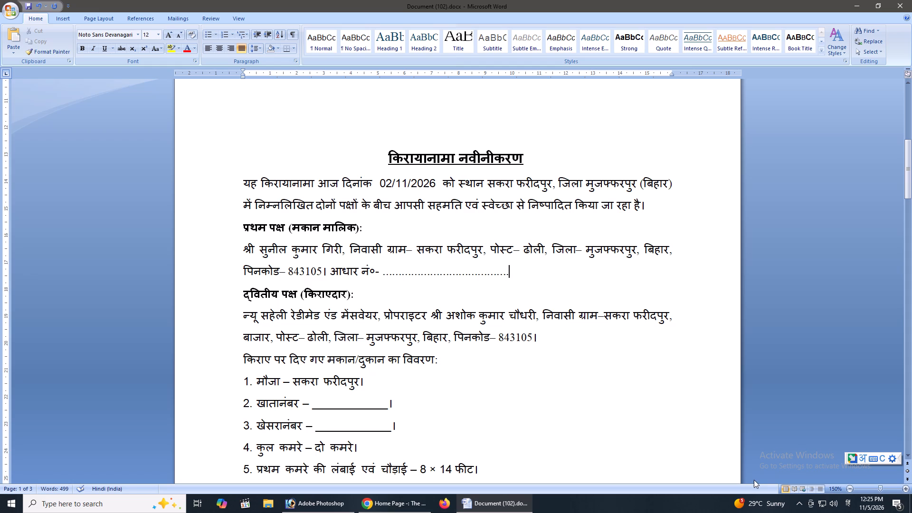
pyautogui.scroll(1, 457, 390)
pyautogui.scroll(-1, 333, 312)
# Insert a space between ग्राम– and सकरा in the second party's address.
pyautogui.click(605, 317)
pyautogui.press('space')
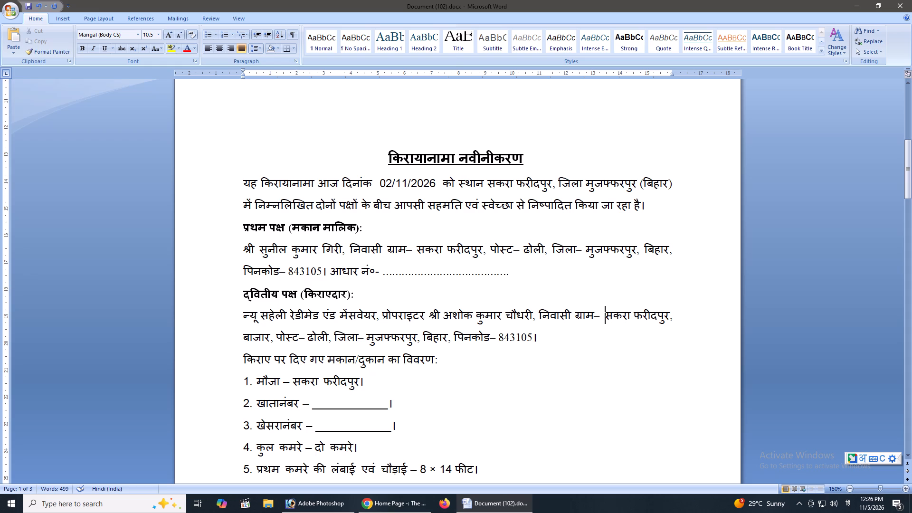
# Enclose the word बाजार in parentheses in the second party's address.
pyautogui.click(241, 338)
pyautogui.hotkey('shift', '(')
pyautogui.press('Right')
pyautogui.press('Right')
pyautogui.press('Right')
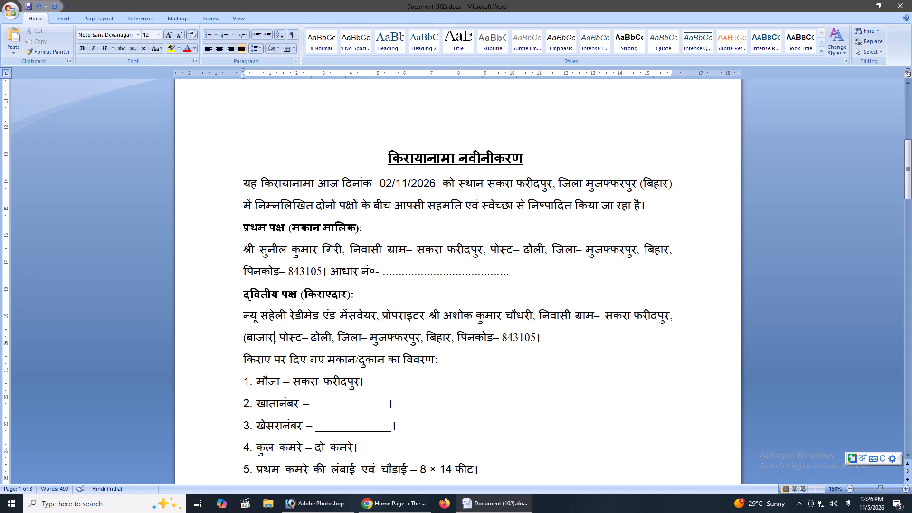
pyautogui.hotkey('shift', ')')
pyautogui.press('Left')
pyautogui.press('Left')
pyautogui.press('Left')
pyautogui.press('Left')
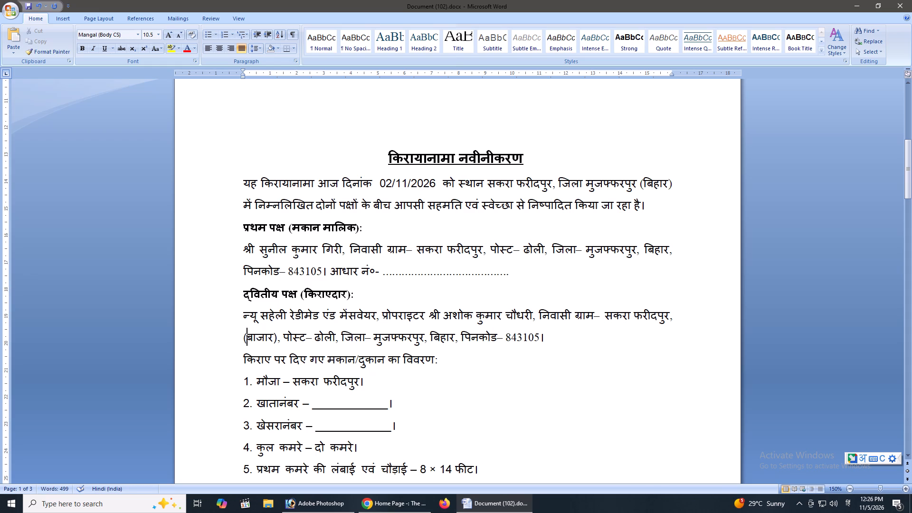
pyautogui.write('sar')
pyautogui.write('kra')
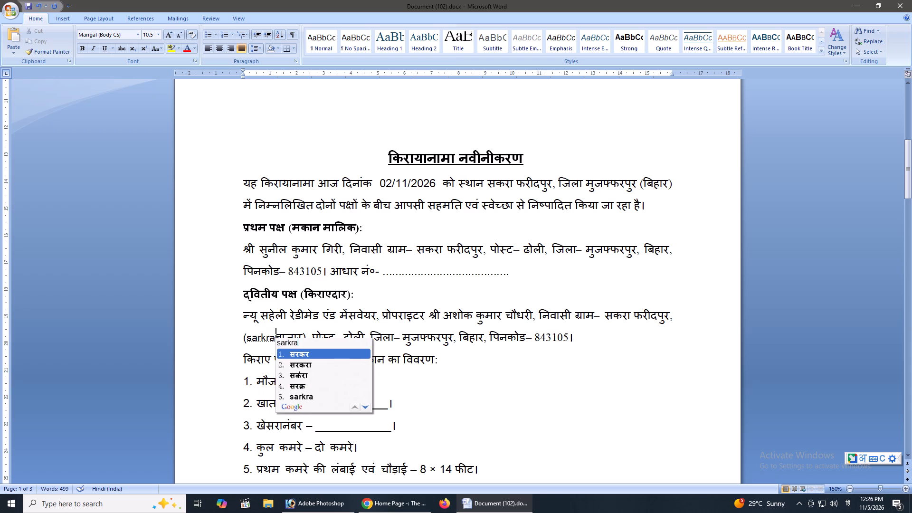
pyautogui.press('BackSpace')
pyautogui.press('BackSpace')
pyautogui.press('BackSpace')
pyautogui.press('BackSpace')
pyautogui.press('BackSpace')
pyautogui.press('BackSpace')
# Insert the word सकरा and a space before बाजार inside the parentheses.
pyautogui.write('sa')
pyautogui.write('kr')
pyautogui.press('a')
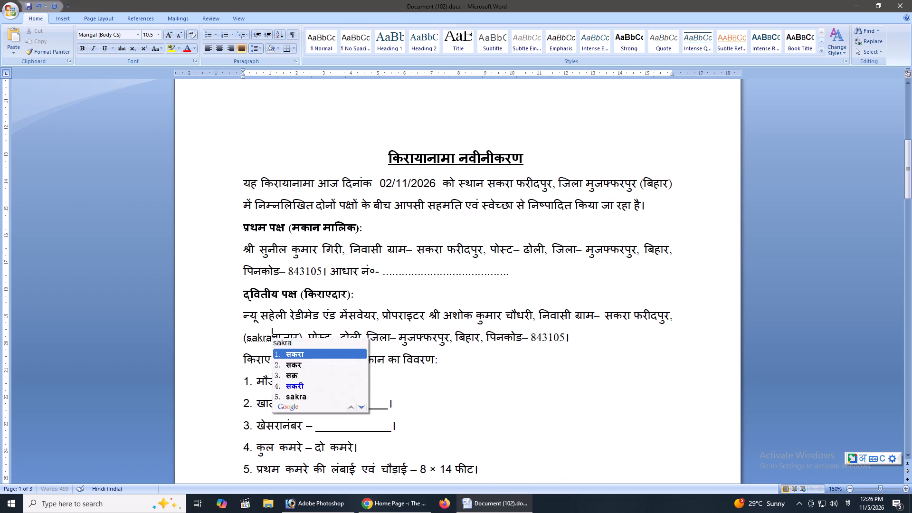
pyautogui.press('Return')
pyautogui.press('space')
# Copy the formatting of बाजार onto the inserted word सकरा with Format Painter.
pyautogui.press('Right')
pyautogui.press('Right')
pyautogui.press('Right')
pyautogui.press('Left')
pyautogui.press('Left')
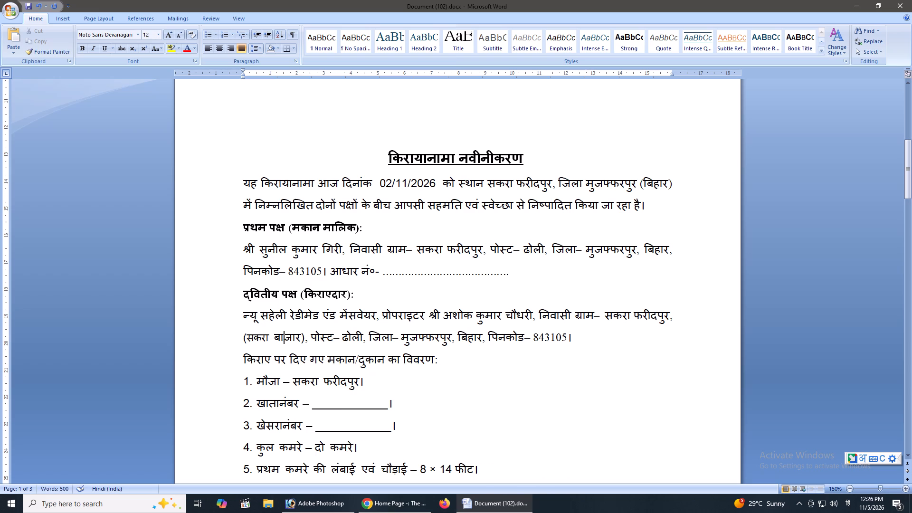
pyautogui.hotkey('shift', 'Left')
pyautogui.click(54, 53)
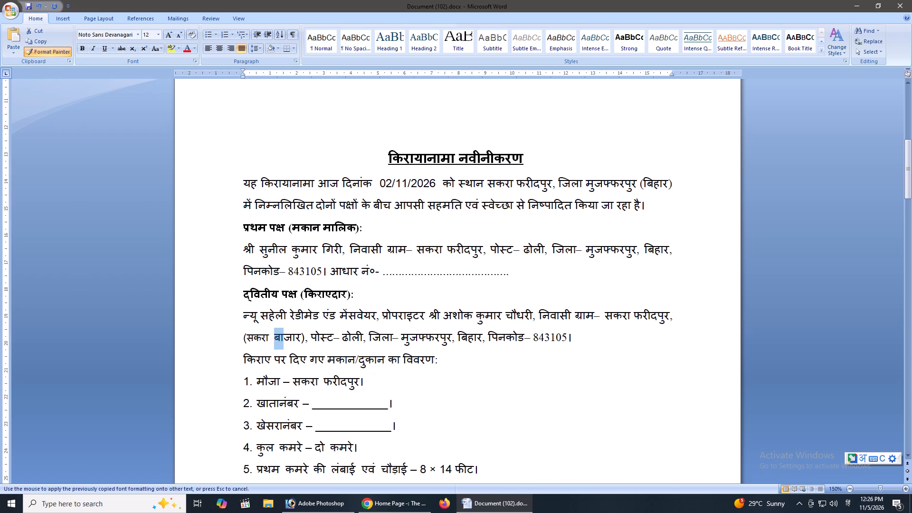
pyautogui.moveTo(273, 343); pyautogui.dragTo(250, 340)
pyautogui.click(253, 359)
pyautogui.click(292, 338)
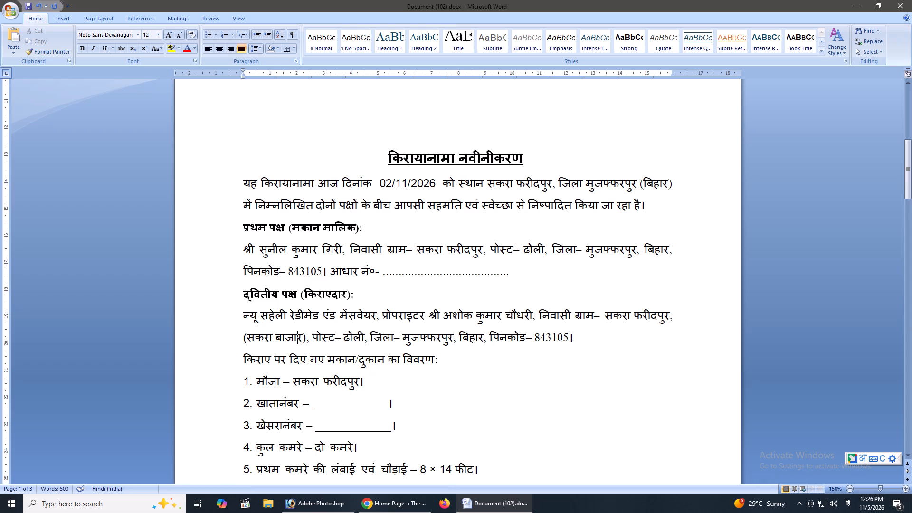
pyautogui.click(310, 342)
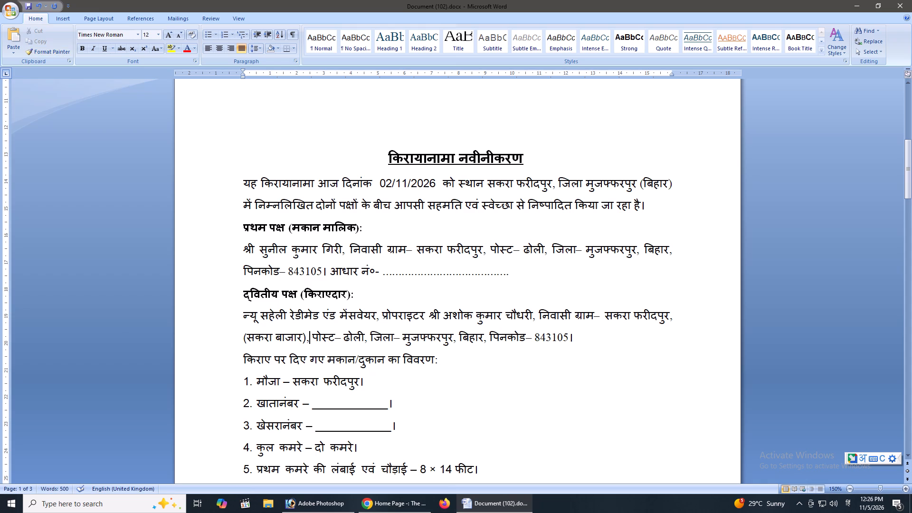
pyautogui.click(672, 315)
pyautogui.press('BackSpace')
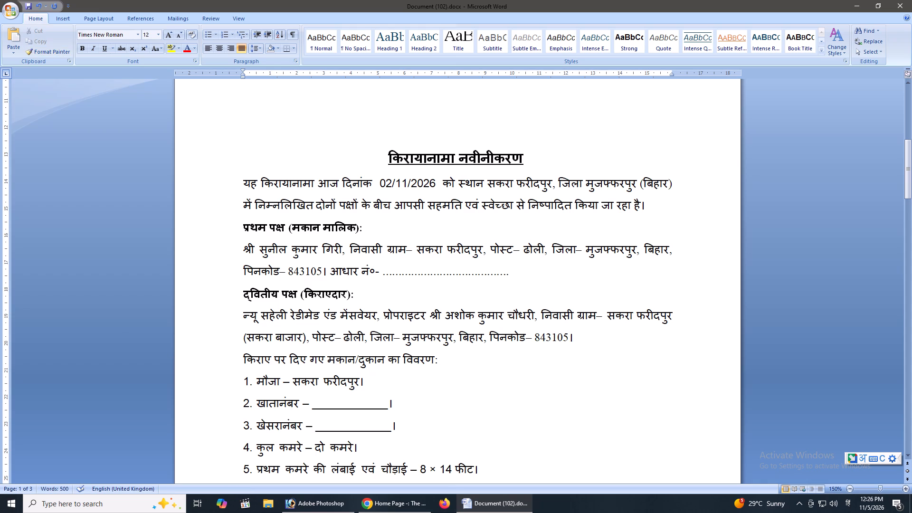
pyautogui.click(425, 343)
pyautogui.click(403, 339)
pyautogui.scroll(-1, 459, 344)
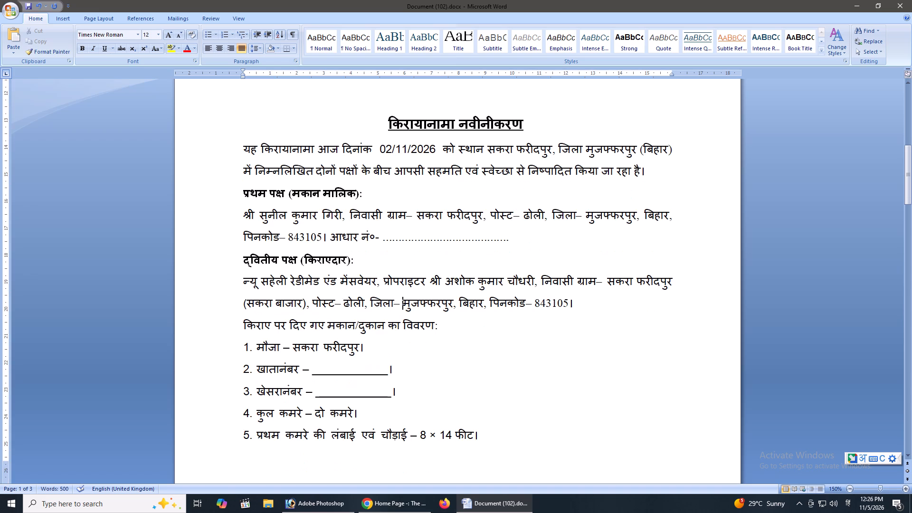
# Delete the danda after the PIN code in both parties' addresses, keeping a space before the first party's आधार नं०.
pyautogui.click(584, 304)
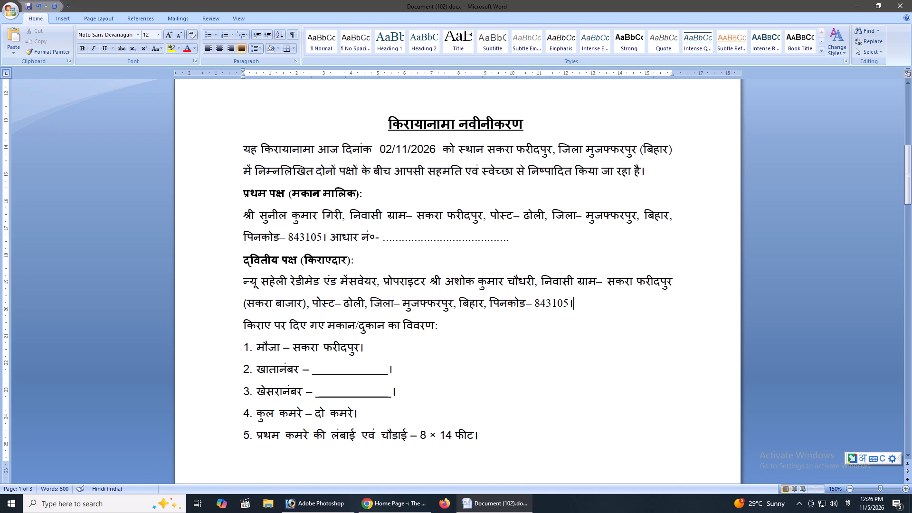
pyautogui.press('BackSpace')
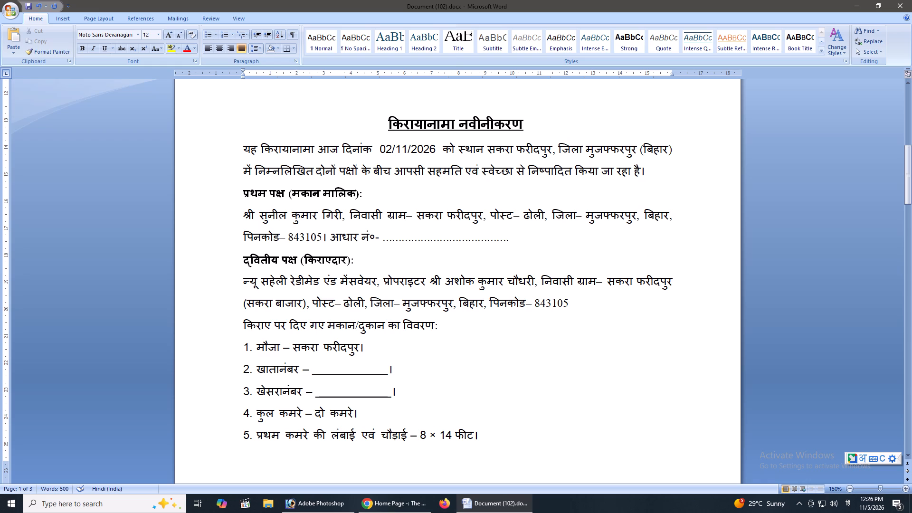
pyautogui.click(324, 239)
pyautogui.press('BackSpace')
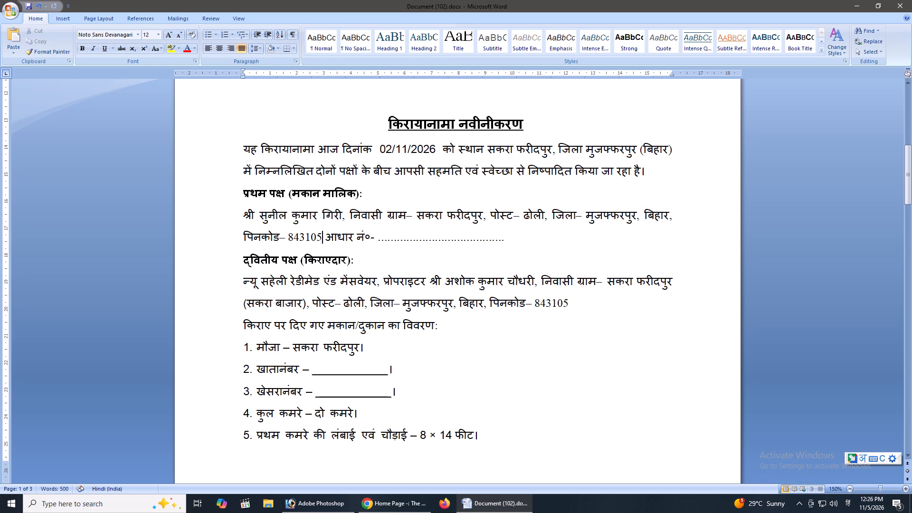
pyautogui.press('space')
# Append आधार नं०- followed by a dotted blank after the PIN code in the second party's details.
pyautogui.click(594, 302)
pyautogui.press('space')
pyautogui.write('aa')
pyautogui.press('v')
pyautogui.press('a')
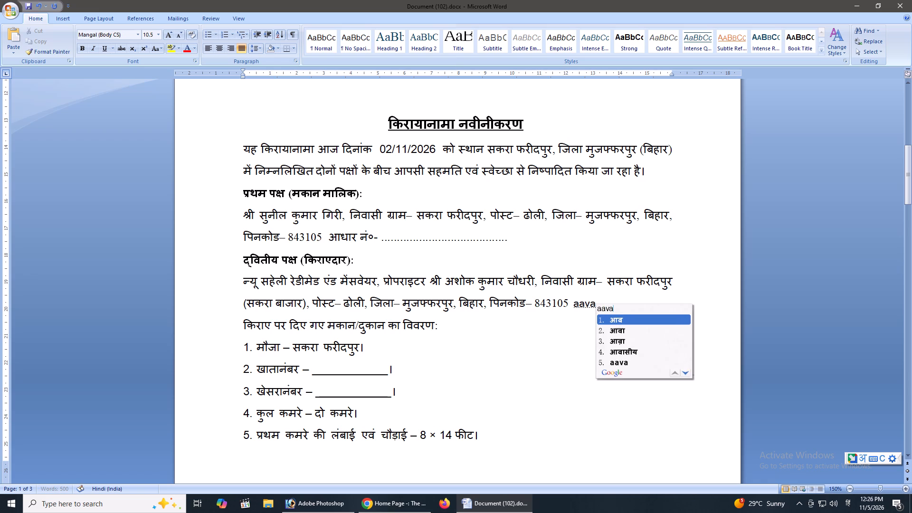
pyautogui.press('BackSpace')
pyautogui.press('BackSpace')
pyautogui.write('dhar nn')
pyautogui.press('Return')
pyautogui.write('0')
pyautogui.press('space')
pyautogui.press('BackSpace')
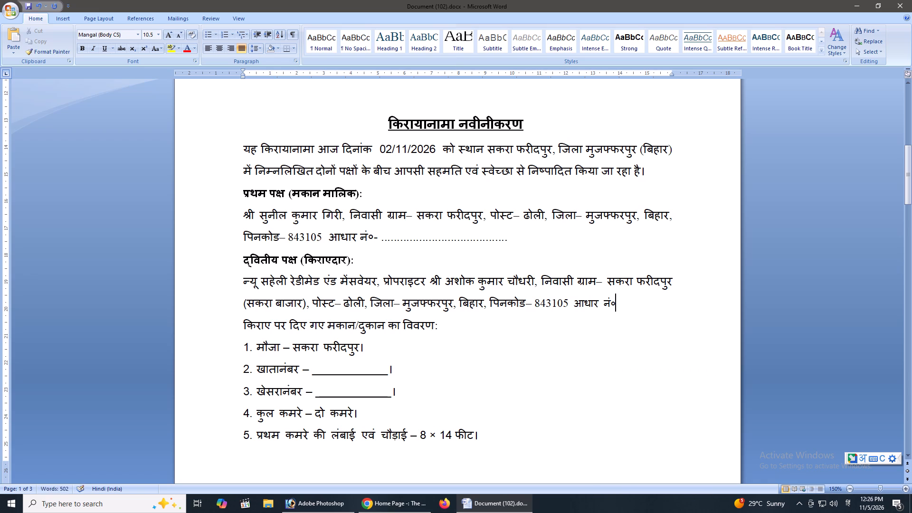
pyautogui.write('- .')
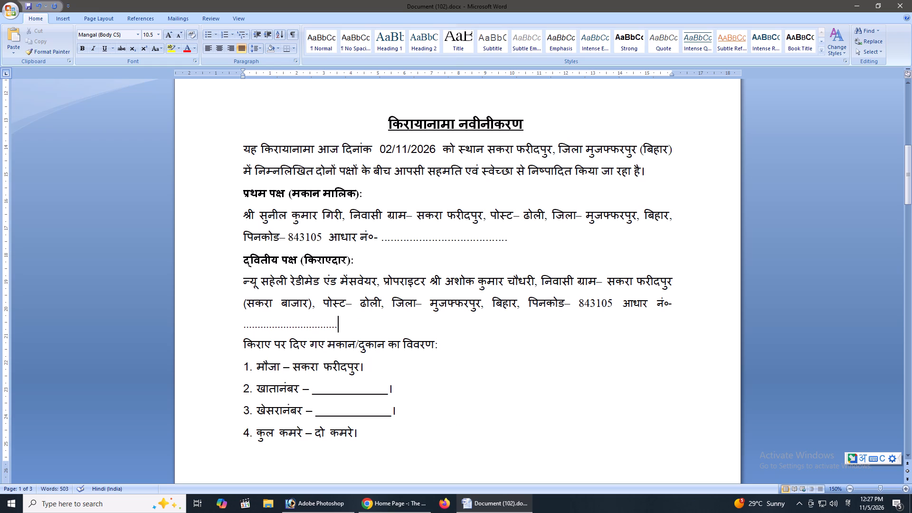
pyautogui.write('...')
# Add a comma and मोबाइल नं०- with a dotted blank filling the rest of the line in the first party's details.
pyautogui.click(510, 240)
pyautogui.write(', eks')
pyautogui.press('BackSpace')
pyautogui.press('BackSpace')
pyautogui.press('BackSpace')
pyautogui.write('mo')
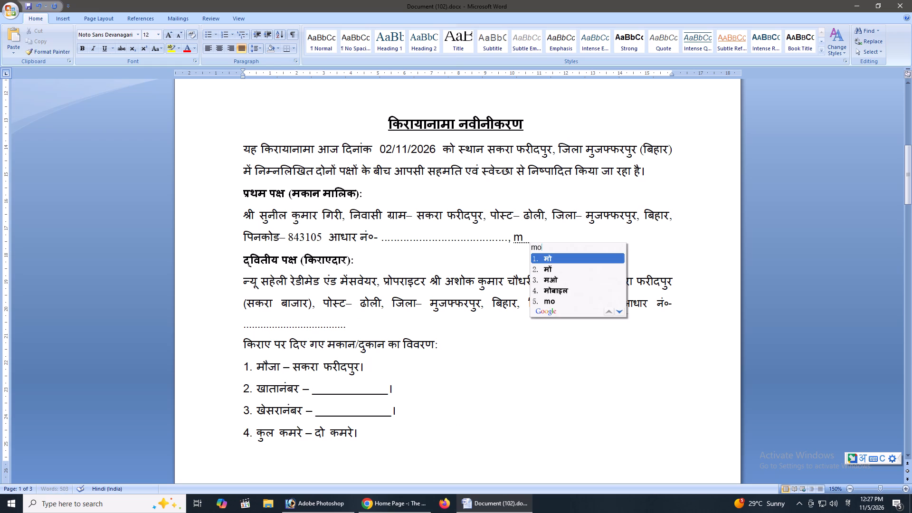
pyautogui.write('bi')
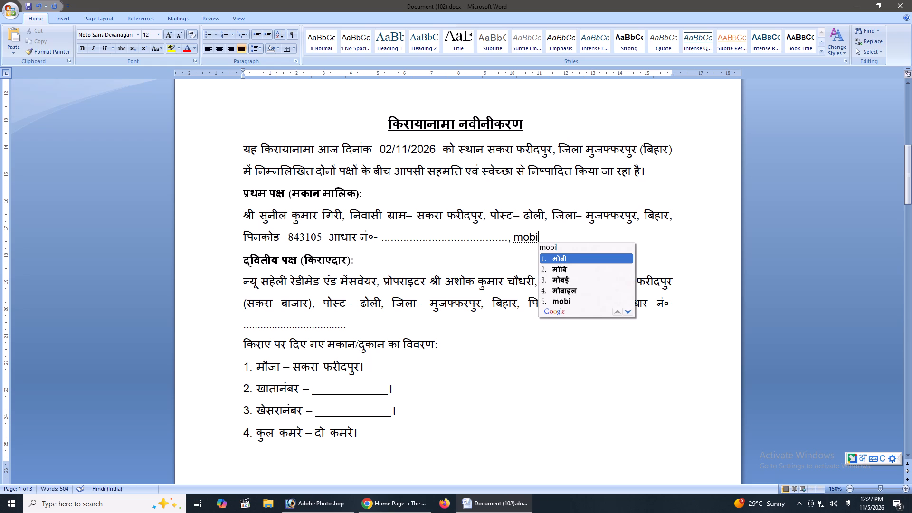
pyautogui.press('BackSpace')
pyautogui.press('BackSpace')
pyautogui.press('BackSpace')
pyautogui.press('BackSpace')
pyautogui.write('mobile')
pyautogui.press('space')
pyautogui.write('nn')
pyautogui.press('Return')
pyautogui.write('0')
pyautogui.press('space')
pyautogui.press('BackSpace')
pyautogui.write('- .')
pyautogui.write('..........')
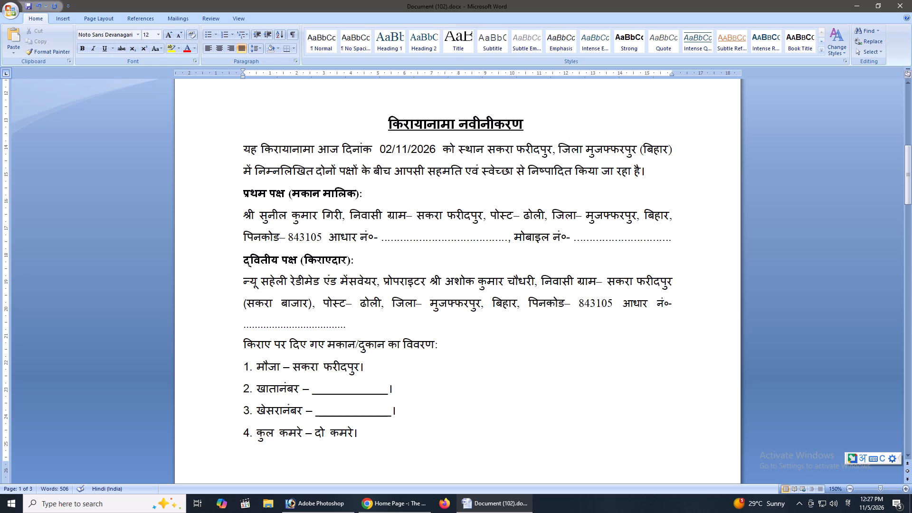
# Copy the first party's मोबाइल नं०- blank to the end of the second party's details, separated by a comma.
pyautogui.moveTo(513, 238); pyautogui.dragTo(656, 229)
pyautogui.hotkey('ctrl', 'c')
pyautogui.click(487, 330)
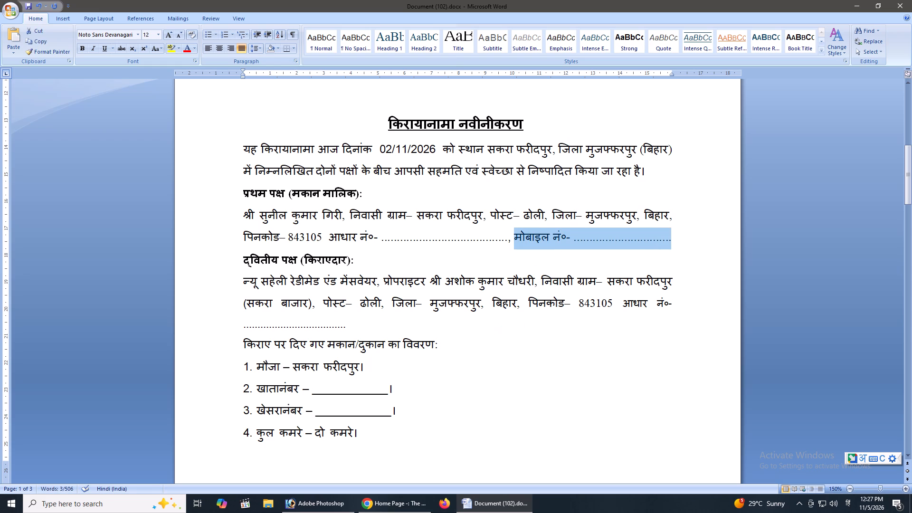
pyautogui.hotkey('ctrl', 'v')
pyautogui.click(353, 330)
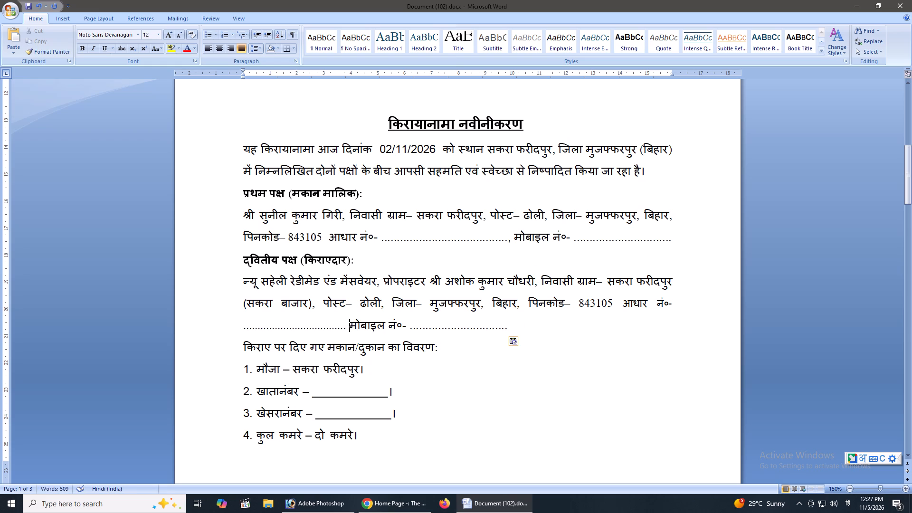
pyautogui.press('Left')
pyautogui.press(',')
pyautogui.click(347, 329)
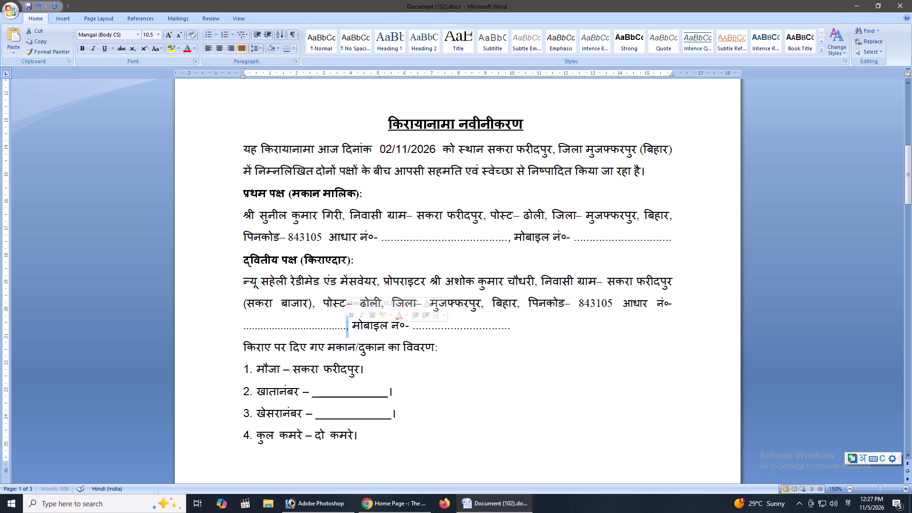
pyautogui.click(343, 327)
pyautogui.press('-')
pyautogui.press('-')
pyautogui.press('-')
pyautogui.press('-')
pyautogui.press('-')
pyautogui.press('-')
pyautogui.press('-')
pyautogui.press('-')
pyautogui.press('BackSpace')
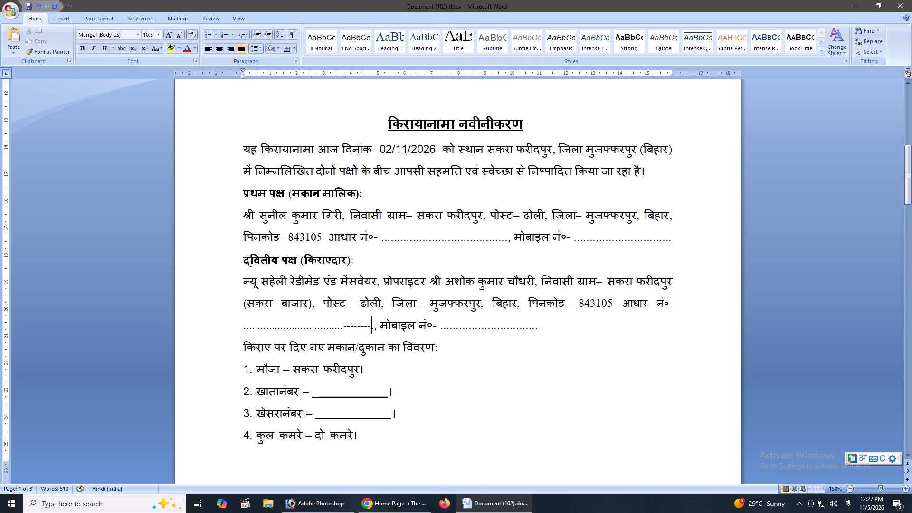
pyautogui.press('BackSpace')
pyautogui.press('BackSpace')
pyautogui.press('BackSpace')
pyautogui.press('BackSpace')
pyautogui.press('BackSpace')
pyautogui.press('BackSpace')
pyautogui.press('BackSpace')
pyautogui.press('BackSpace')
# Lengthen the dotted blank for आधार नं०- in the second party's details with more dots.
pyautogui.press('.')
pyautogui.press('.')
pyautogui.press('.')
pyautogui.press('.')
pyautogui.press('.')
pyautogui.press('.')
pyautogui.press('.')
pyautogui.press('.')
pyautogui.press('.')
pyautogui.press('.')
pyautogui.press('.')
pyautogui.press('.')
pyautogui.press('.')
pyautogui.press('.')
pyautogui.press('.')
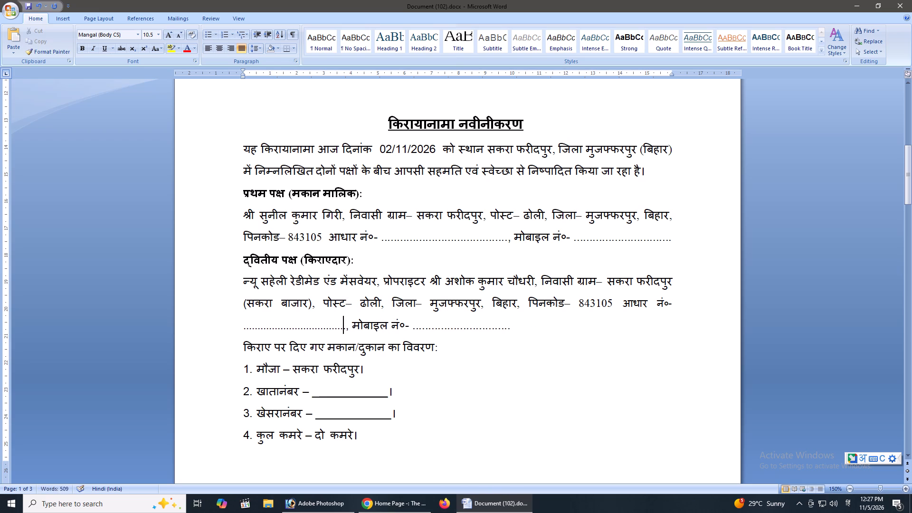
pyautogui.press('.')
# Lengthen the dotted blank for मोबाइल नं०- in the second party's details with more dots.
pyautogui.click(543, 335)
pyautogui.press('.')
pyautogui.press('.')
pyautogui.press('.')
pyautogui.press('.')
pyautogui.press('.')
pyautogui.press('.')
pyautogui.press('.')
pyautogui.press('.')
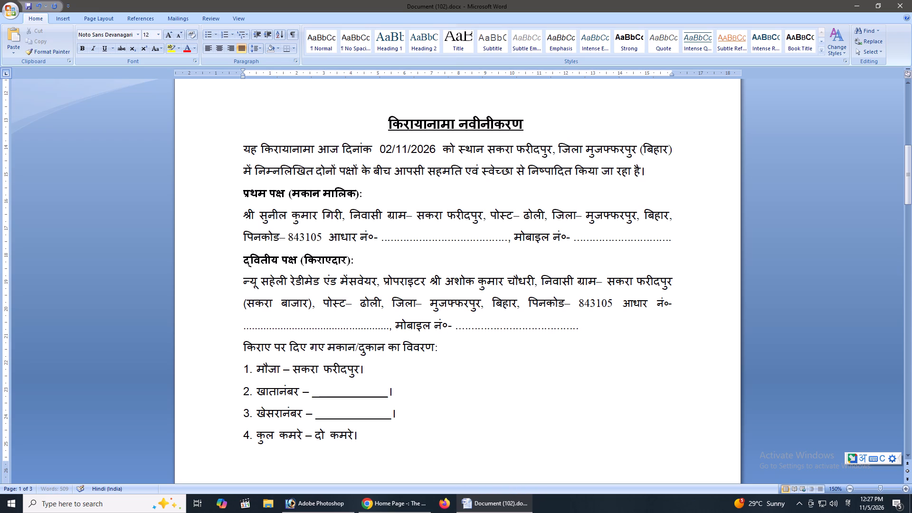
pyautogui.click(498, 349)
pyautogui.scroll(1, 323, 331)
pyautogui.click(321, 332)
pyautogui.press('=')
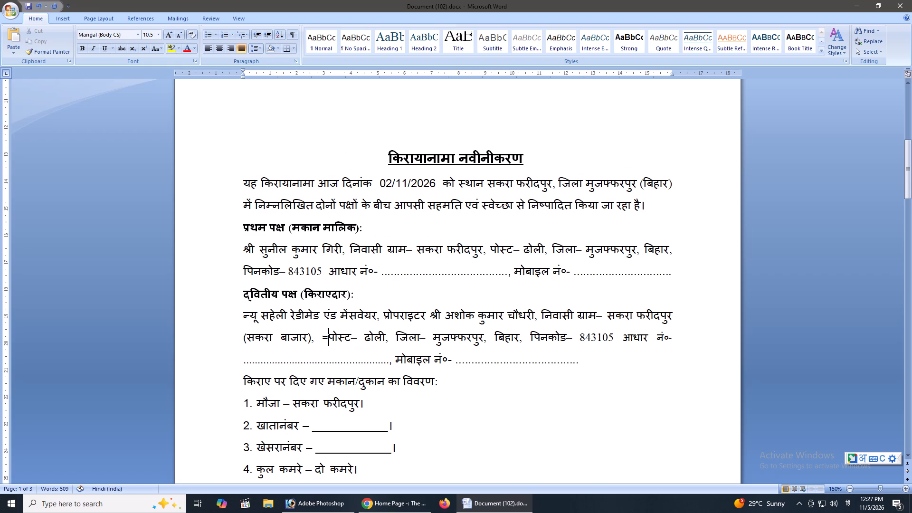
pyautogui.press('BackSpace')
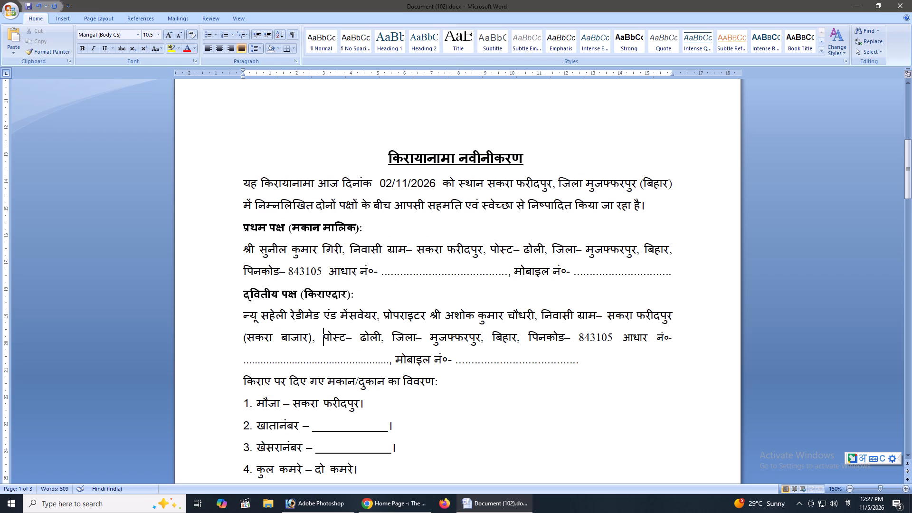
# Copy the first party's PIN code formatting onto the whole second party details paragraph with Format Painter.
pyautogui.click(300, 281)
pyautogui.moveTo(300, 280); pyautogui.dragTo(323, 279)
pyautogui.click(49, 51)
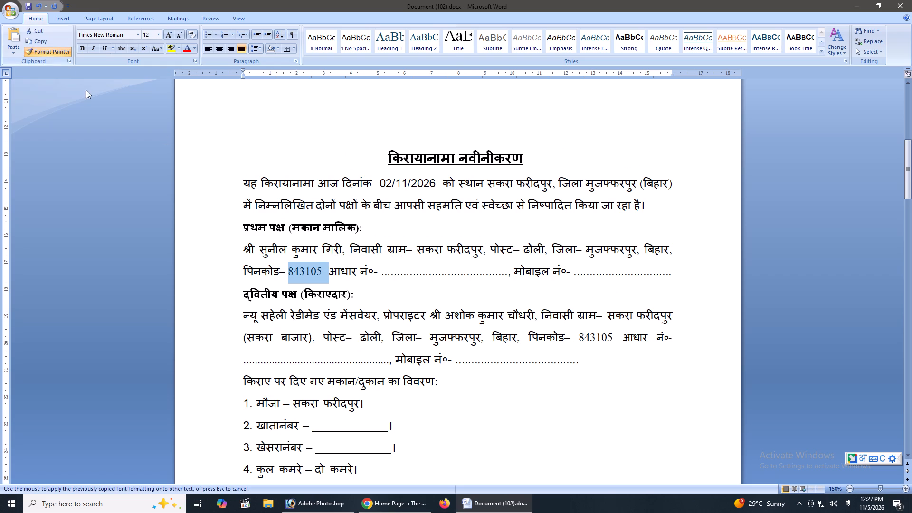
pyautogui.moveTo(243, 316); pyautogui.dragTo(586, 380)
pyautogui.click(537, 396)
# Make the heading किराए पर दिए गए मकान/दुकान का विवरण: bold.
pyautogui.moveTo(466, 380); pyautogui.dragTo(185, 381)
pyautogui.hotkey('ctrl', 'b')
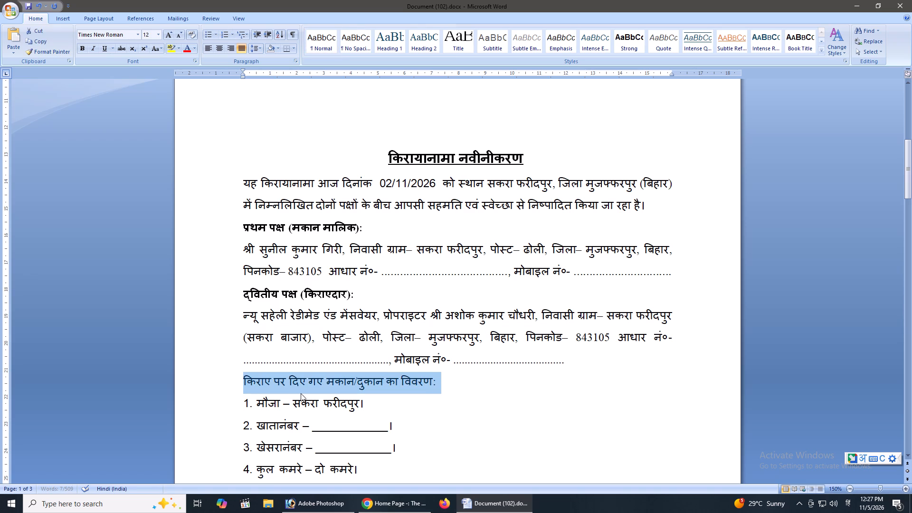
pyautogui.click(407, 419)
# Insert a comma after the PIN code in the first party's details and remove the extra space before आधार.
pyautogui.keyDown('ctrl'); pyautogui.scroll(1, 507, 415); pyautogui.keyUp('ctrl')
pyautogui.keyDown('ctrl'); pyautogui.scroll(-1, 507, 415); pyautogui.keyUp('ctrl')
pyautogui.keyDown('ctrl'); pyautogui.scroll(1, 507, 415); pyautogui.keyUp('ctrl')
pyautogui.scroll(10, 508, 414)
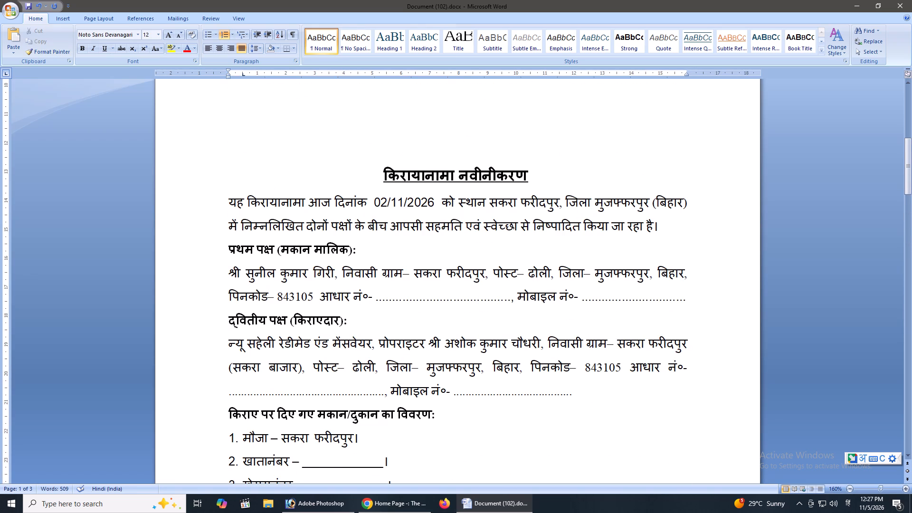
pyautogui.scroll(-1, 294, 237)
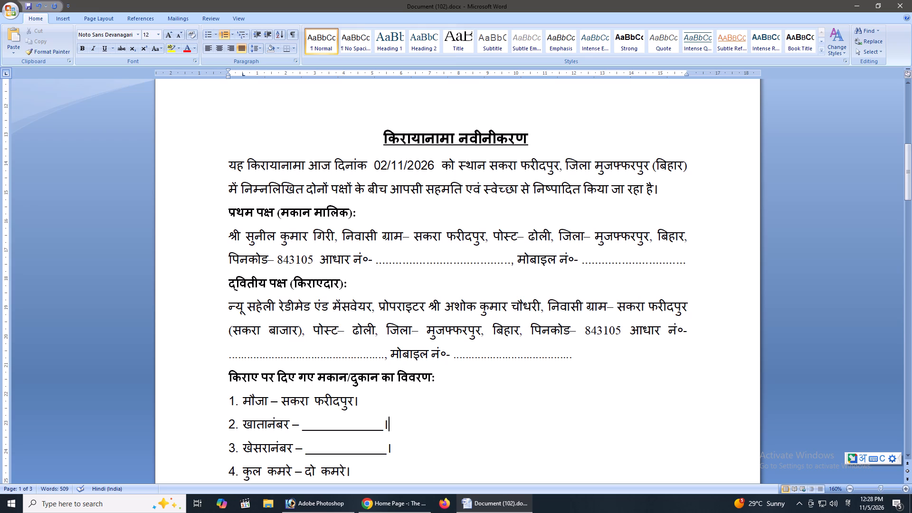
pyautogui.scroll(-2, 333, 357)
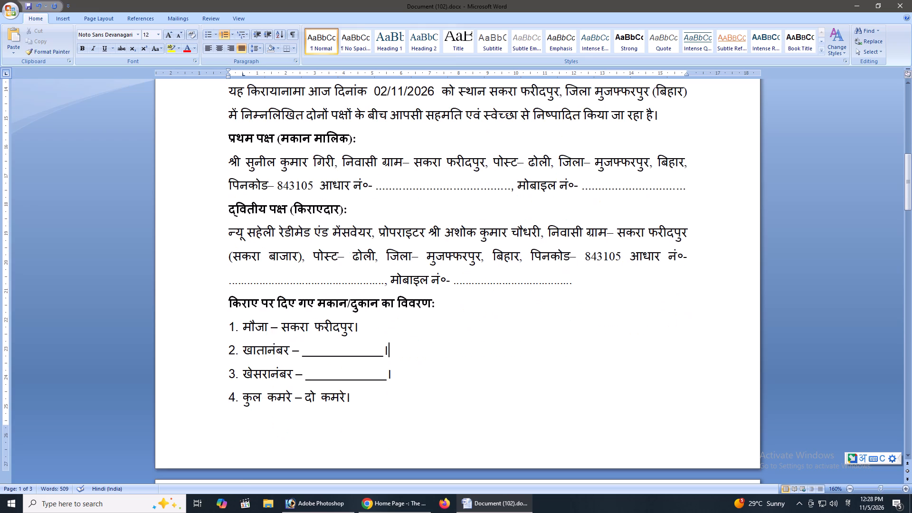
pyautogui.scroll(2, 318, 366)
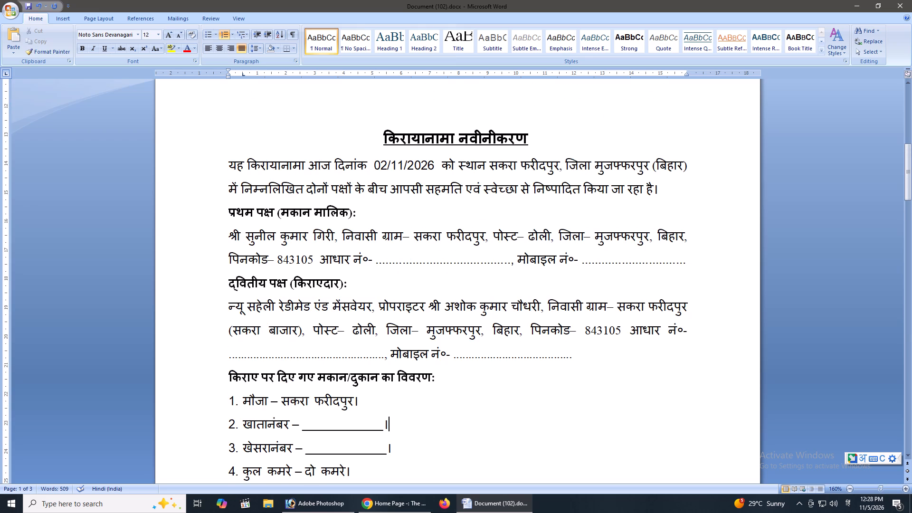
pyautogui.click(323, 256)
pyautogui.click(313, 261)
pyautogui.press(',')
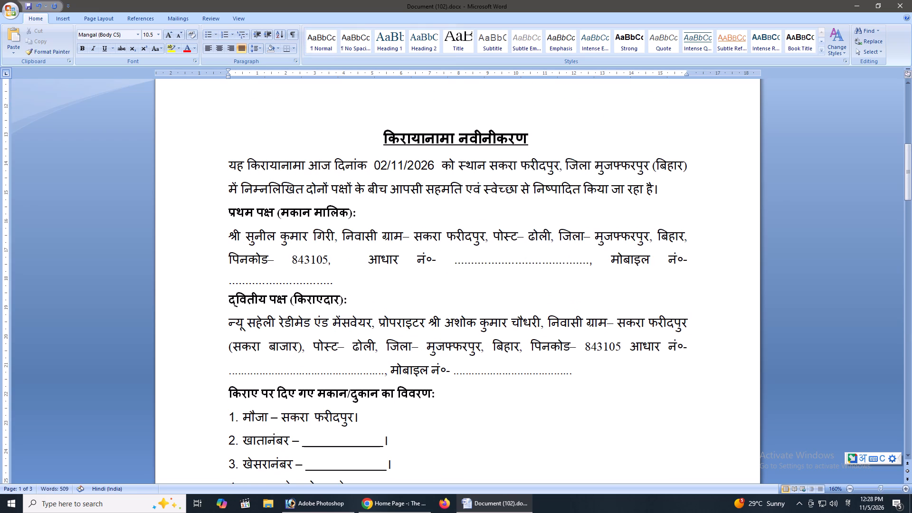
pyautogui.click(360, 258)
pyautogui.press('BackSpace')
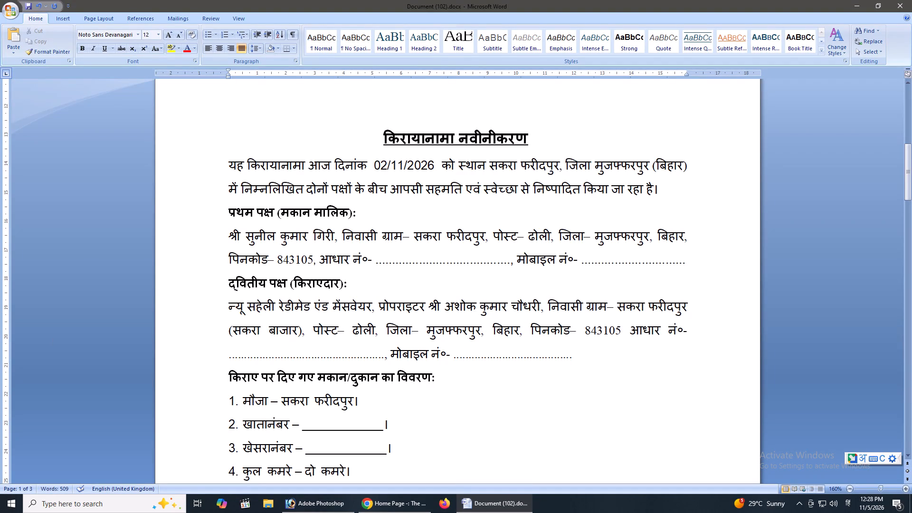
# Add a numbered item reading जमाबंदी संख्या- directly below the खेसरानंबर item in the property details.
pyautogui.click(331, 356)
pyautogui.click(543, 361)
pyautogui.scroll(-2, 456, 382)
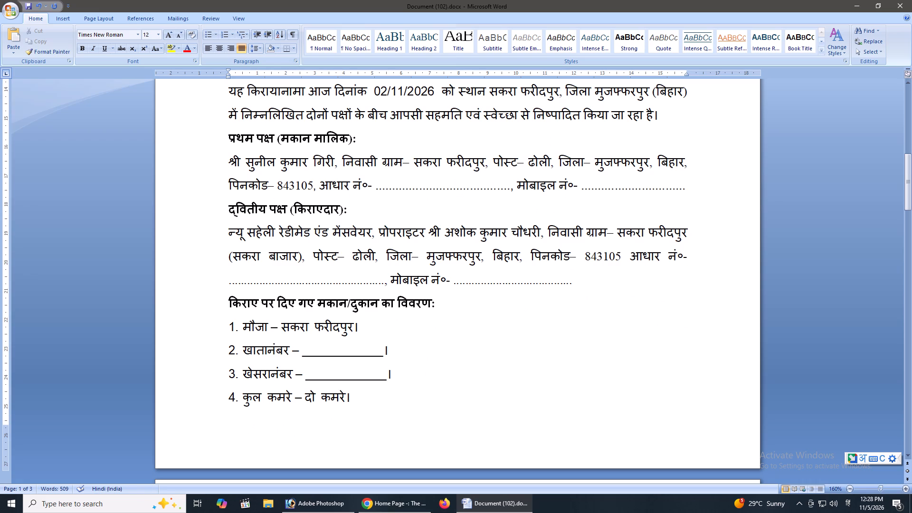
pyautogui.scroll(-4, 370, 407)
pyautogui.scroll(2, 362, 407)
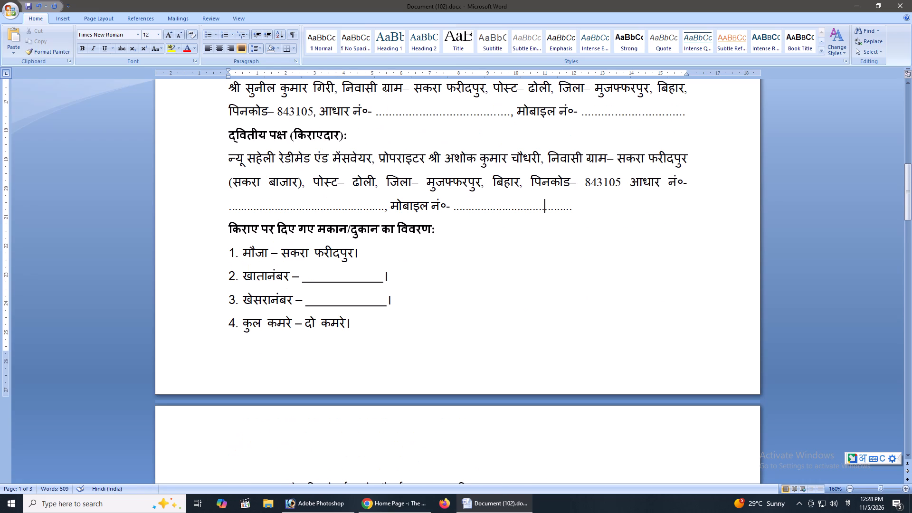
pyautogui.click(431, 304)
pyautogui.press('Return')
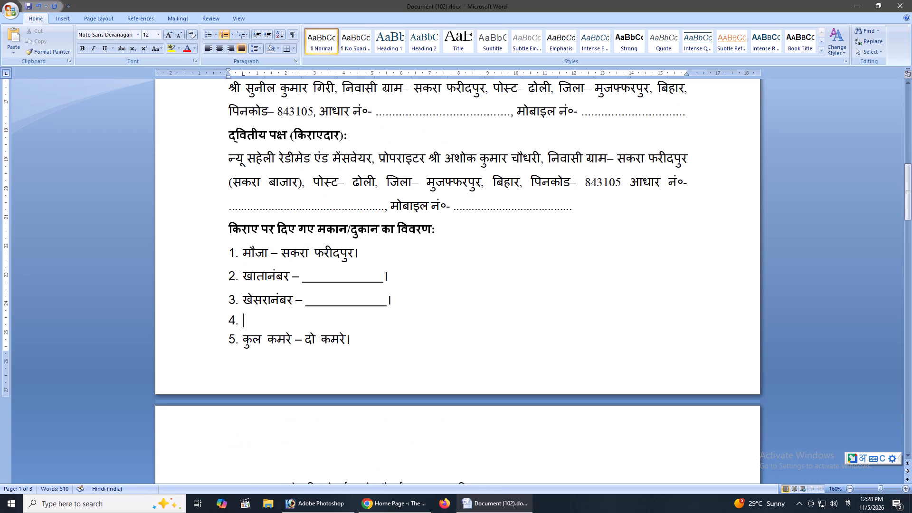
pyautogui.write('jamabandi sankhya- -')
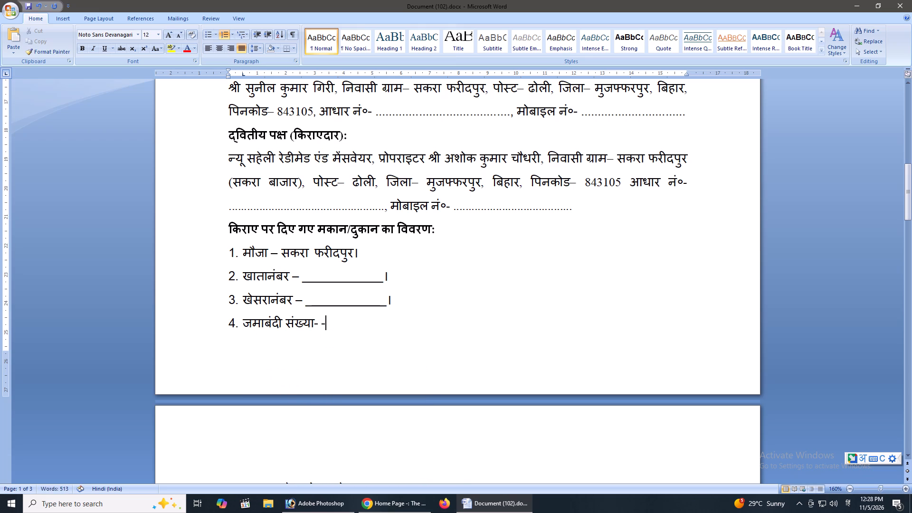
pyautogui.press('BackSpace')
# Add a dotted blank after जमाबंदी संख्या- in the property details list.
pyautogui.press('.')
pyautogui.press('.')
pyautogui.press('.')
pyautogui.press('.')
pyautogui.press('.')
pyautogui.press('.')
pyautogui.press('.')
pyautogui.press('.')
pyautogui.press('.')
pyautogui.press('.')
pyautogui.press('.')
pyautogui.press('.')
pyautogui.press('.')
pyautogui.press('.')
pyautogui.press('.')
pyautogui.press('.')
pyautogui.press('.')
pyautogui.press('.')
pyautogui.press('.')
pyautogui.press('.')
# Replace the dotted blank after जमाबंदी संख्या- with the underscore blank copied from the खेसरानंबर item.
pyautogui.moveTo(304, 300); pyautogui.dragTo(379, 302)
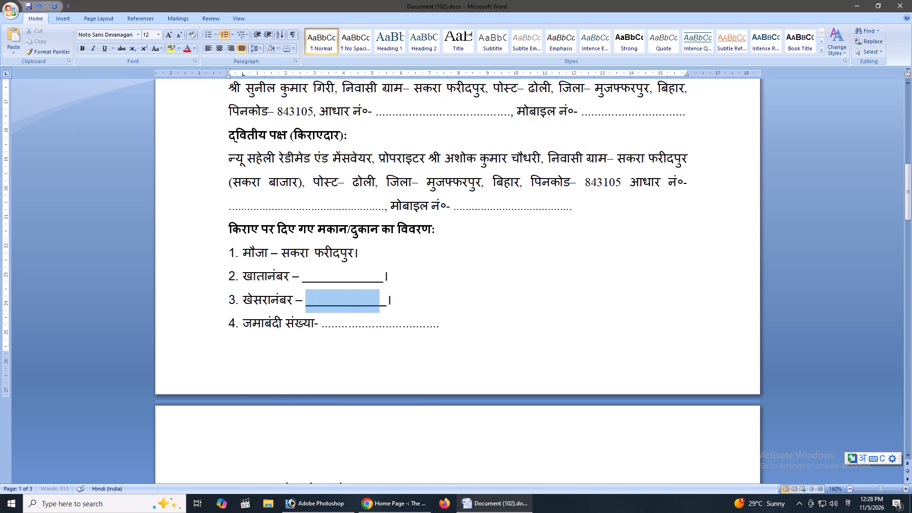
pyautogui.moveTo(379, 302); pyautogui.dragTo(388, 300)
pyautogui.hotkey('ctrl', 'c')
pyautogui.moveTo(448, 326); pyautogui.dragTo(329, 321)
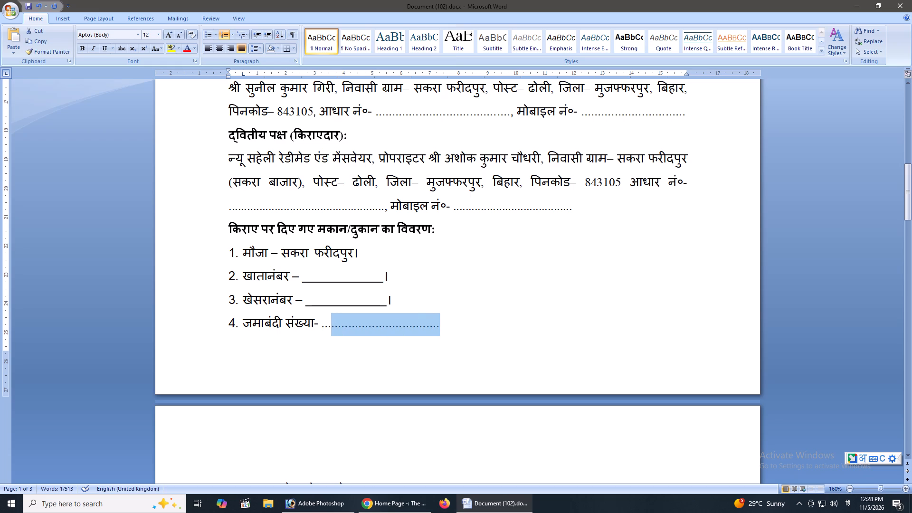
pyautogui.moveTo(329, 321); pyautogui.dragTo(322, 323)
pyautogui.hotkey('ctrl', 'v')
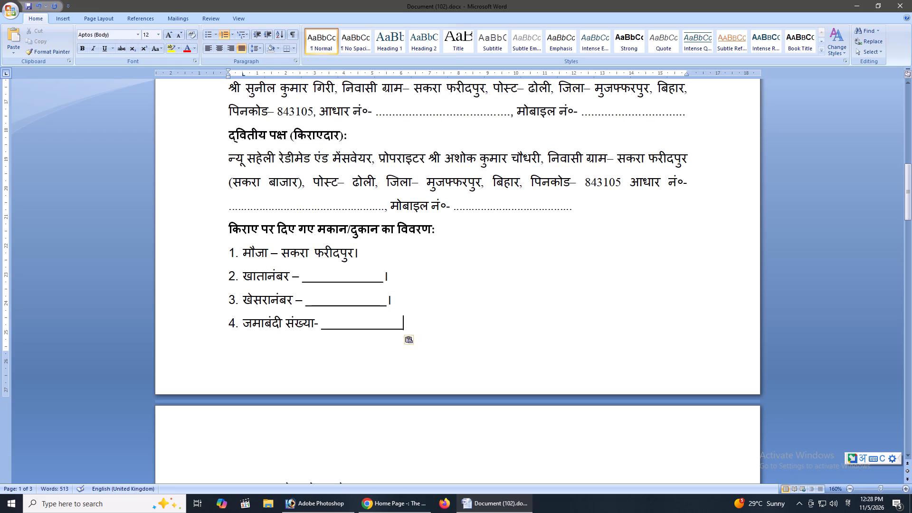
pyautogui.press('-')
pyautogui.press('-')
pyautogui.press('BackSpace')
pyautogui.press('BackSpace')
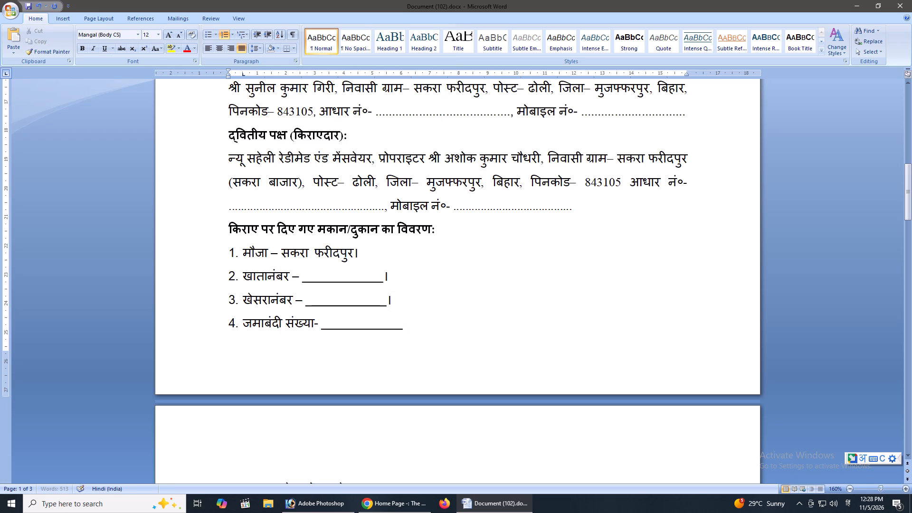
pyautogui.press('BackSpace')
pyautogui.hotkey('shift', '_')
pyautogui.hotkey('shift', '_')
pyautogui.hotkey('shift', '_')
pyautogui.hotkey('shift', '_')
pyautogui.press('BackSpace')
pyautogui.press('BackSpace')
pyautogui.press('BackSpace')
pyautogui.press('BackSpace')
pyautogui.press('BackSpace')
# Lengthen the underscore blank after जमाबंदी संख्या- by copying a short stretch of it and pasting it repeatedly at its end.
pyautogui.moveTo(390, 327); pyautogui.dragTo(369, 330)
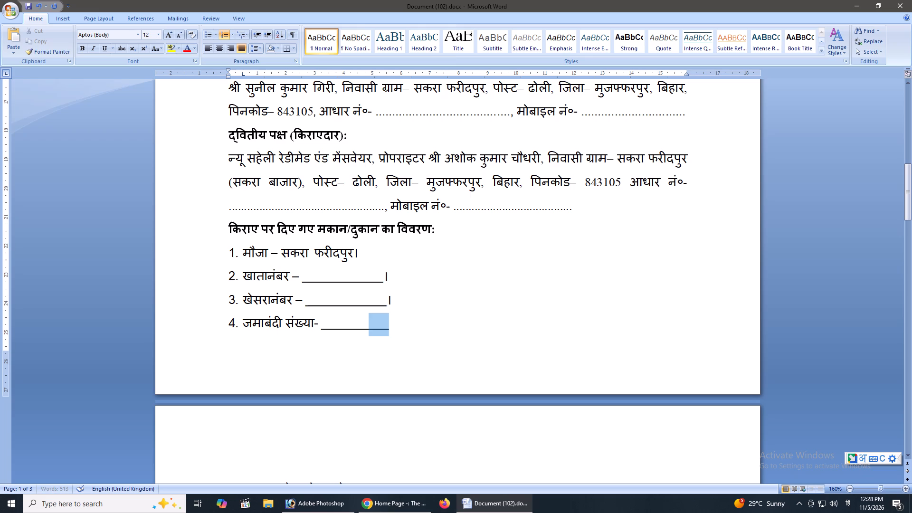
pyautogui.moveTo(369, 330); pyautogui.dragTo(368, 330)
pyautogui.hotkey('ctrl', 'c')
pyautogui.click(402, 332)
pyautogui.hotkey('ctrl', 'v')
pyautogui.hotkey('ctrl', 'v')
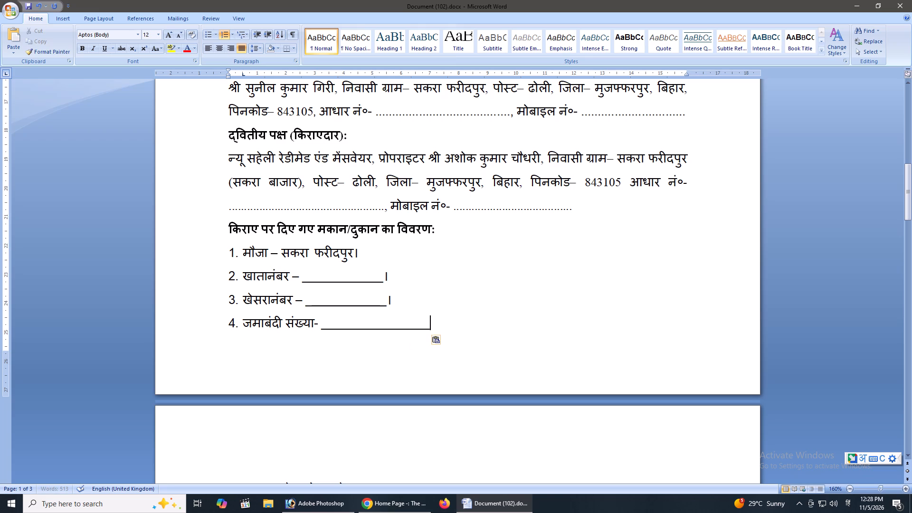
pyautogui.hotkey('ctrl', 'v')
pyautogui.click(412, 342)
# Examine the layout of the agreement's pages, from the property details to the signature section.
pyautogui.keyDown('ctrl'); pyautogui.scroll(-3, 365, 350); pyautogui.keyUp('ctrl')
pyautogui.scroll(-2, 354, 350)
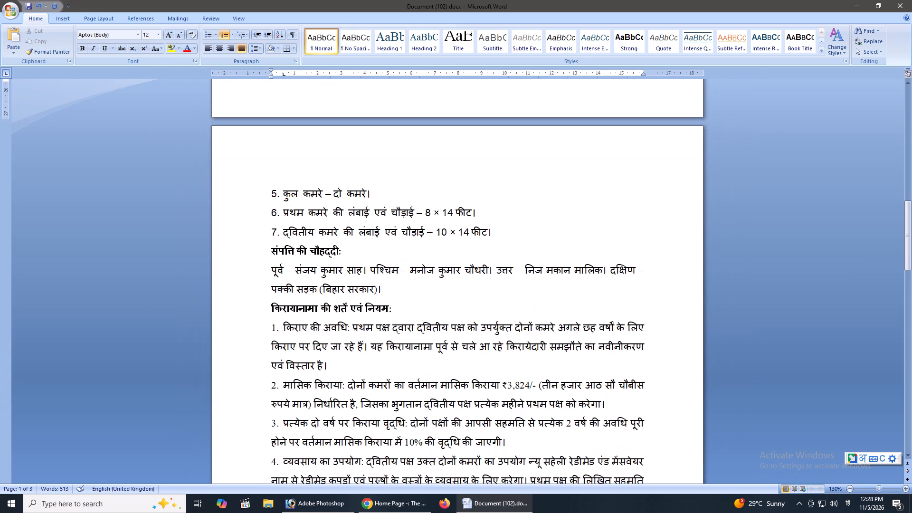
pyautogui.scroll(3, 354, 350)
pyautogui.scroll(-4, 366, 325)
pyautogui.scroll(1, 366, 329)
pyautogui.scroll(-8, 366, 330)
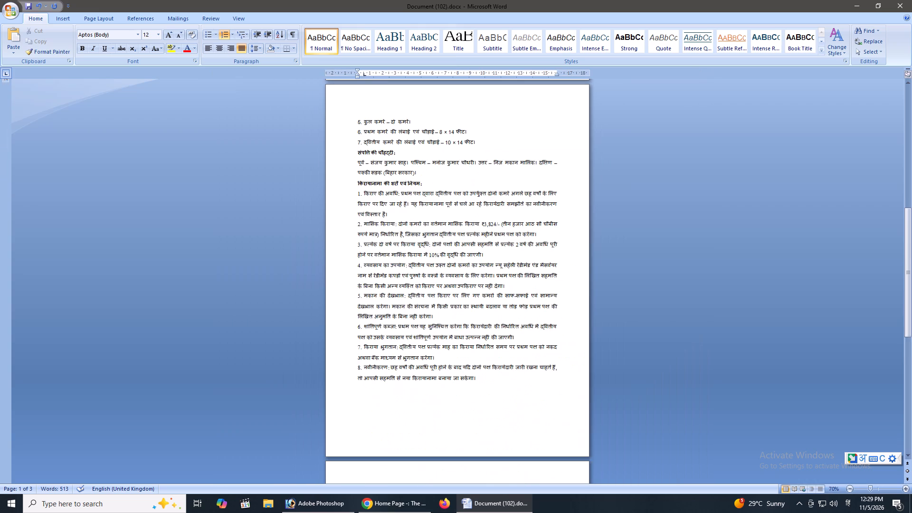
pyautogui.keyDown('ctrl'); pyautogui.scroll(-4, 363, 336); pyautogui.keyUp('ctrl')
pyautogui.keyDown('ctrl'); pyautogui.scroll(2, 361, 334); pyautogui.keyUp('ctrl')
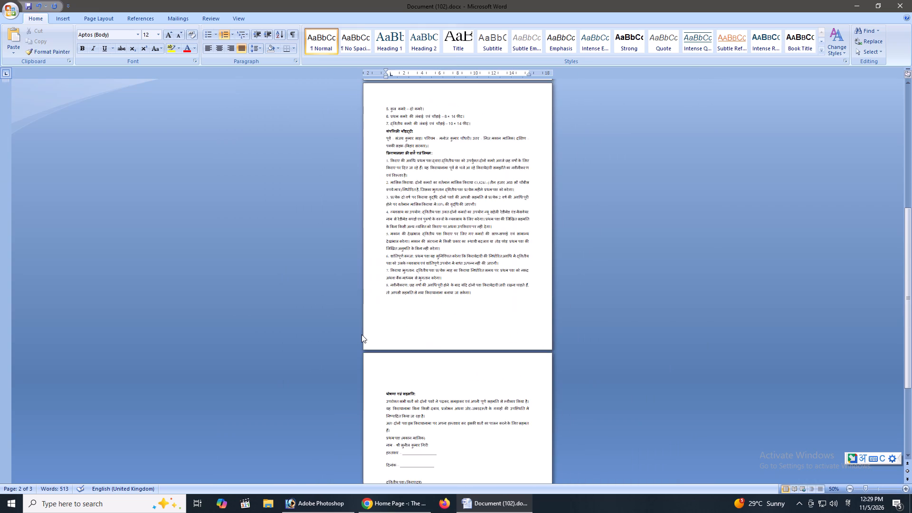
pyautogui.scroll(4, 361, 334)
pyautogui.scroll(-13, 361, 334)
# Save the document.
pyautogui.hotkey('ctrl', 's')
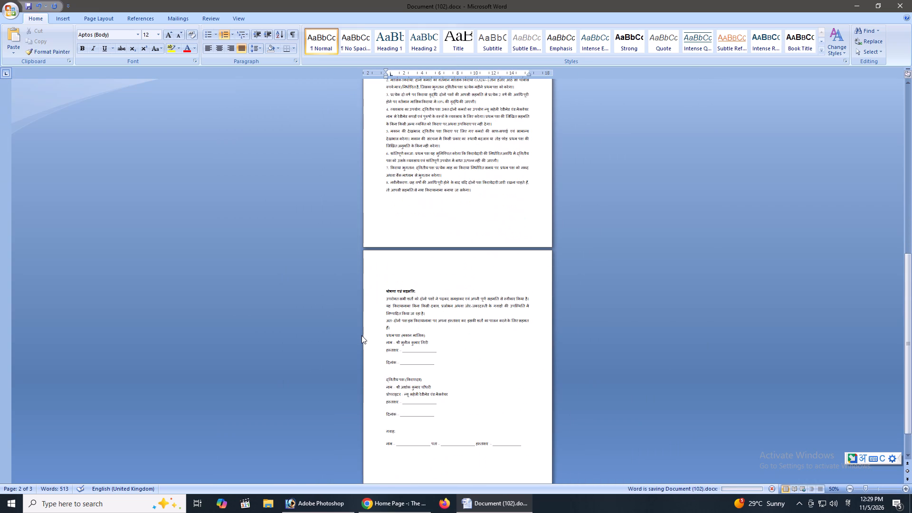
pyautogui.hotkey('ctrl', 's')
# Print the agreement on the EPSON L3210 Series printer with High quality and Grayscale.
pyautogui.hotkey('ctrl', 'p')
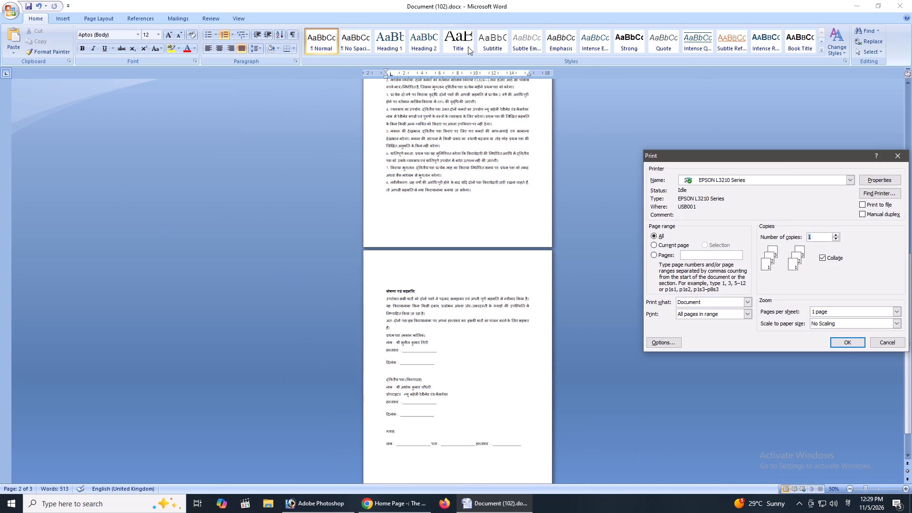
pyautogui.click(868, 176)
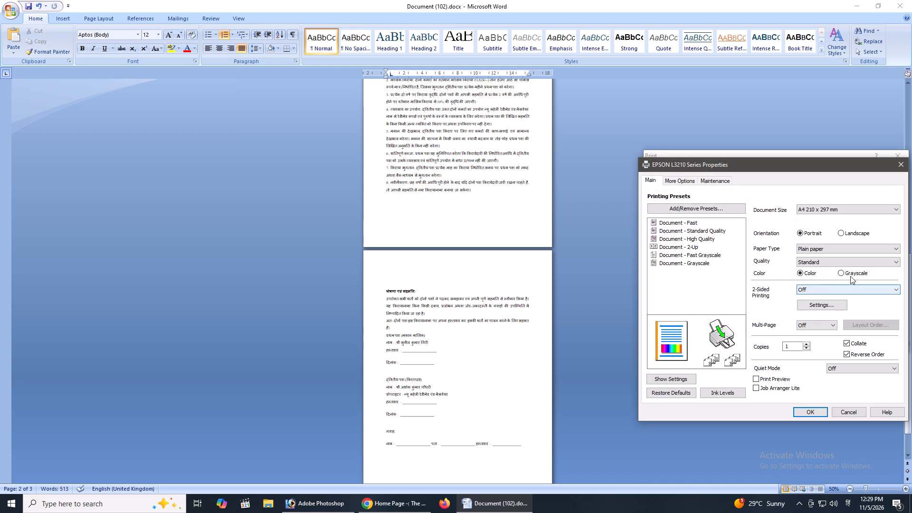
pyautogui.click(850, 276)
pyautogui.click(834, 265)
pyautogui.click(832, 291)
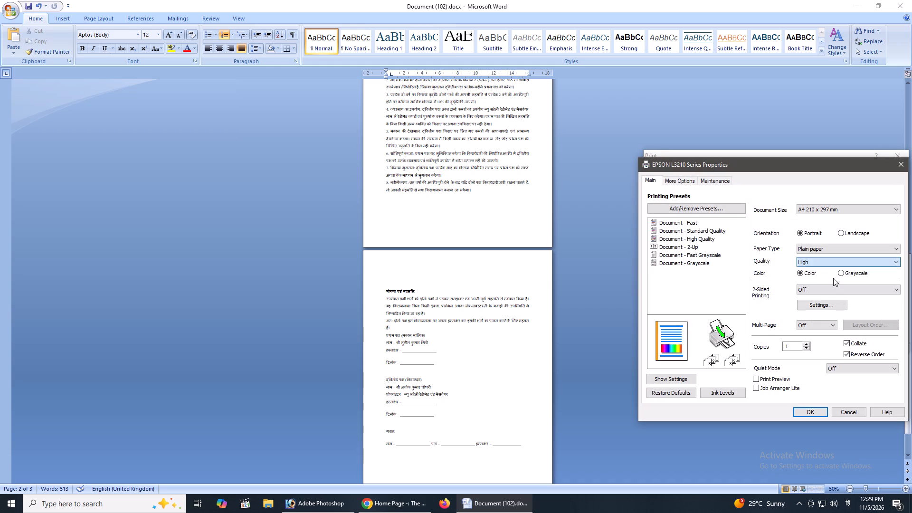
pyautogui.click(843, 267)
pyautogui.click(843, 270)
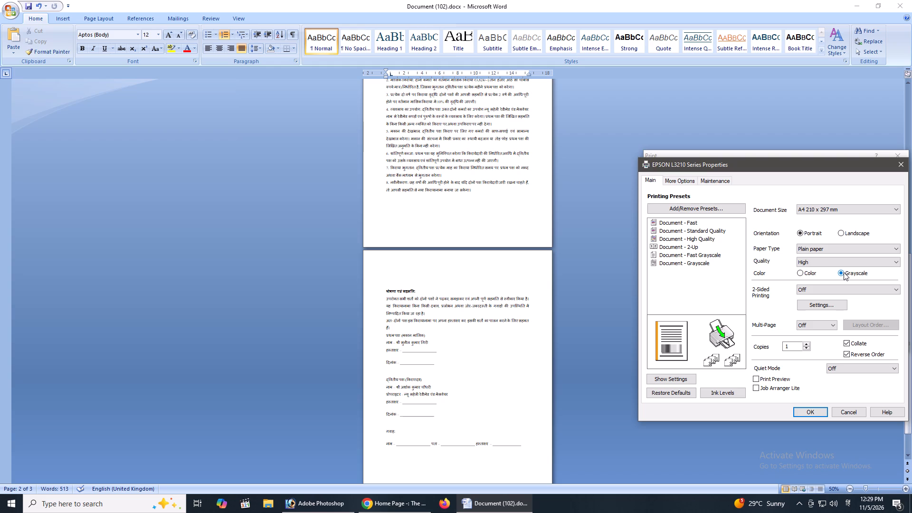
pyautogui.click(811, 407)
pyautogui.click(841, 346)
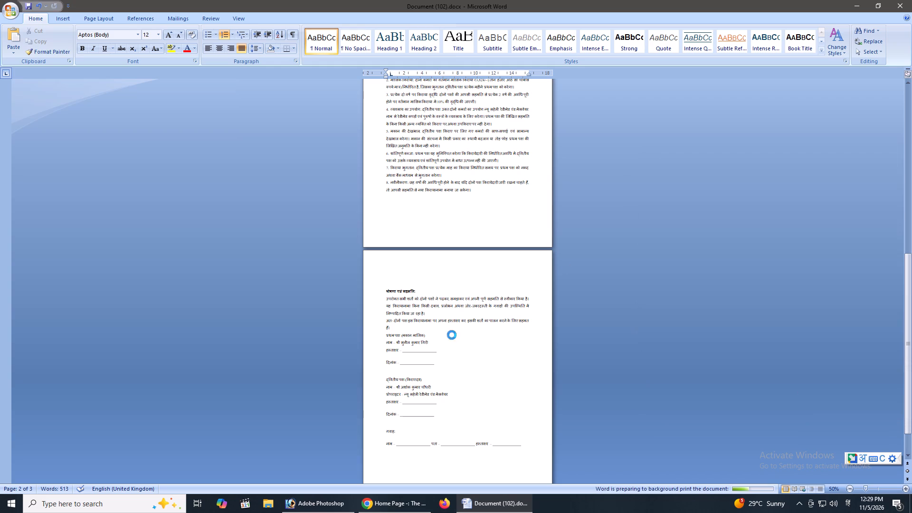
# Read back through the agreement from the signature section to the title, looking for remaining corrections.
pyautogui.click(496, 359)
pyautogui.click(499, 367)
pyautogui.scroll(5, 502, 369)
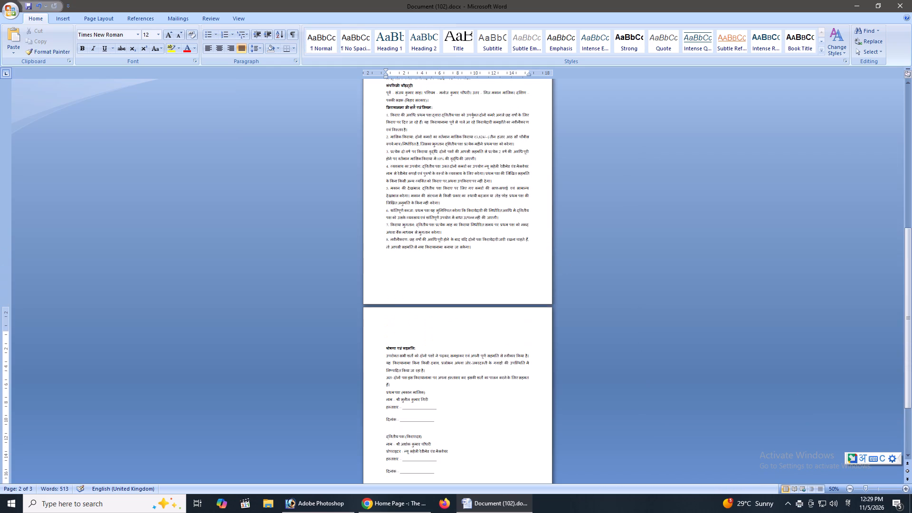
pyautogui.keyDown('ctrl'); pyautogui.scroll(4, 509, 365); pyautogui.keyUp('ctrl')
pyautogui.scroll(5, 517, 366)
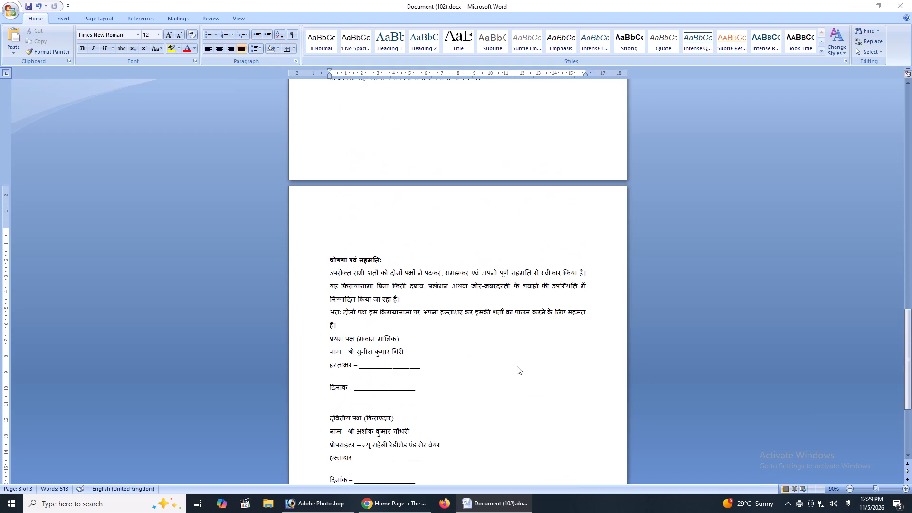
pyautogui.click(491, 373)
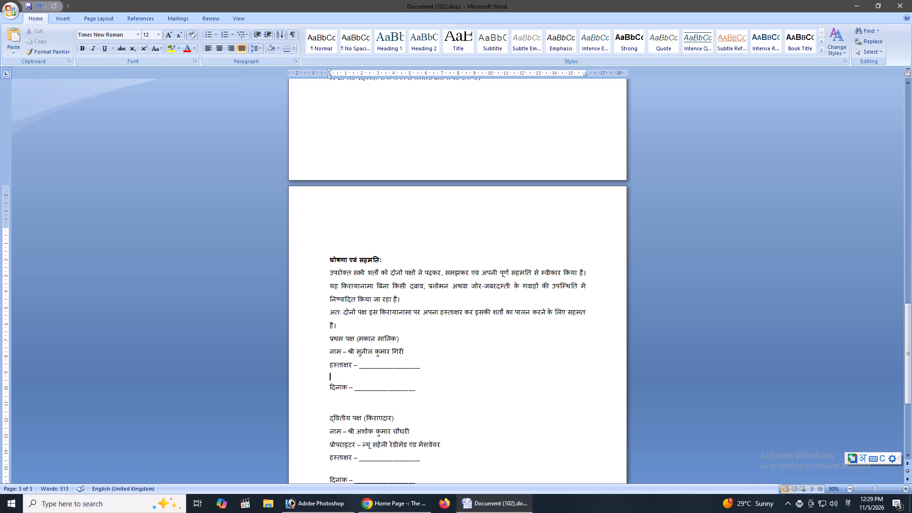
pyautogui.click(471, 376)
pyautogui.scroll(5, 468, 364)
pyautogui.scroll(-1, 468, 359)
pyautogui.scroll(17, 468, 359)
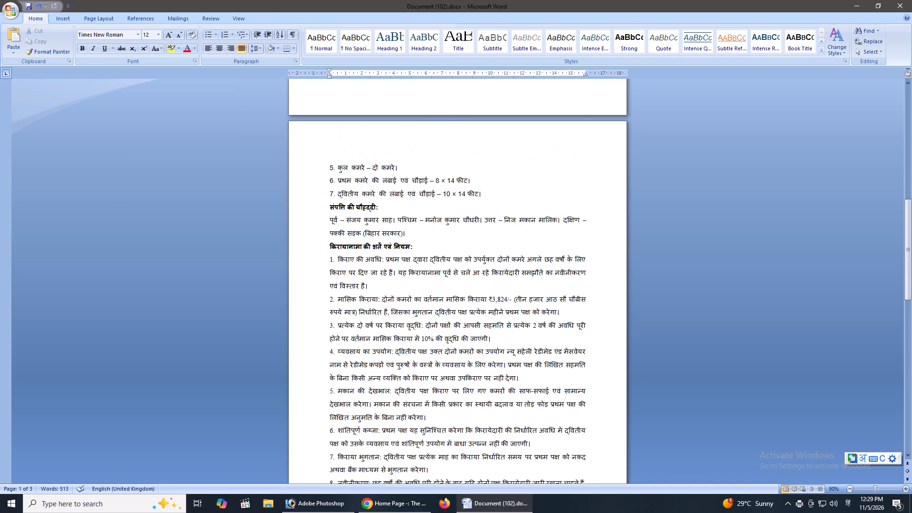
pyautogui.scroll(6, 467, 358)
pyautogui.scroll(-1, 466, 347)
pyautogui.scroll(10, 466, 347)
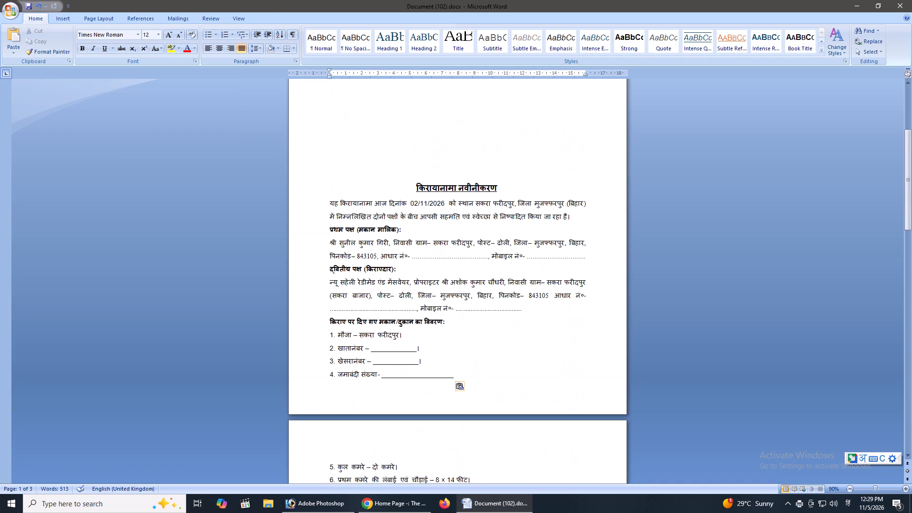
pyautogui.scroll(2, 466, 347)
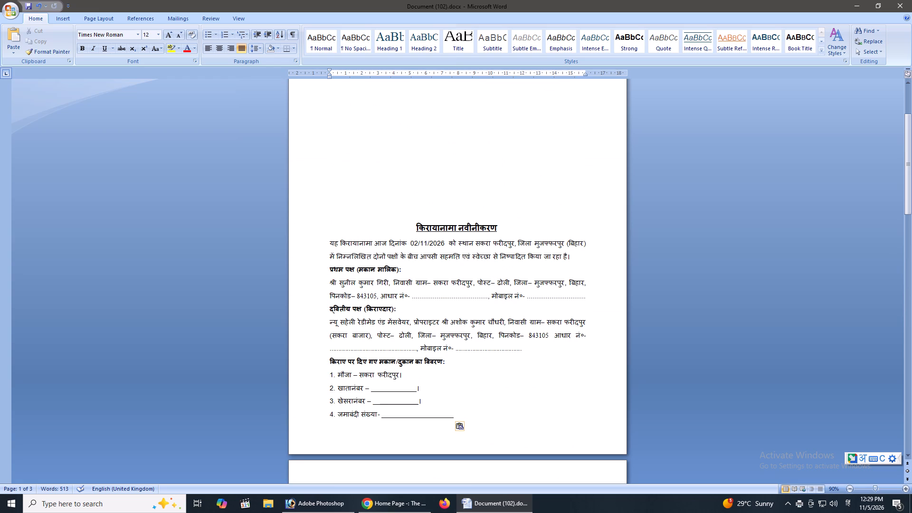
# Add an extra space between किरायानामा and नवीनीकरण in the title and save the document.
pyautogui.click(456, 221)
pyautogui.press('space')
pyautogui.click(525, 332)
pyautogui.scroll(-3, 529, 380)
pyautogui.hotkey('ctrl', 's')
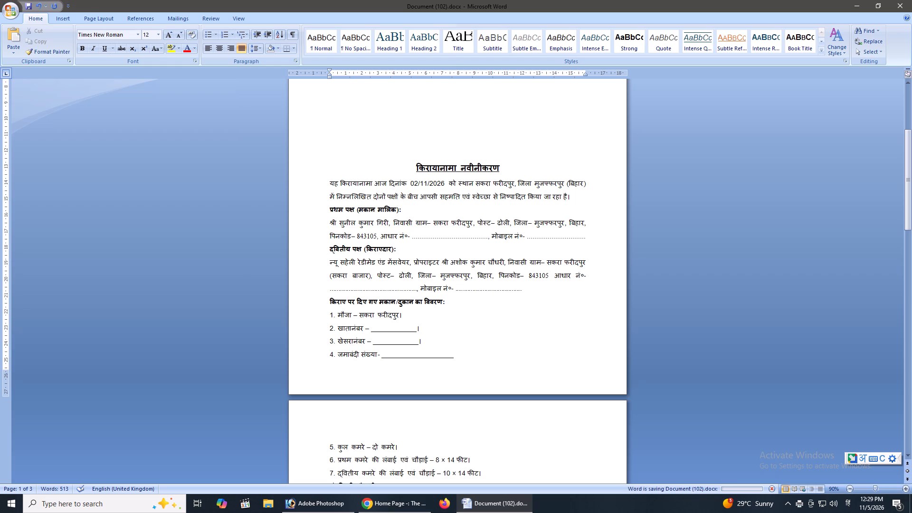
# Insert blank lines above item 5 (कुल कमरे) so that page two's text starts about halfway down the page.
pyautogui.scroll(-4, 465, 404)
pyautogui.keyDown('ctrl'); pyautogui.scroll(-4, 502, 355); pyautogui.keyUp('ctrl')
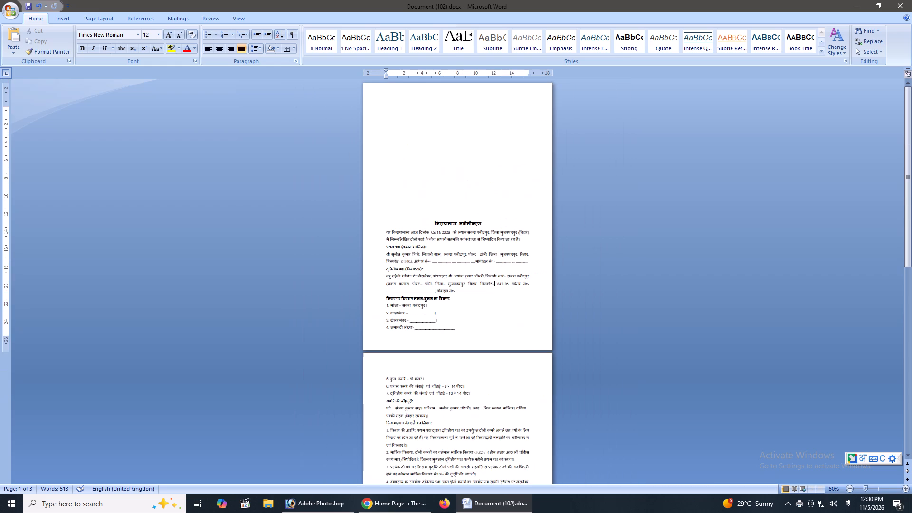
pyautogui.click(479, 338)
pyautogui.press('Return')
pyautogui.press('Return')
pyautogui.press('Return')
pyautogui.press('Return')
pyautogui.press('Return')
pyautogui.press('Return')
pyautogui.press('Return')
pyautogui.press('Return')
pyautogui.scroll(-1, 513, 394)
pyautogui.press('Return')
pyautogui.scroll(-2, 518, 406)
pyautogui.press('Return')
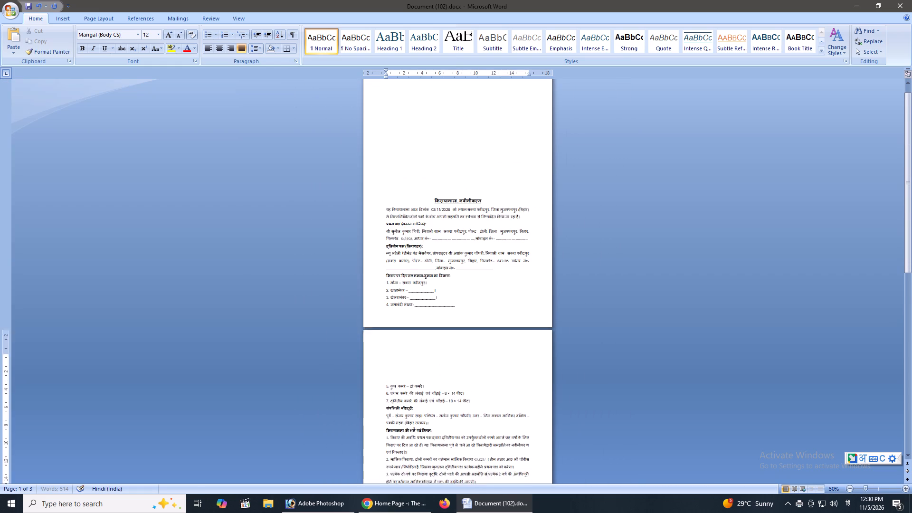
pyautogui.scroll(-14, 518, 409)
pyautogui.press('Return')
pyautogui.press('Return')
pyautogui.press('Return')
pyautogui.press('Return')
pyautogui.press('Return')
pyautogui.press('Return')
pyautogui.press('Return')
pyautogui.press('Return')
pyautogui.press('Return')
pyautogui.press('Return')
pyautogui.press('Return')
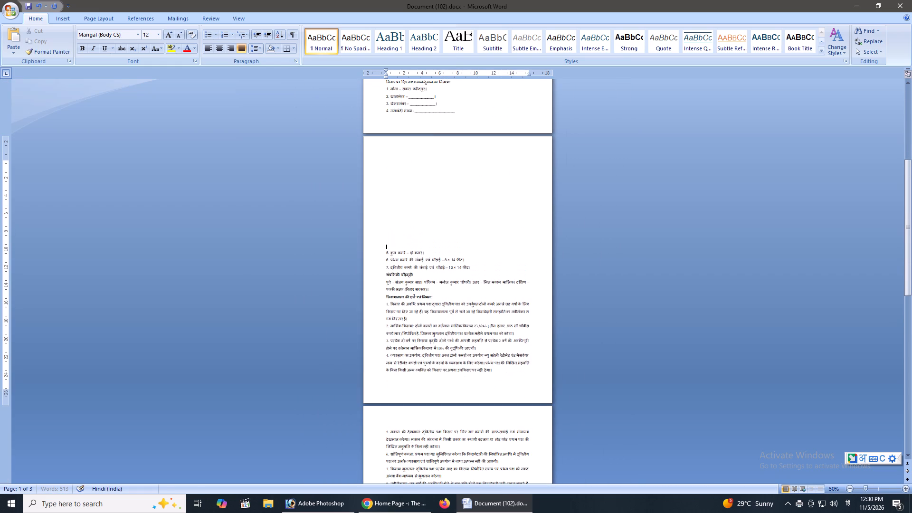
pyautogui.press('Return')
pyautogui.press('Return')
pyautogui.press('Return')
pyautogui.press('Return')
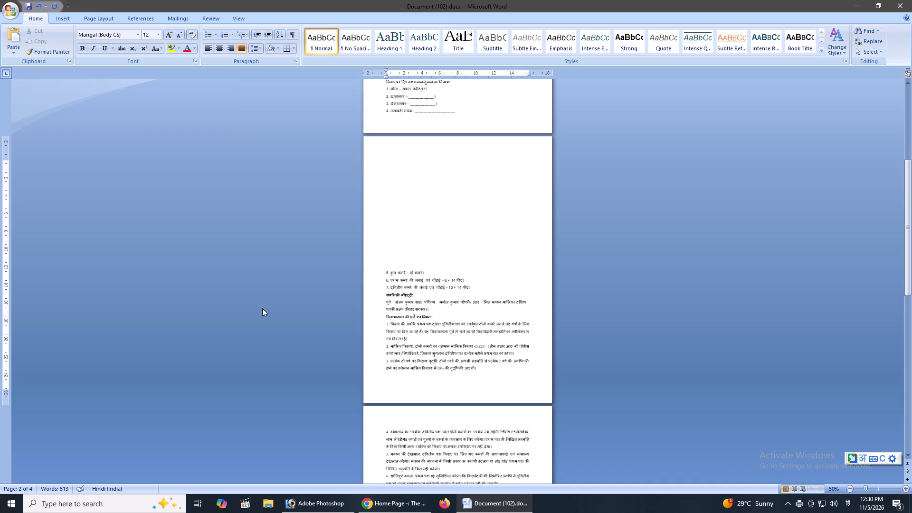
# Reduce the bottom page margin slightly so that clause 4 of the terms fits on page two.
pyautogui.moveTo(2, 389); pyautogui.dragTo(2, 394)
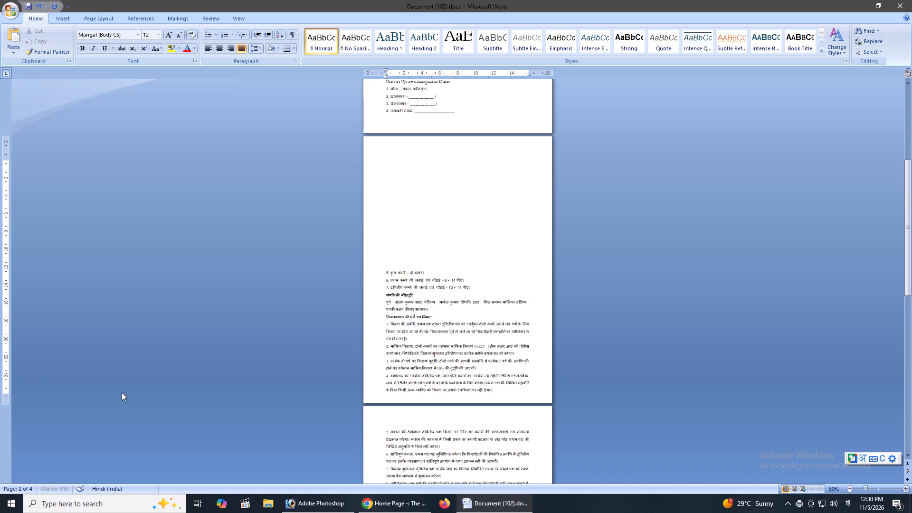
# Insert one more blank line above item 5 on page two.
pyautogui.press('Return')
# Delete the blank lines above the घोषणा एवं सहमति heading so it directly follows clause 8.
pyautogui.scroll(-7, 500, 389)
pyautogui.scroll(1, 440, 386)
pyautogui.scroll(-2, 440, 388)
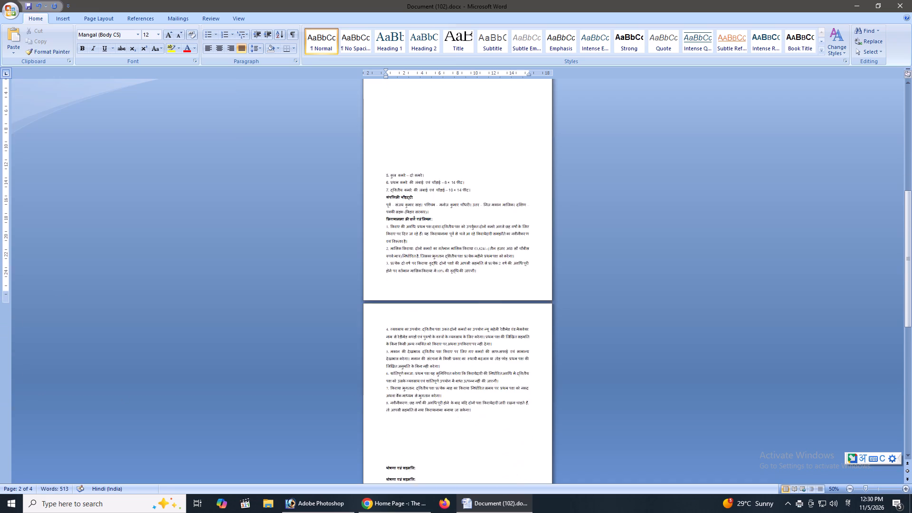
pyautogui.scroll(-7, 440, 388)
pyautogui.click(397, 389)
pyautogui.press('BackSpace')
pyautogui.press('BackSpace')
pyautogui.press('BackSpace')
pyautogui.scroll(-3, 480, 423)
pyautogui.press('BackSpace')
pyautogui.press('BackSpace')
pyautogui.press('BackSpace')
pyautogui.press('BackSpace')
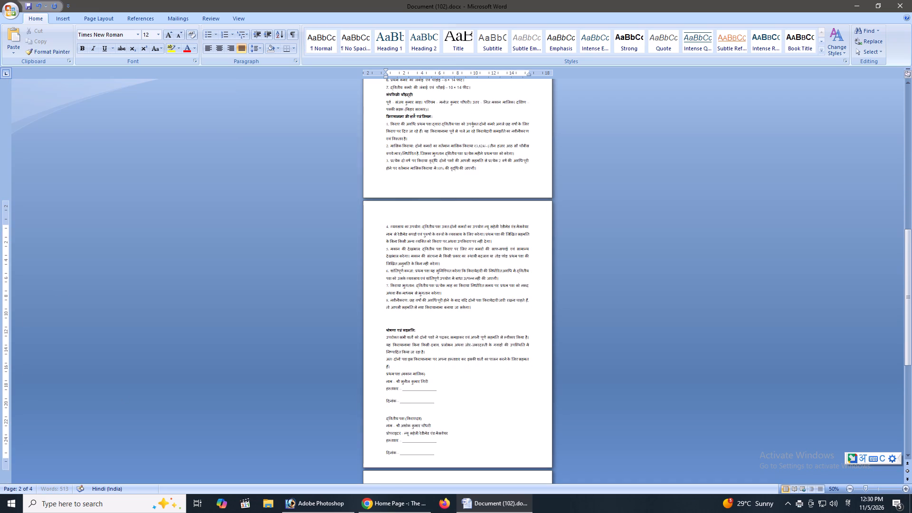
pyautogui.press('BackSpace')
pyautogui.click(405, 317)
pyautogui.press('BackSpace')
pyautogui.press('BackSpace')
pyautogui.scroll(-3, 468, 381)
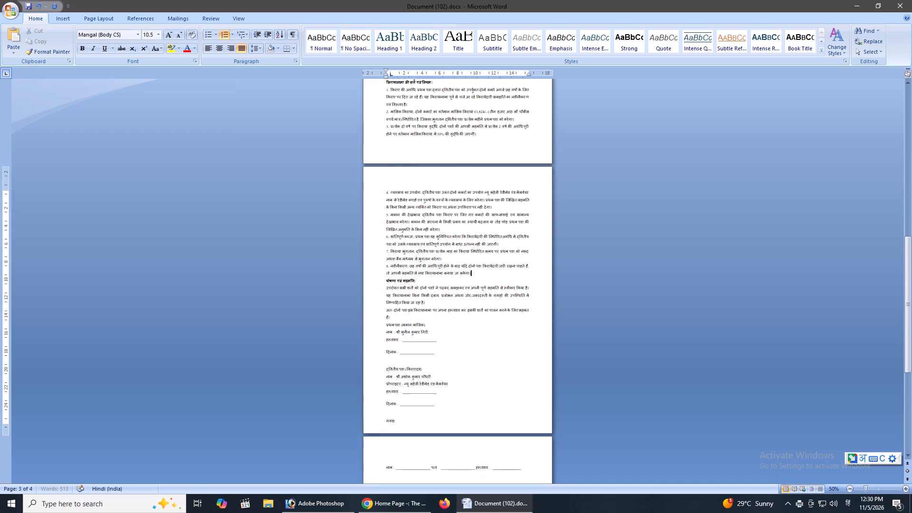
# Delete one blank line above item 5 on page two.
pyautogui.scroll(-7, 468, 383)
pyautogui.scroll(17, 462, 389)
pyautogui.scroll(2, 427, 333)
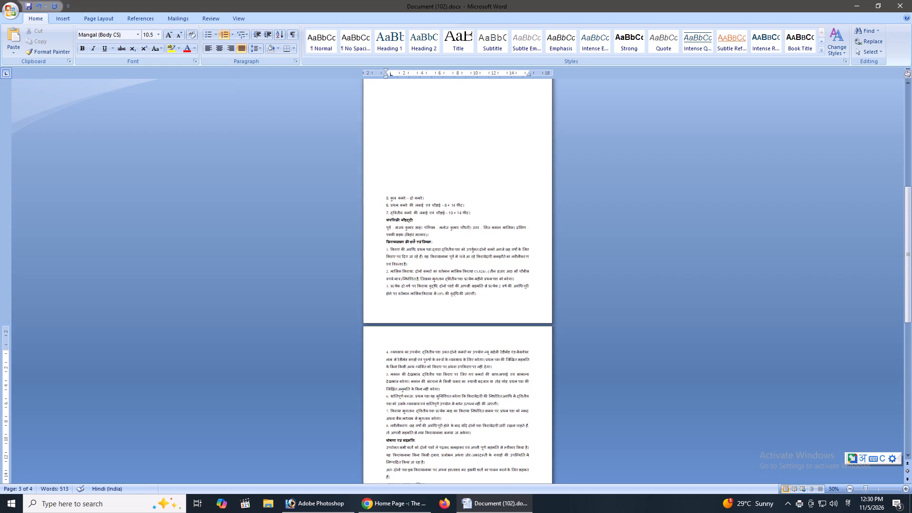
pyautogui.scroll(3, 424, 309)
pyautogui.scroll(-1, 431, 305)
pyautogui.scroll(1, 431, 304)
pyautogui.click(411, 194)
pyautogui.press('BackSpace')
# Delete the empty paragraphs after the witness line to remove the blank fourth page.
pyautogui.scroll(-14, 462, 329)
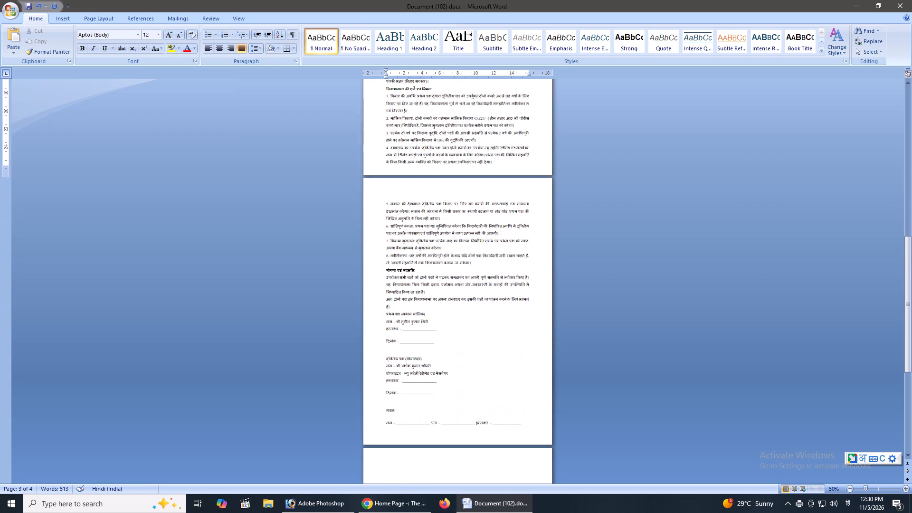
pyautogui.scroll(-8, 425, 402)
pyautogui.click(394, 407)
pyautogui.press('BackSpace')
pyautogui.press('BackSpace')
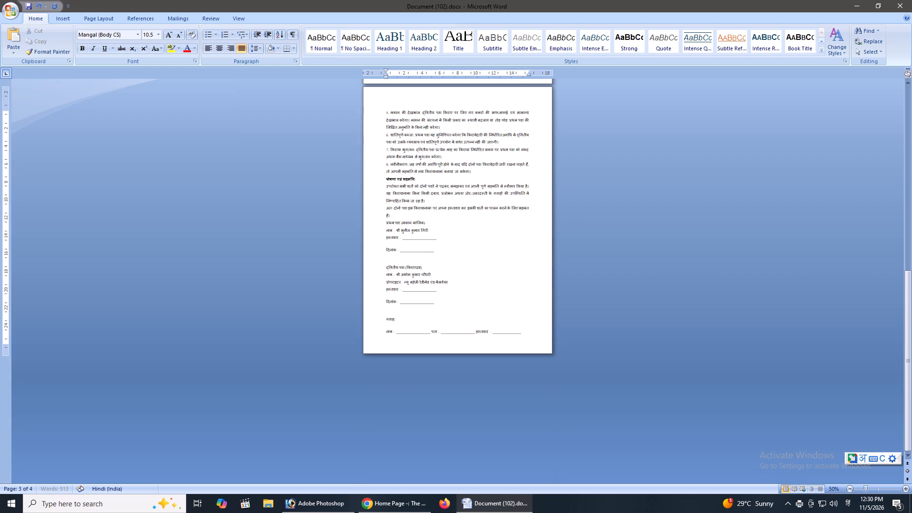
# Examine the overall layout of all three pages and return to the title page.
pyautogui.keyDown('ctrl'); pyautogui.scroll(-2, 415, 361); pyautogui.keyUp('ctrl')
pyautogui.keyDown('ctrl'); pyautogui.scroll(1, 415, 361); pyautogui.keyUp('ctrl')
pyautogui.keyDown('ctrl'); pyautogui.scroll(-2, 416, 361); pyautogui.keyUp('ctrl')
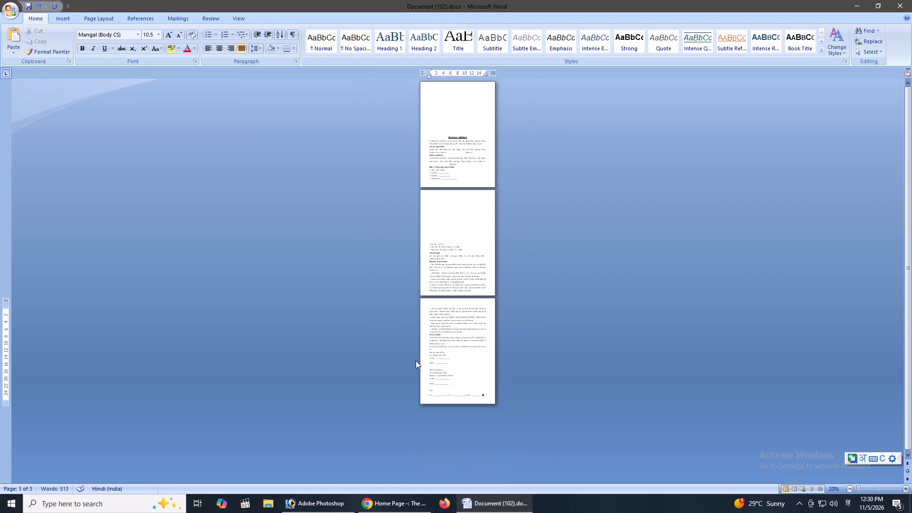
pyautogui.keyDown('ctrl'); pyautogui.scroll(2, 413, 359); pyautogui.keyUp('ctrl')
pyautogui.keyDown('ctrl'); pyautogui.scroll(-1, 412, 359); pyautogui.keyUp('ctrl')
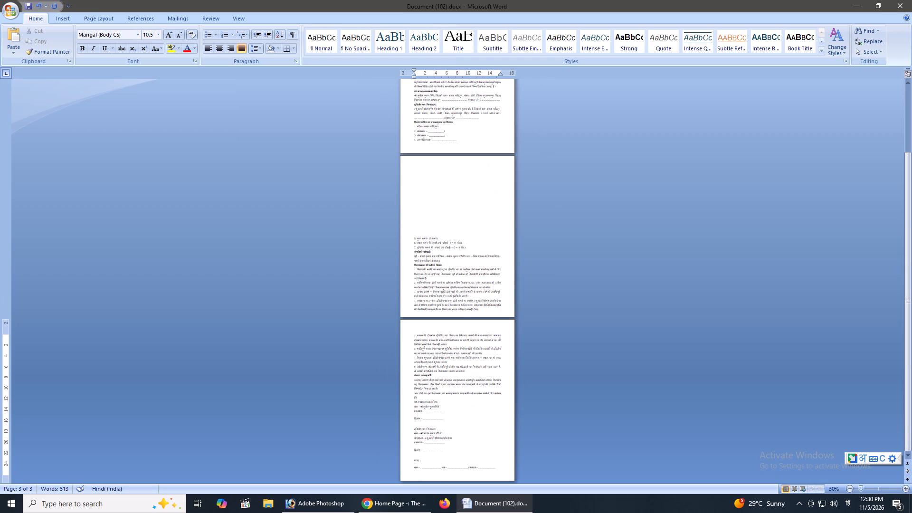
pyautogui.scroll(12, 411, 360)
pyautogui.keyDown('ctrl'); pyautogui.scroll(3, 464, 362); pyautogui.keyUp('ctrl')
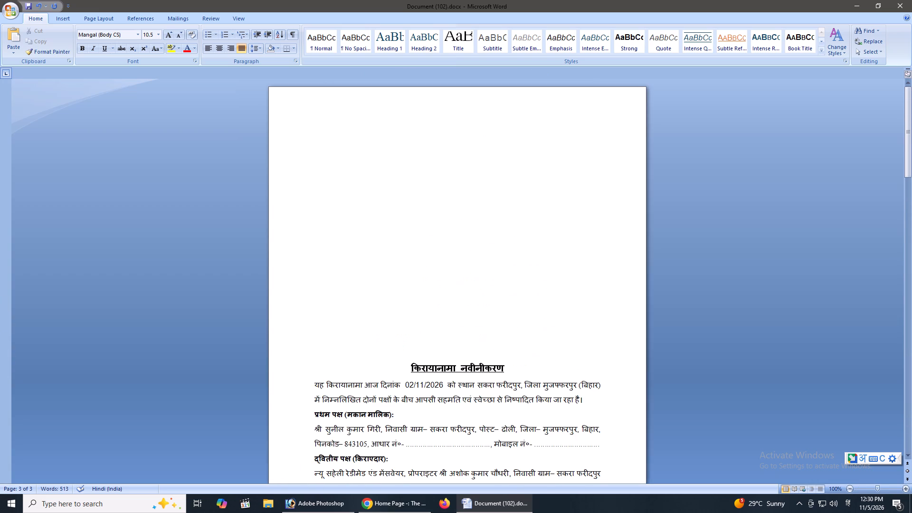
# Preview page three of the agreement in the full-screen reading view and return to the editing layout.
pyautogui.keyDown('ctrl'); pyautogui.scroll(-4, 464, 362); pyautogui.keyUp('ctrl')
pyautogui.keyDown('ctrl'); pyautogui.scroll(6, 481, 372); pyautogui.keyUp('ctrl')
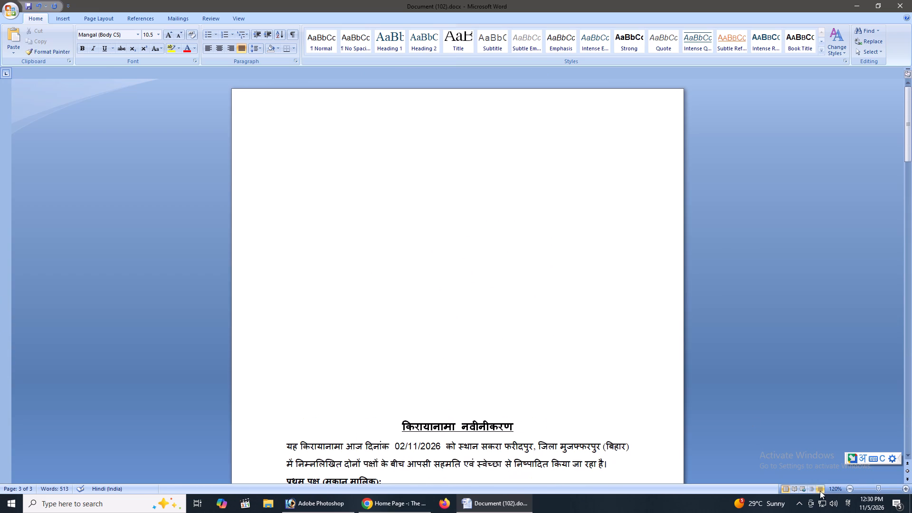
pyautogui.click(820, 490)
pyautogui.click(790, 490)
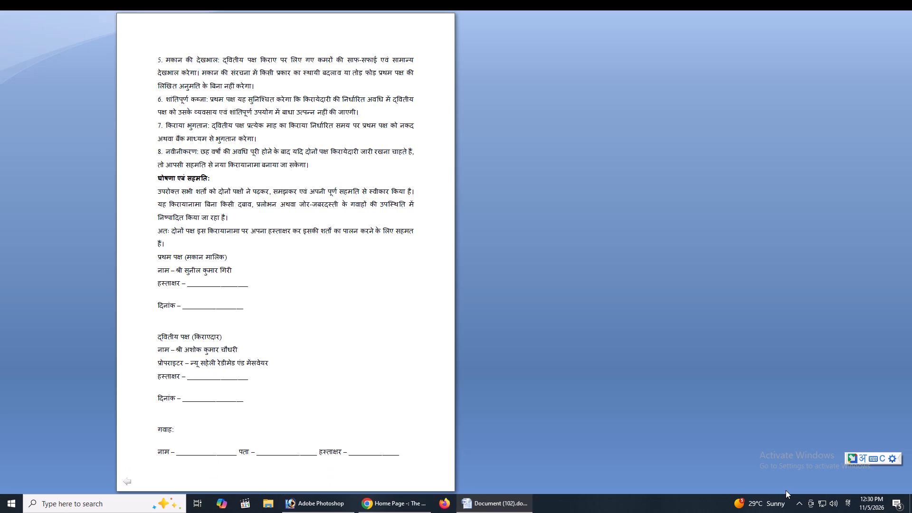
pyautogui.click(908, 0)
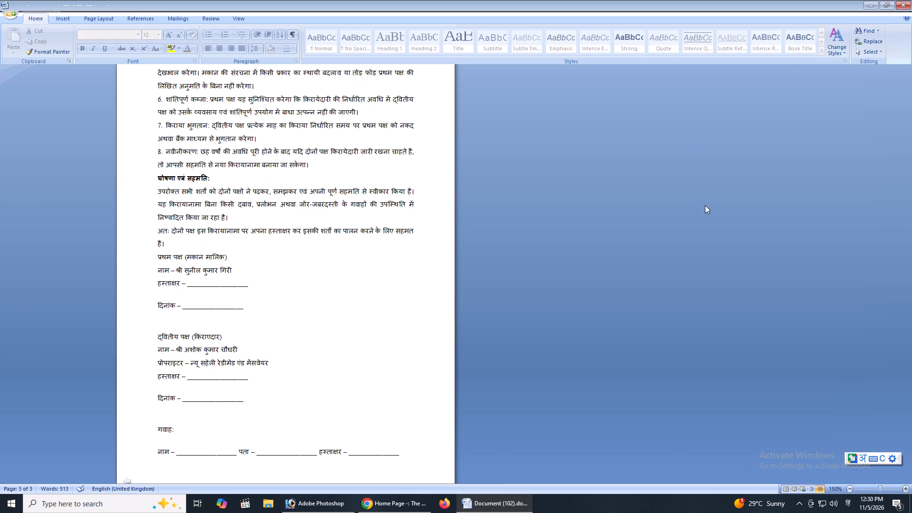
# Set the agreement's paper size to A4 210 x 297 mm.
pyautogui.click(84, 14)
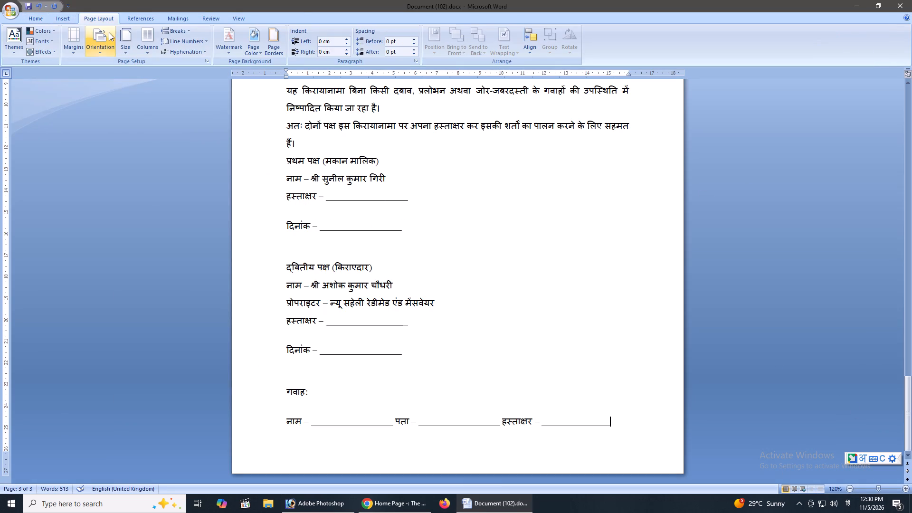
pyautogui.click(124, 56)
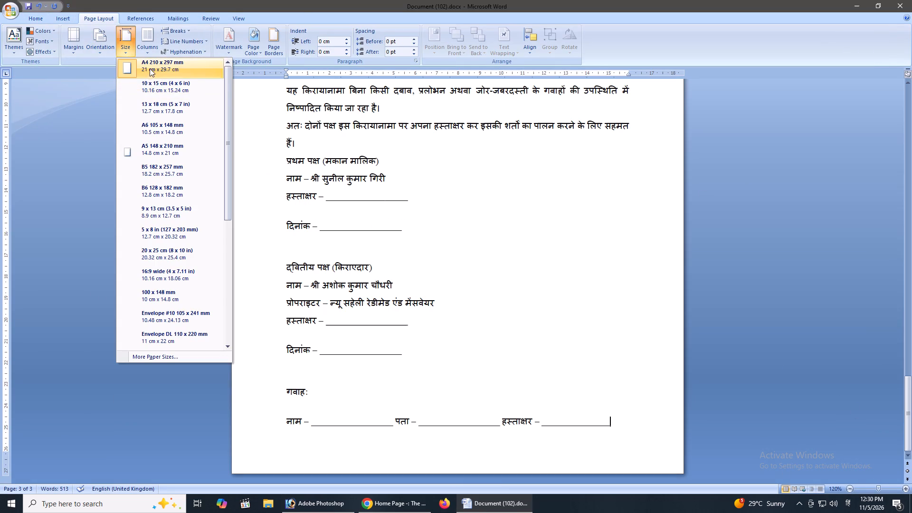
pyautogui.click(150, 68)
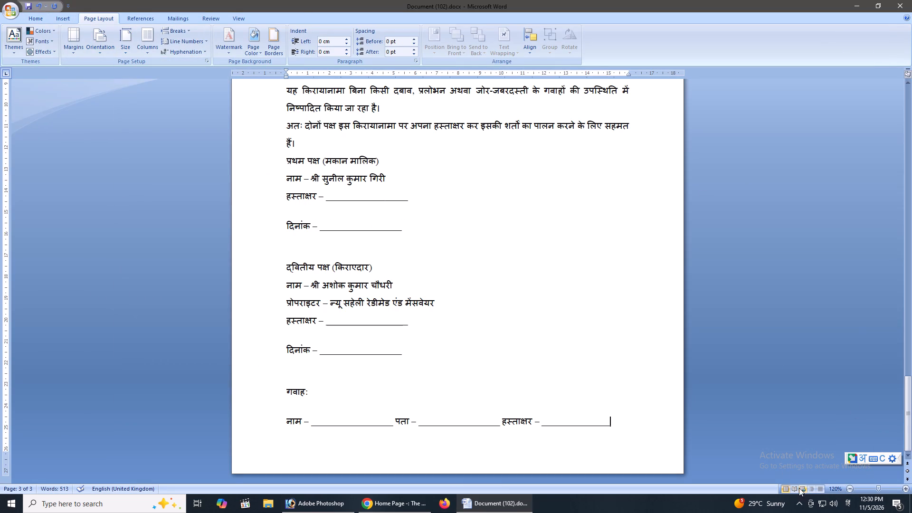
# Check page three again in the full-screen reading view and return to the editing layout.
pyautogui.click(797, 487)
pyautogui.scroll(2, 616, 285)
pyautogui.scroll(-4, 616, 274)
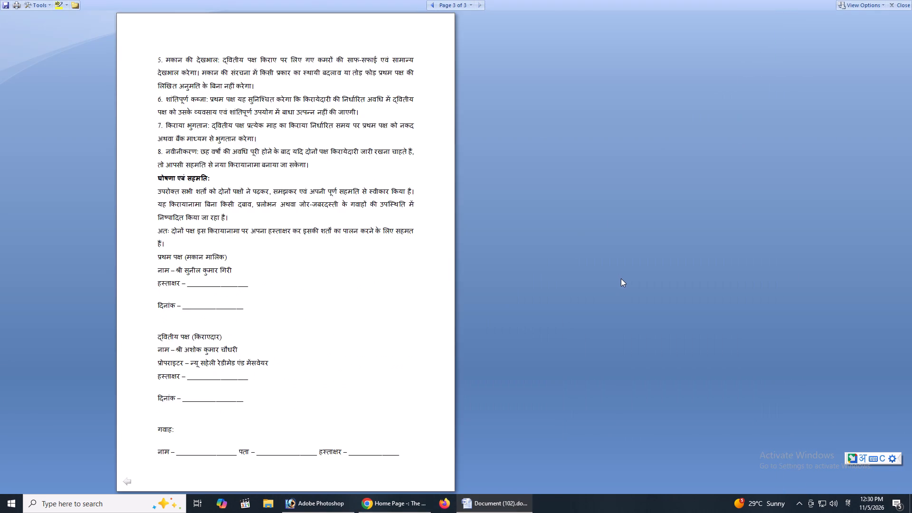
pyautogui.scroll(2, 621, 278)
pyautogui.scroll(-3, 620, 283)
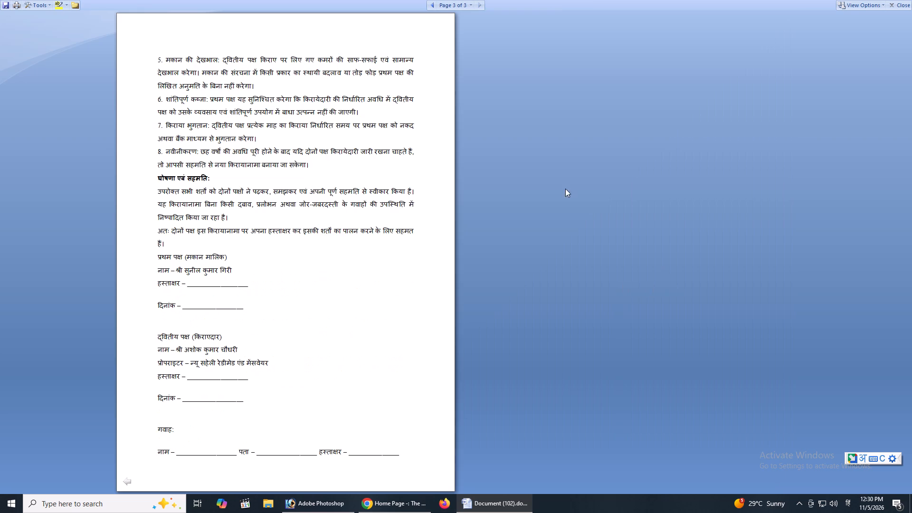
pyautogui.click(904, 0)
# Examine how the text sits on all three pages, from the signature section back to the title page.
pyautogui.keyDown('ctrl'); pyautogui.scroll(-3, 590, 237); pyautogui.keyUp('ctrl')
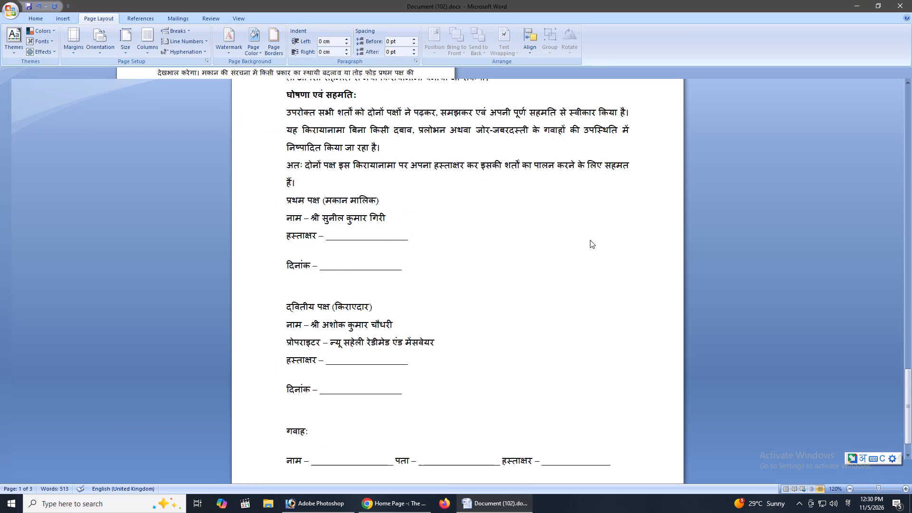
pyautogui.keyDown('ctrl'); pyautogui.scroll(-1, 590, 240); pyautogui.keyUp('ctrl')
pyautogui.click(584, 246)
pyautogui.keyDown('ctrl'); pyautogui.scroll(-3, 590, 251); pyautogui.keyUp('ctrl')
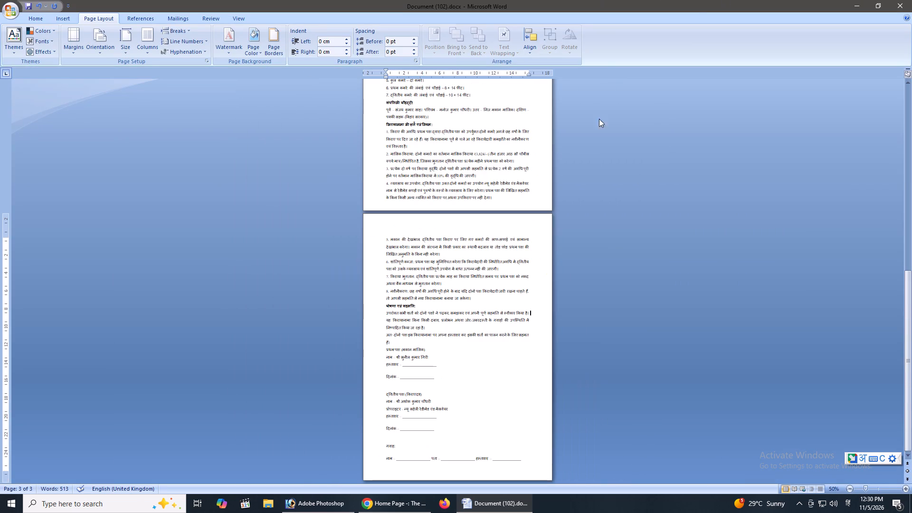
pyautogui.scroll(9, 641, 290)
pyautogui.keyDown('ctrl'); pyautogui.scroll(1, 645, 283); pyautogui.keyUp('ctrl')
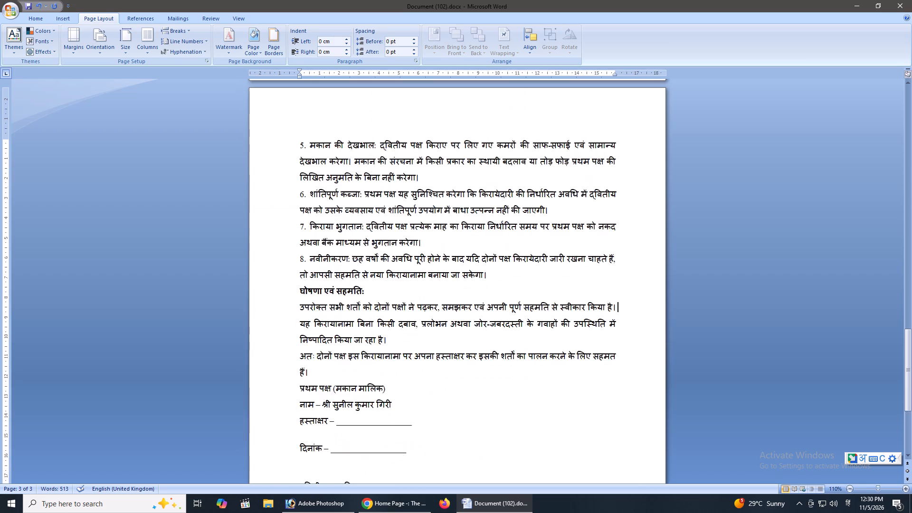
pyautogui.scroll(-3, 643, 285)
pyautogui.keyDown('ctrl'); pyautogui.scroll(-8, 643, 287); pyautogui.keyUp('ctrl')
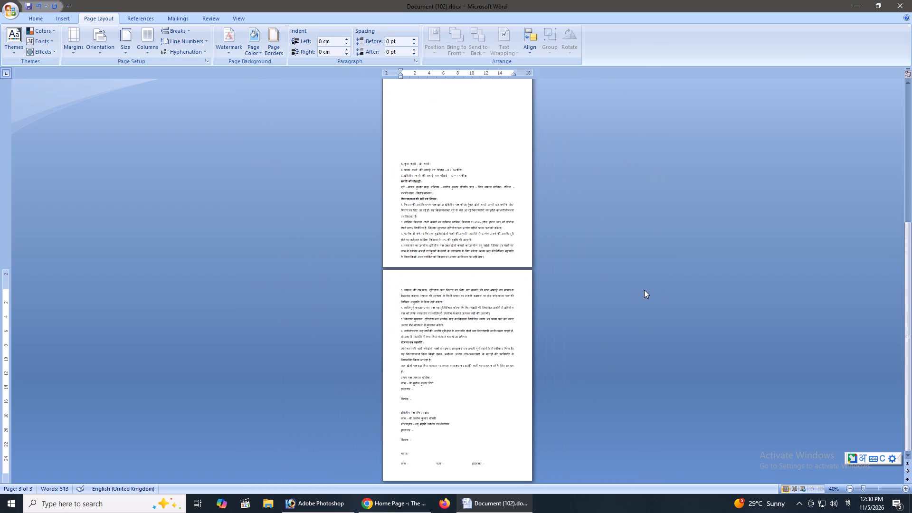
pyautogui.keyDown('ctrl'); pyautogui.scroll(-6, 645, 290); pyautogui.keyUp('ctrl')
pyautogui.keyDown('ctrl'); pyautogui.scroll(1, 647, 289); pyautogui.keyUp('ctrl')
pyautogui.keyDown('ctrl'); pyautogui.scroll(-2, 647, 289); pyautogui.keyUp('ctrl')
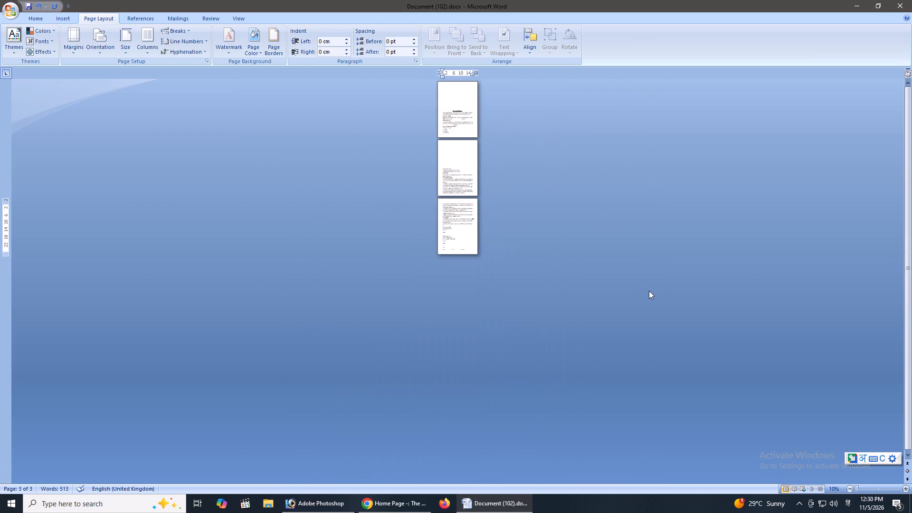
pyautogui.keyDown('ctrl'); pyautogui.scroll(-5, 649, 291); pyautogui.keyUp('ctrl')
pyautogui.keyDown('ctrl'); pyautogui.scroll(7, 650, 293); pyautogui.keyUp('ctrl')
pyautogui.keyDown('ctrl'); pyautogui.scroll(-1, 650, 293); pyautogui.keyUp('ctrl')
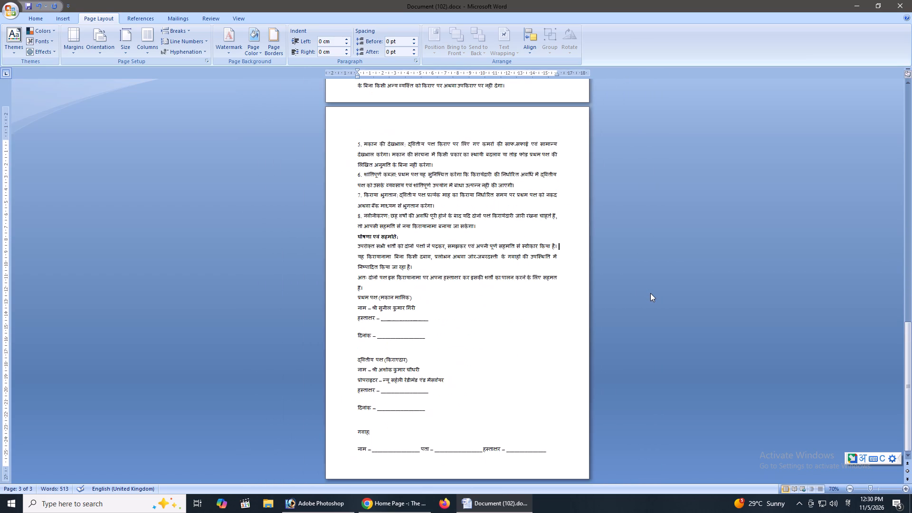
pyautogui.keyDown('ctrl'); pyautogui.scroll(2, 650, 293); pyautogui.keyUp('ctrl')
pyautogui.scroll(20, 649, 285)
pyautogui.scroll(1, 649, 285)
pyautogui.scroll(-1, 641, 284)
pyautogui.scroll(3, 641, 284)
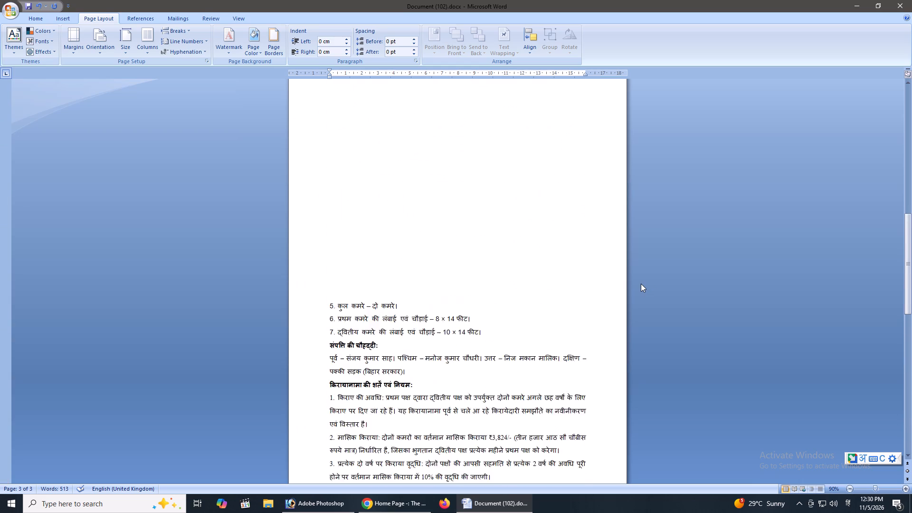
pyautogui.scroll(20, 641, 284)
pyautogui.scroll(-1, 640, 284)
pyautogui.scroll(8, 640, 284)
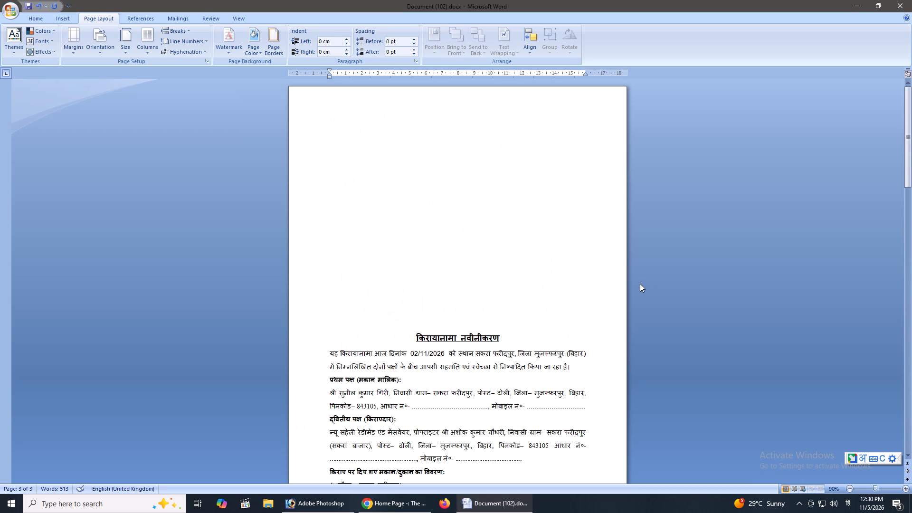
# Delete one blank line above the किरायानामा नवीनीकरण title on page one.
pyautogui.scroll(5, 640, 284)
pyautogui.click(453, 283)
pyautogui.press('BackSpace')
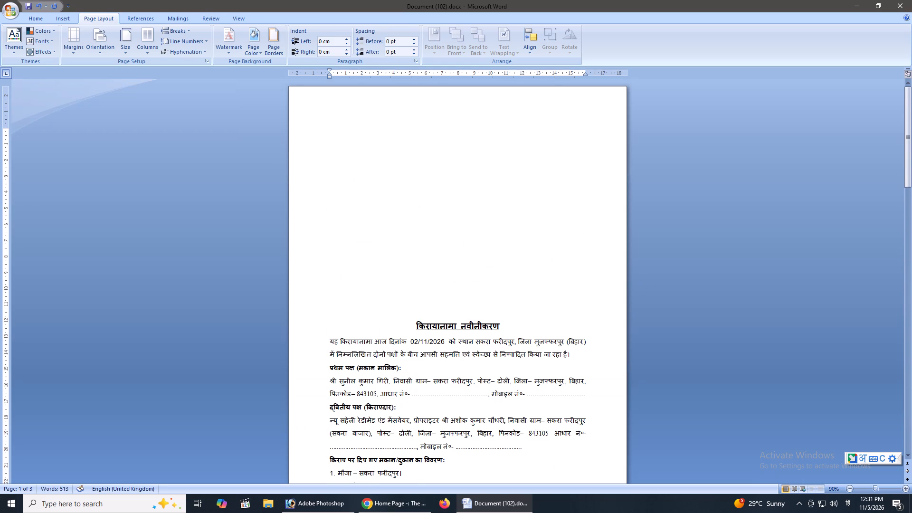
# Review the page breaks and spacing across all three pages after the title's spacing change.
pyautogui.scroll(-1, 453, 285)
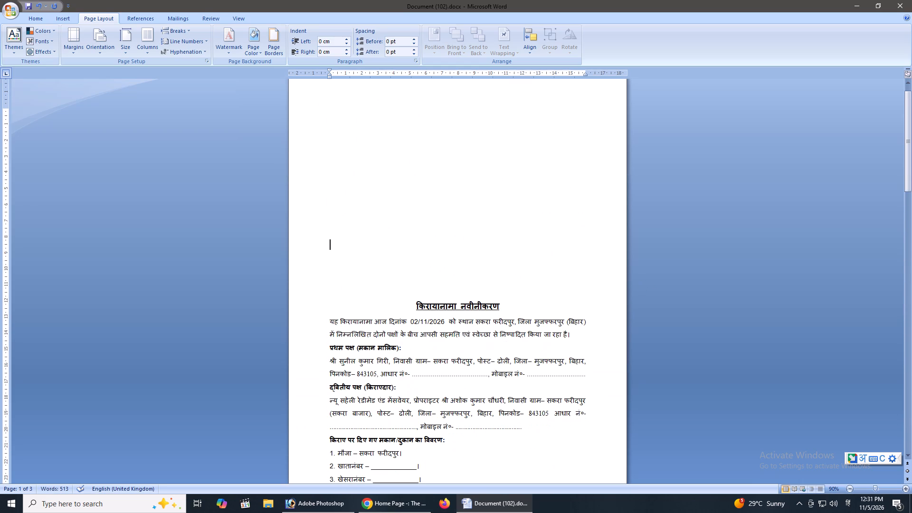
pyautogui.scroll(-12, 455, 285)
pyautogui.scroll(1, 460, 293)
pyautogui.scroll(-10, 460, 294)
pyautogui.scroll(-10, 405, 327)
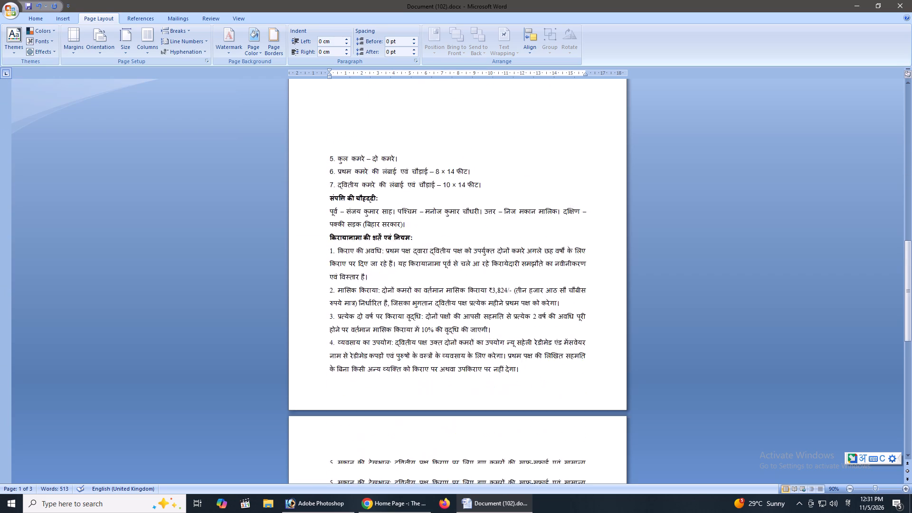
pyautogui.scroll(-2, 408, 326)
pyautogui.scroll(4, 408, 326)
pyautogui.keyDown('ctrl'); pyautogui.scroll(-5, 410, 317); pyautogui.keyUp('ctrl')
pyautogui.keyDown('ctrl'); pyautogui.scroll(1, 411, 315); pyautogui.keyUp('ctrl')
pyautogui.keyDown('ctrl'); pyautogui.scroll(-1, 411, 315); pyautogui.keyUp('ctrl')
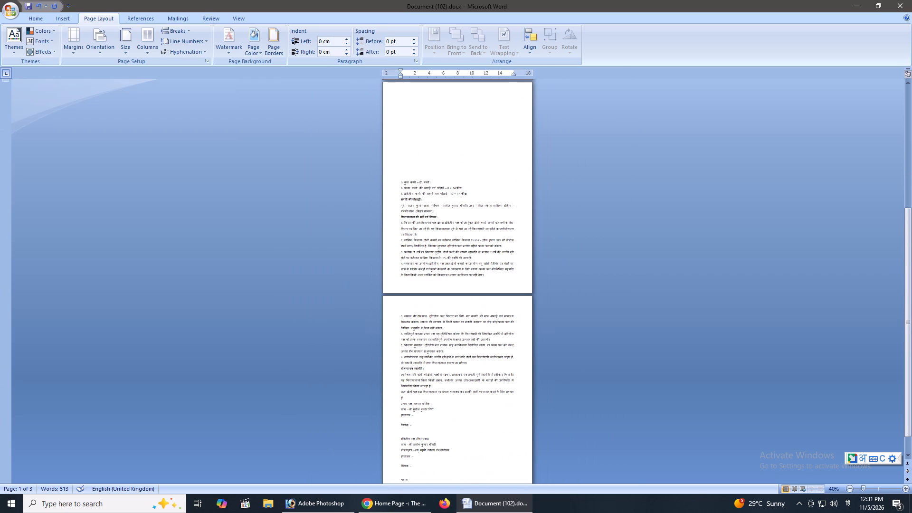
# Save the rent agreement document.
pyautogui.hotkey('ctrl', 's')
# Proofread the agreement at a larger view, from the title and party details through the terms to the signature section.
pyautogui.scroll(-10, 418, 312)
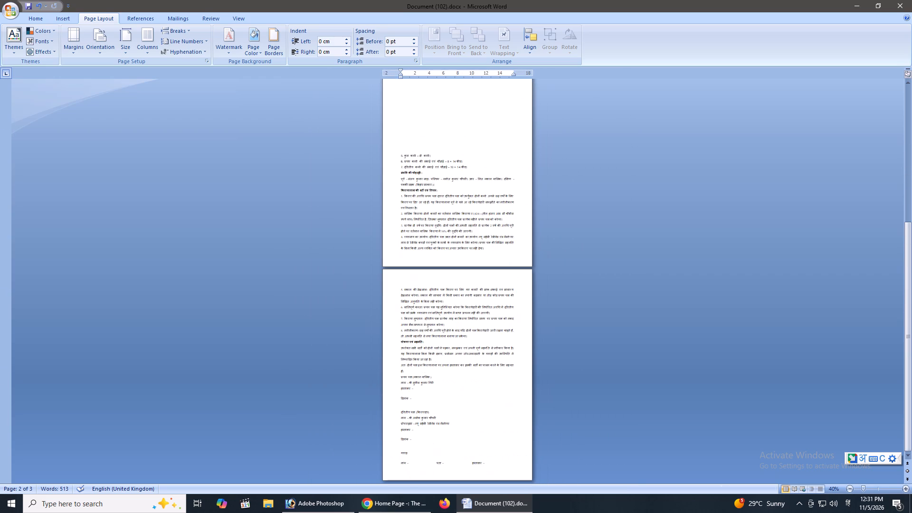
pyautogui.click(457, 375)
pyautogui.scroll(11, 465, 375)
pyautogui.scroll(-1, 469, 369)
pyautogui.scroll(19, 469, 369)
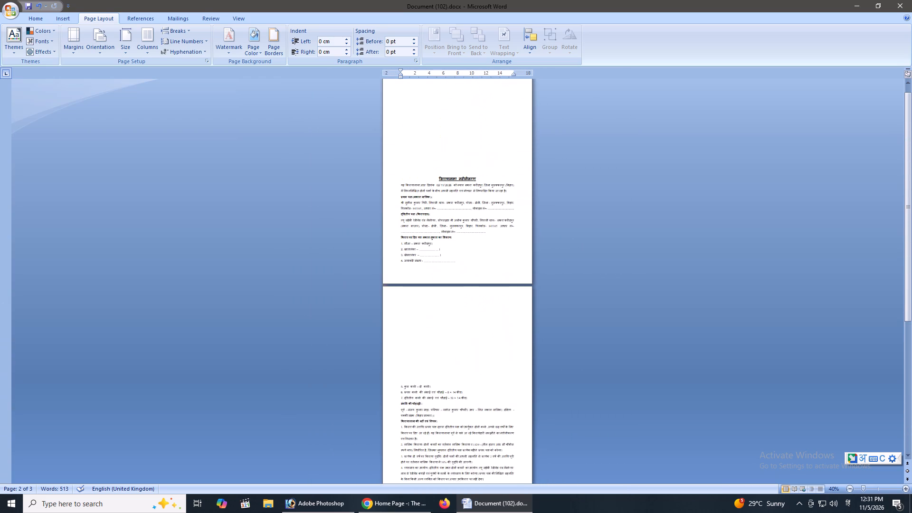
pyautogui.scroll(4, 465, 365)
pyautogui.scroll(-1, 465, 365)
pyautogui.scroll(3, 463, 363)
pyautogui.keyDown('ctrl'); pyautogui.scroll(15, 468, 332); pyautogui.keyUp('ctrl')
pyautogui.scroll(-8, 462, 328)
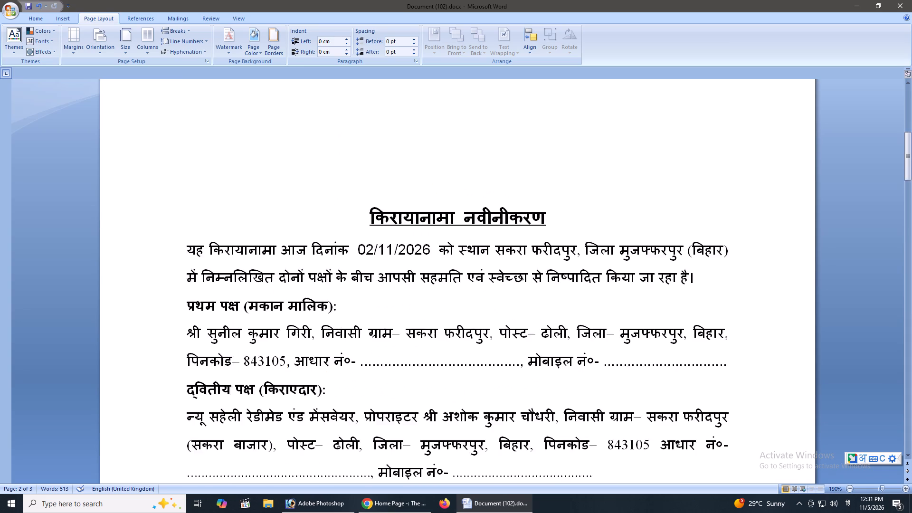
pyautogui.scroll(-10, 481, 357)
pyautogui.scroll(1, 479, 363)
pyautogui.scroll(-20, 479, 363)
pyautogui.scroll(-3, 479, 363)
pyautogui.scroll(1, 468, 372)
pyautogui.scroll(-3, 468, 372)
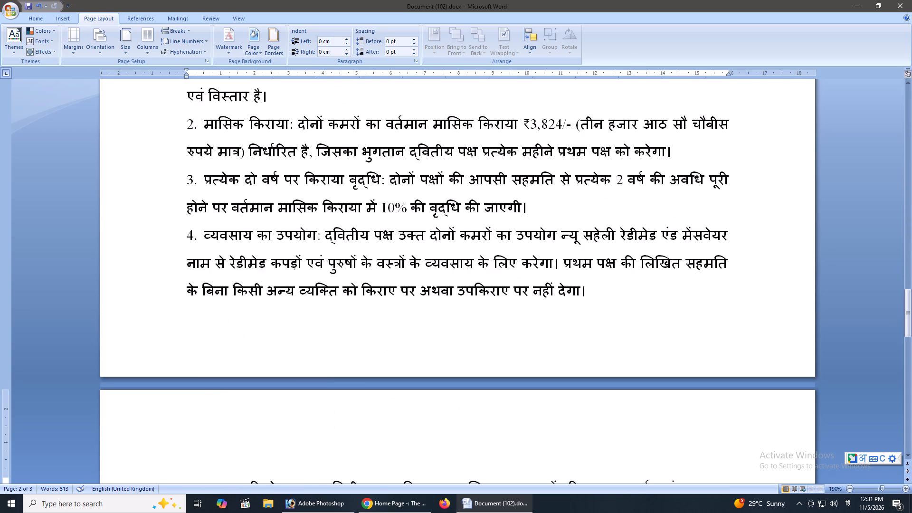
pyautogui.scroll(-8, 467, 372)
pyautogui.scroll(-13, 467, 371)
# Save the reviewed rent agreement once more and check the witness line at its end.
pyautogui.hotkey('ctrl', 's')
pyautogui.scroll(-3, 417, 459)
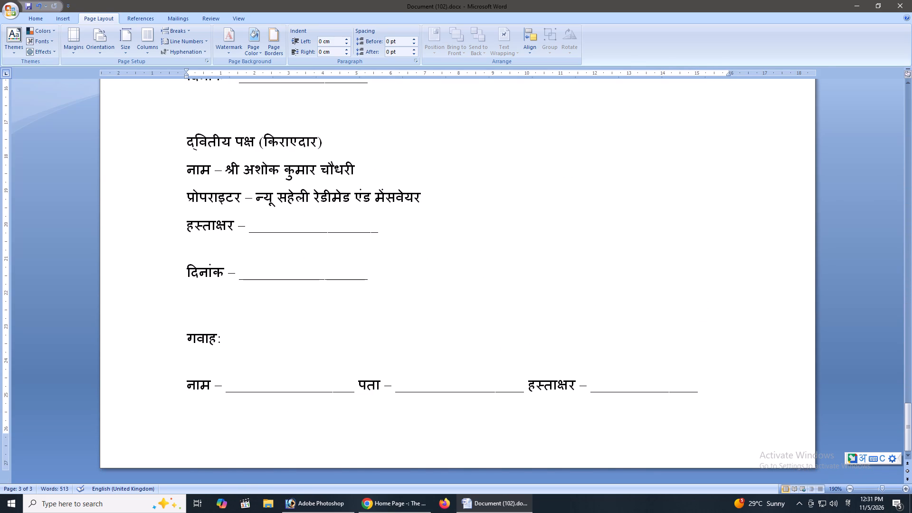
# Switch to the Chrome browser window.
pyautogui.click(404, 510)
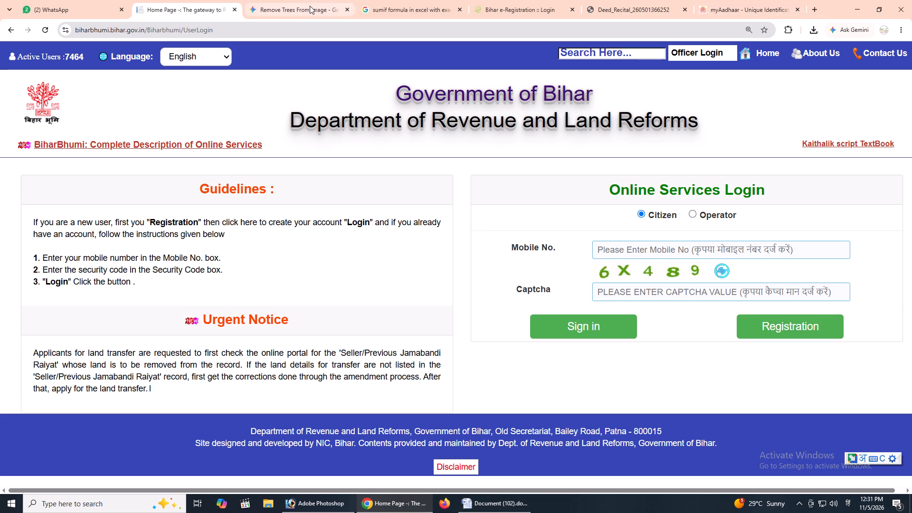